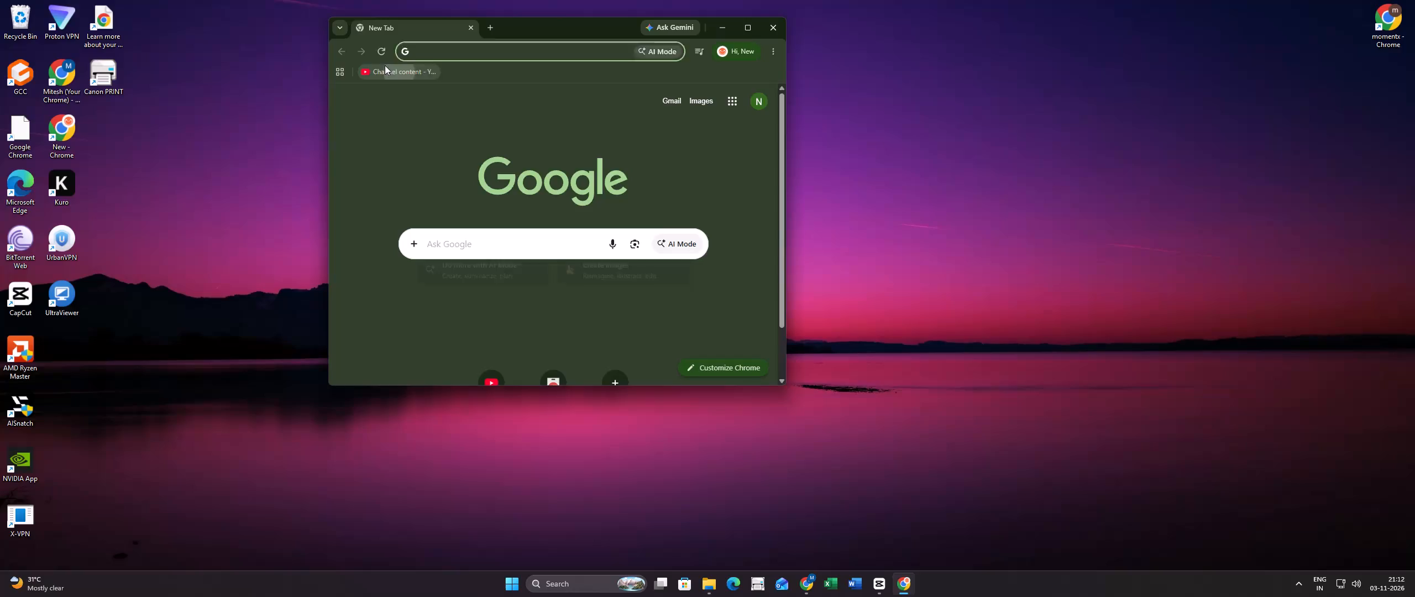
Start a new video upload to the Divine Blessings Daily channel and browse to the D: drive for the source file.
click(755, 23)
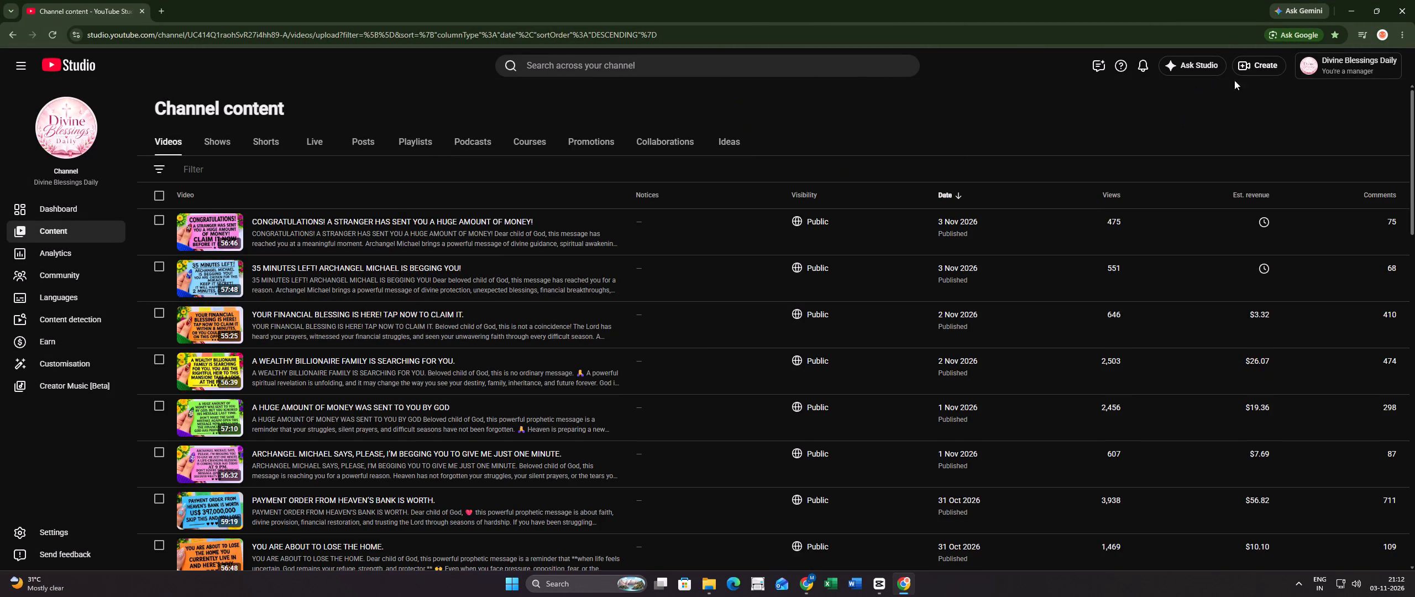
click(1266, 72)
click(1264, 80)
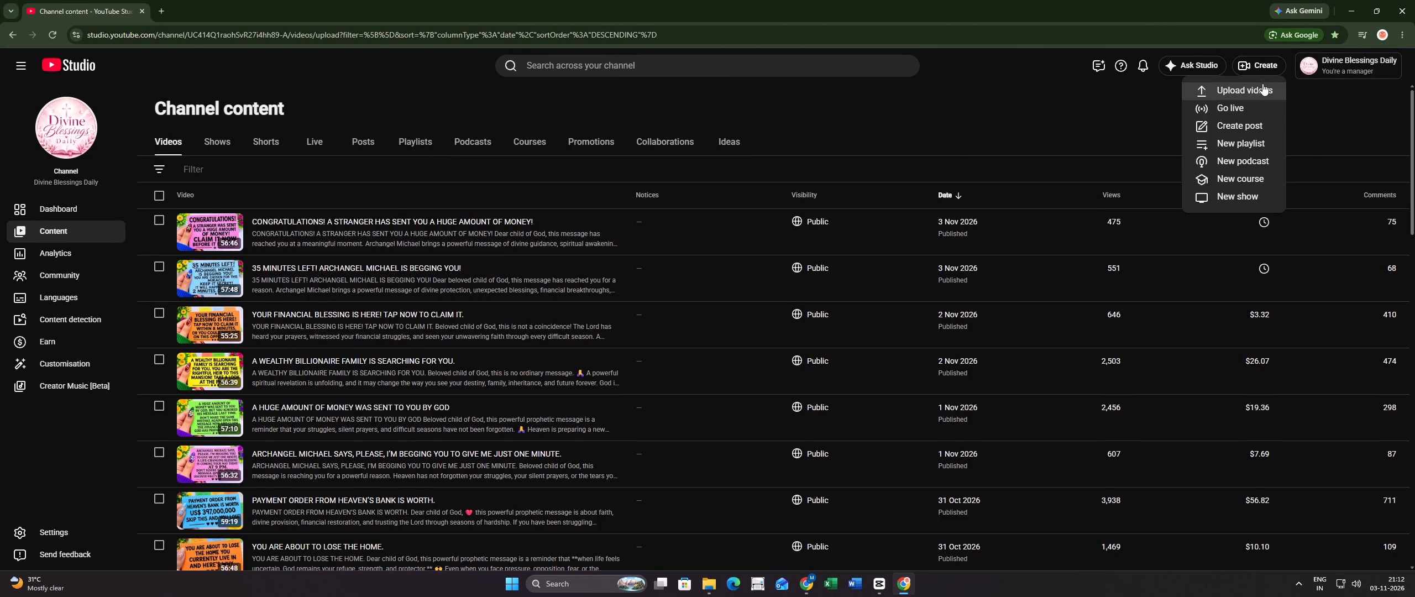
click(1262, 83)
click(714, 366)
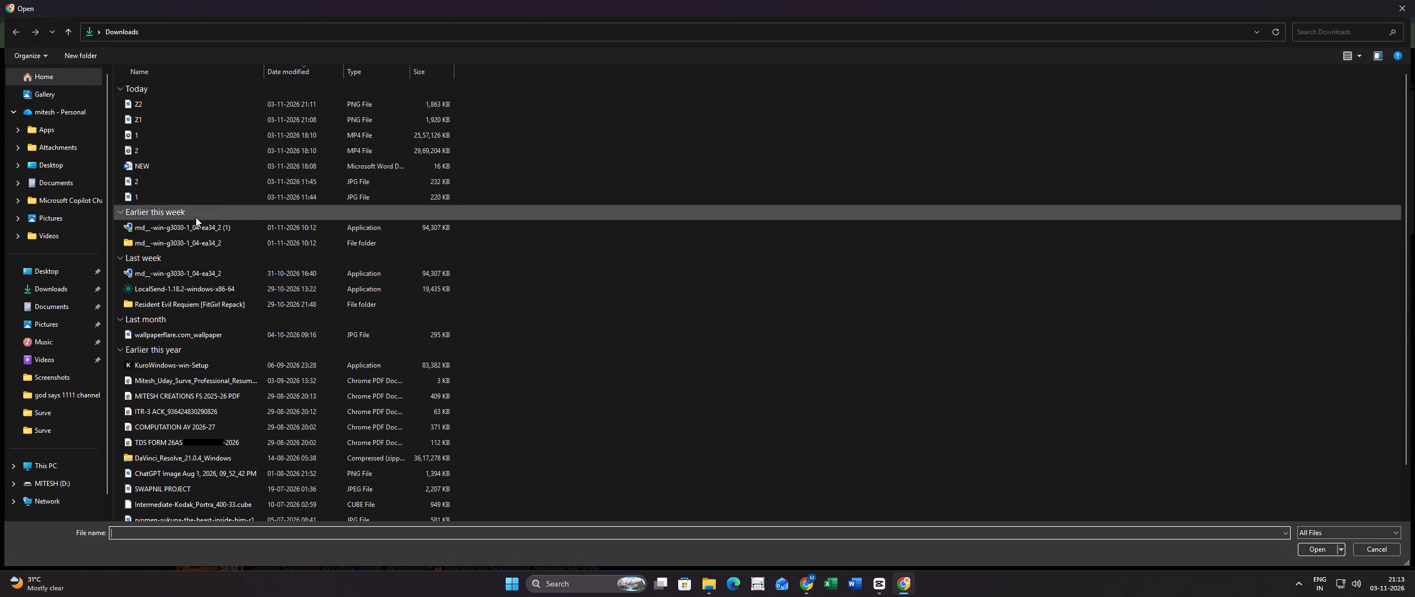
click(61, 479)
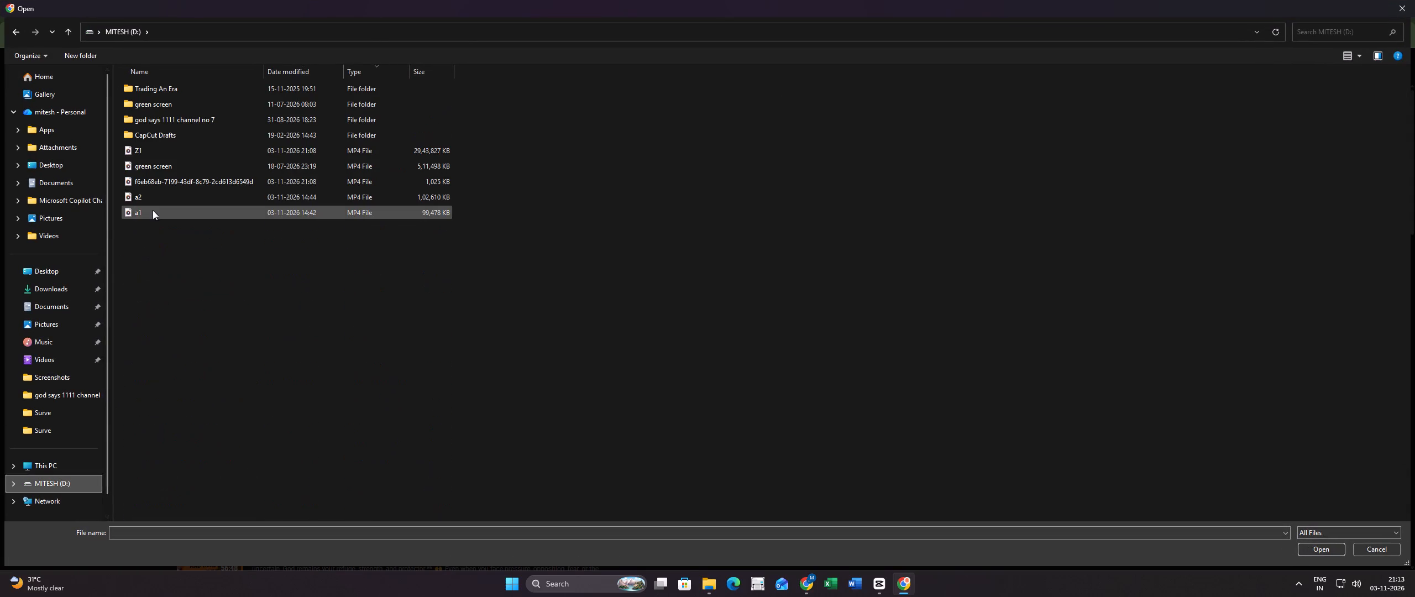
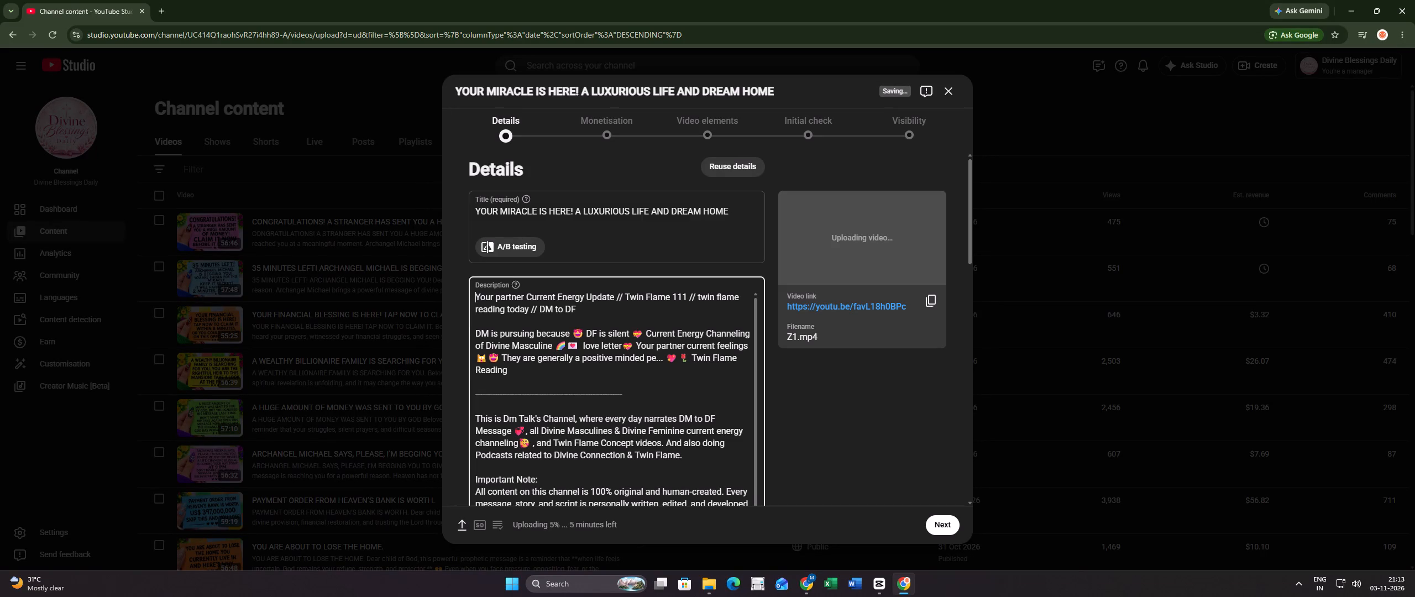
Insert the title "YOUR MIRACLE IS HERE! A LUXURIOUS LIFE AND DREAM HOME" at the start of the description, followed by a blank line.
right_click(476, 295)
click(533, 414)
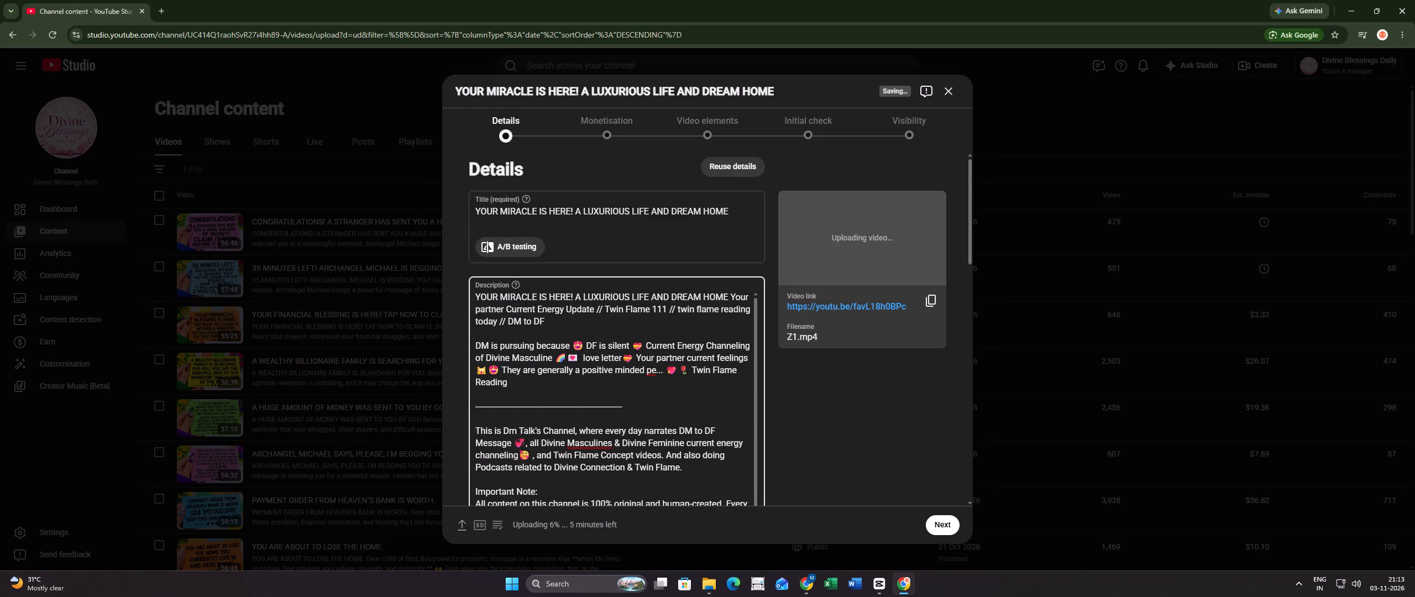
key(Return)
key(Return)
click(752, 294)
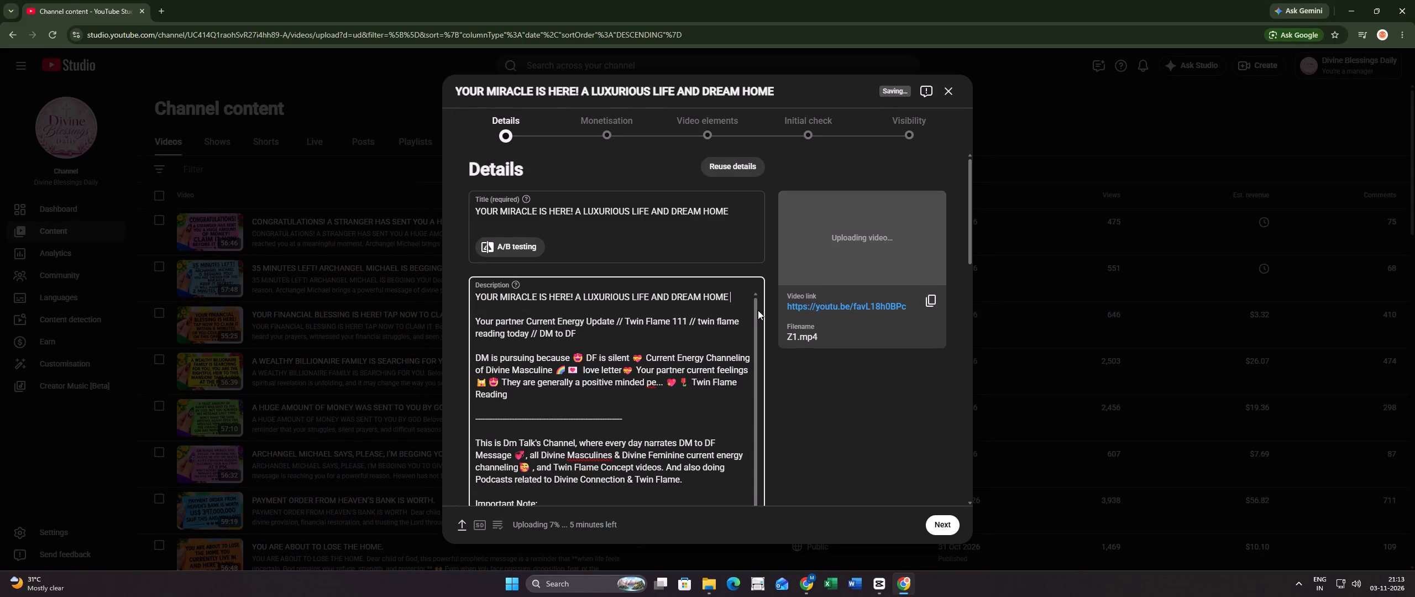
Upload the Z1 PNG image from the Downloads folder as the video's thumbnail.
scroll(775, 377, down, 10)
click(526, 366)
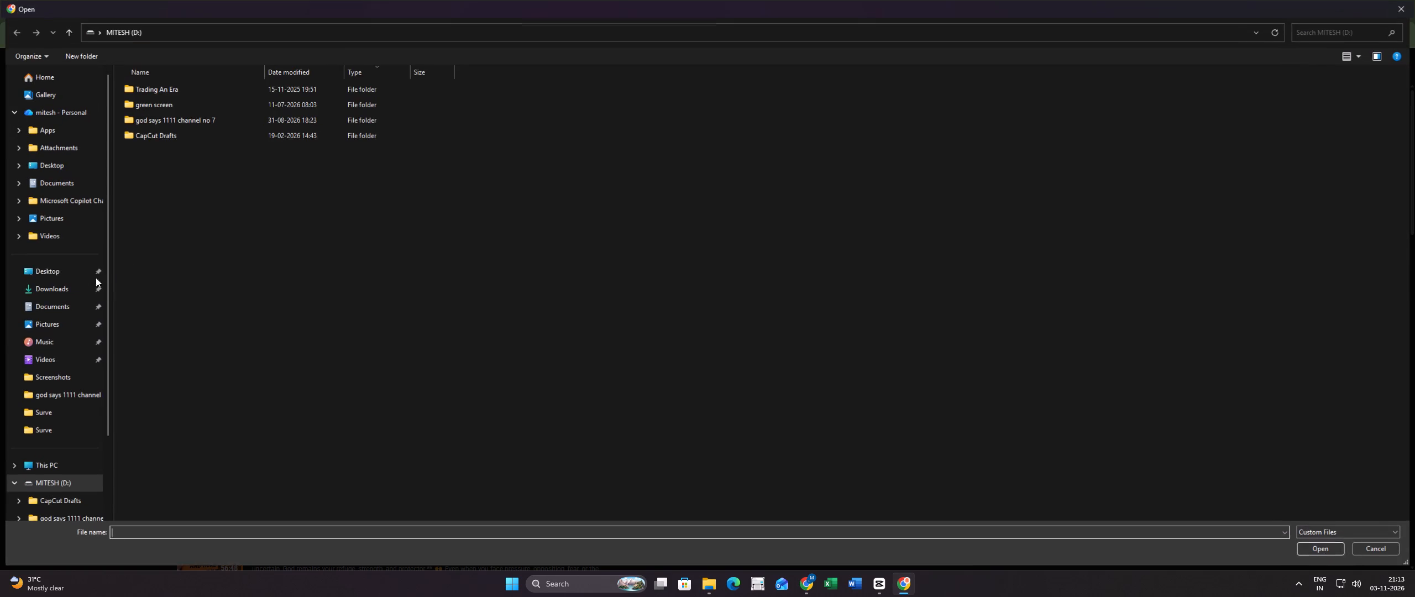
click(48, 287)
double_click(185, 124)
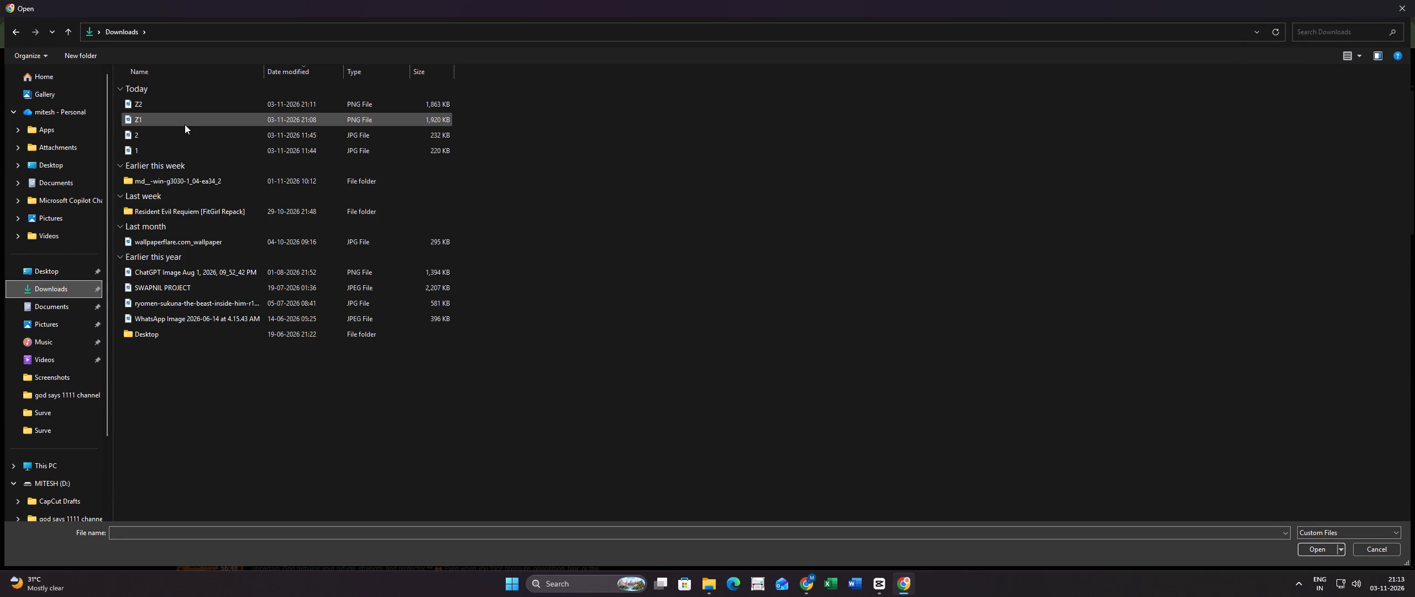
Add the video to the Divine Blessings Daily playlist.
scroll(784, 392, down, 2)
click(549, 338)
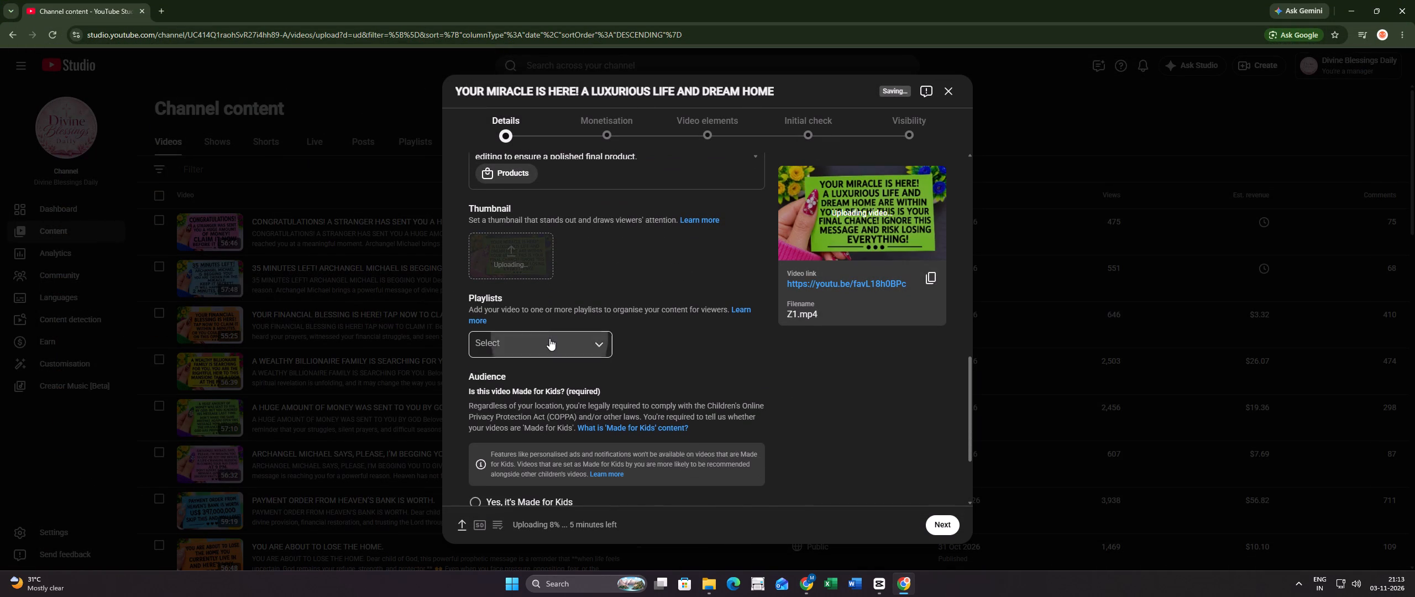
click(549, 338)
click(665, 520)
Set the audience to "No, it's not Made for Kids".
scroll(701, 407, down, 3)
click(561, 400)
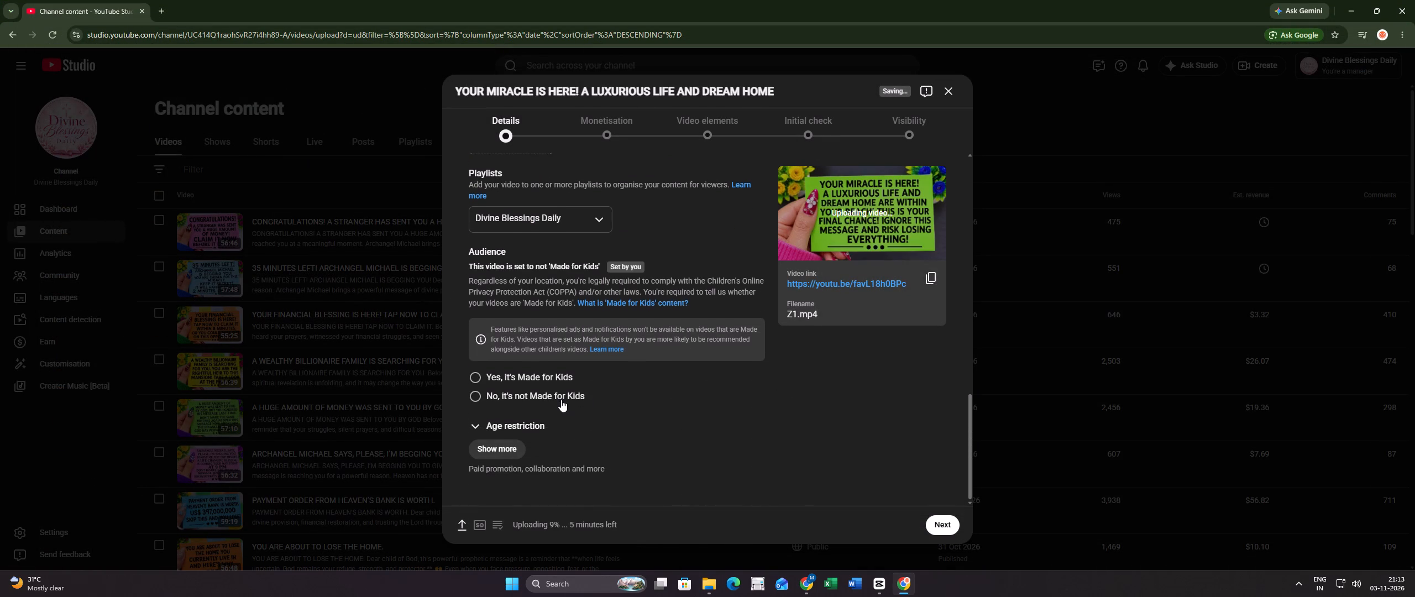
Replace the trailing space of the video title with a full stop after "DREAM HOME".
scroll(776, 445, down, 1)
scroll(778, 448, up, 15)
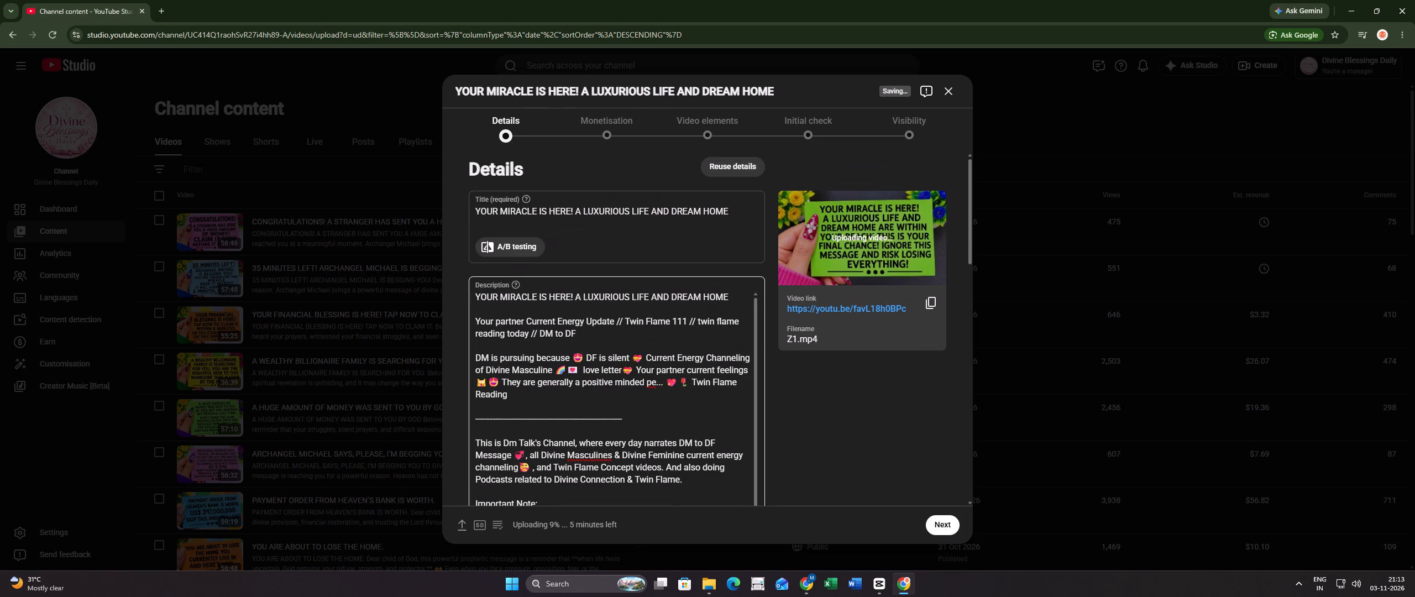
scroll(699, 395, up, 2)
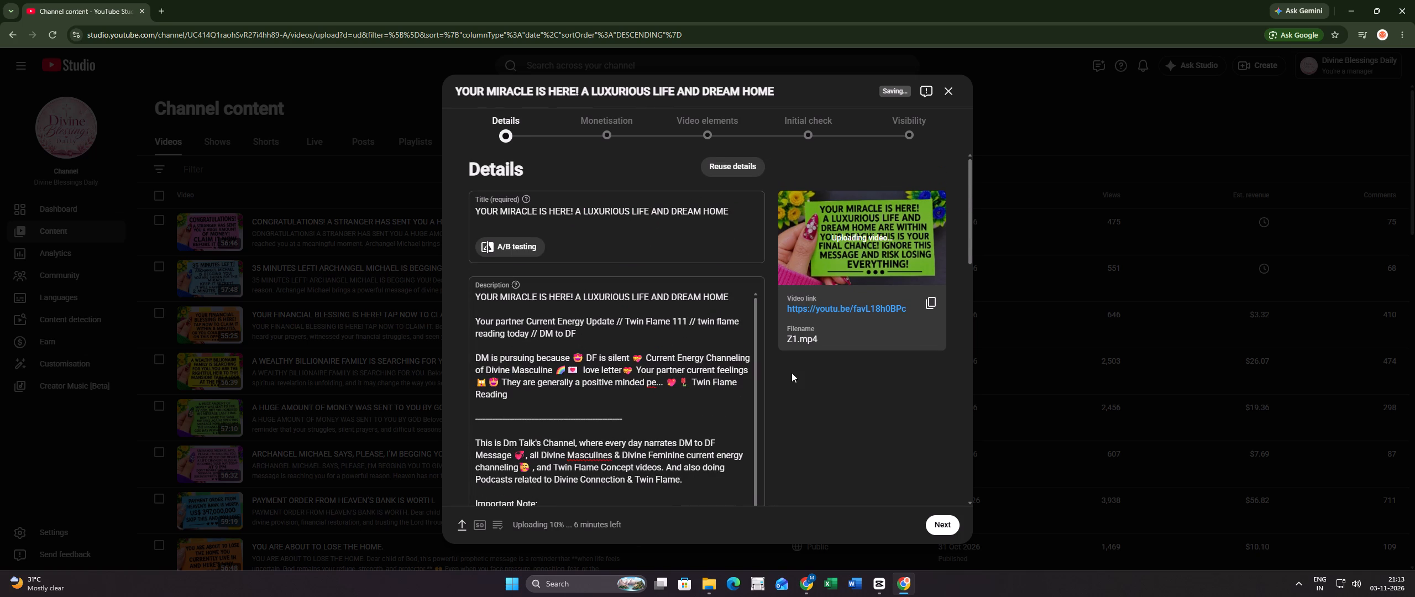
click(731, 213)
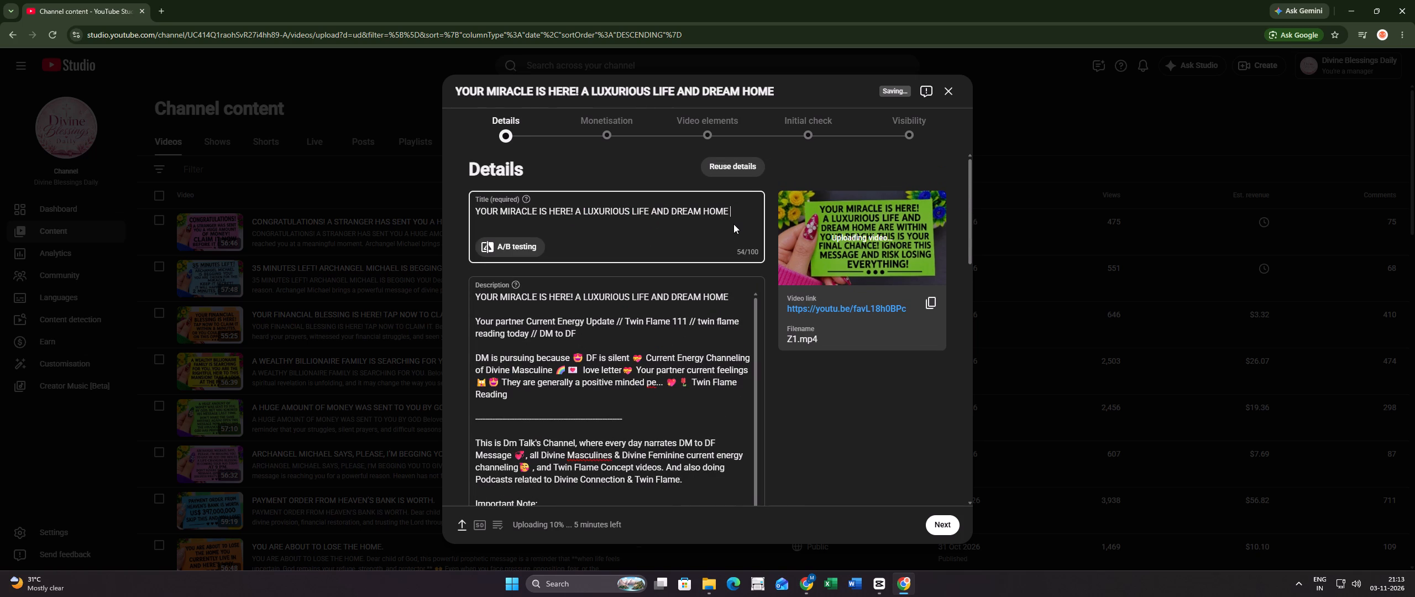
key(BackSpace)
key(period)
Add a full stop after "DREAM HOME" in the first line of the description.
click(729, 295)
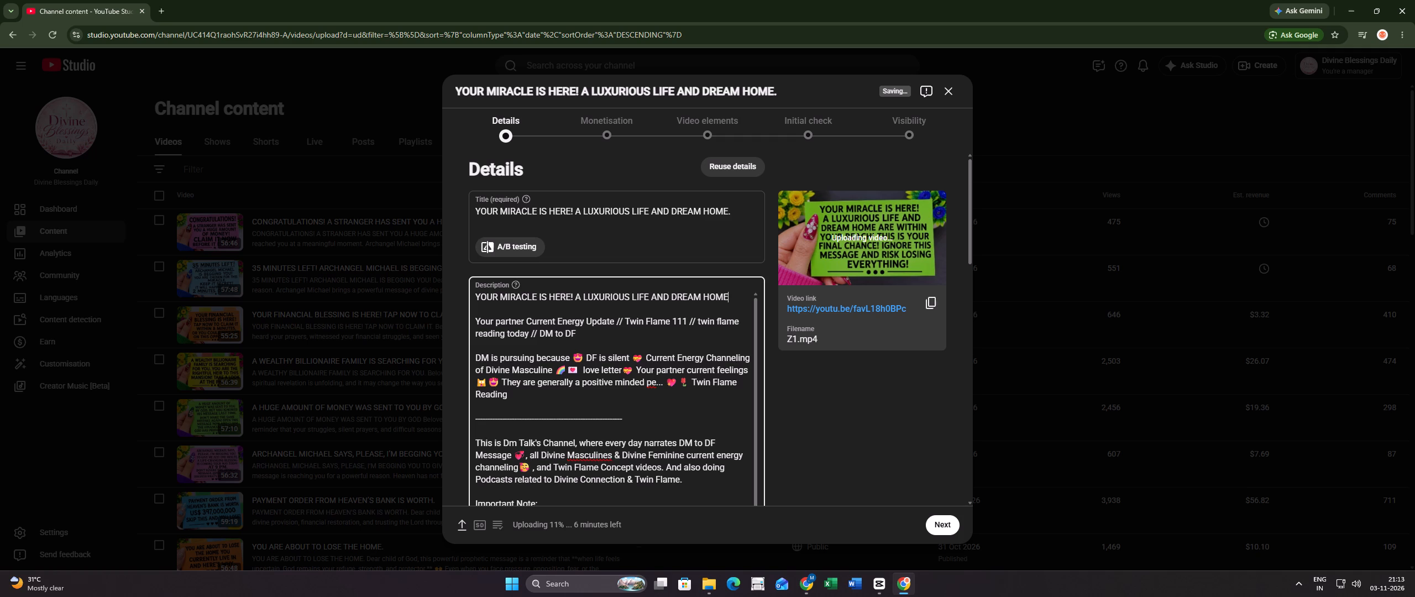
key(period)
click(731, 208)
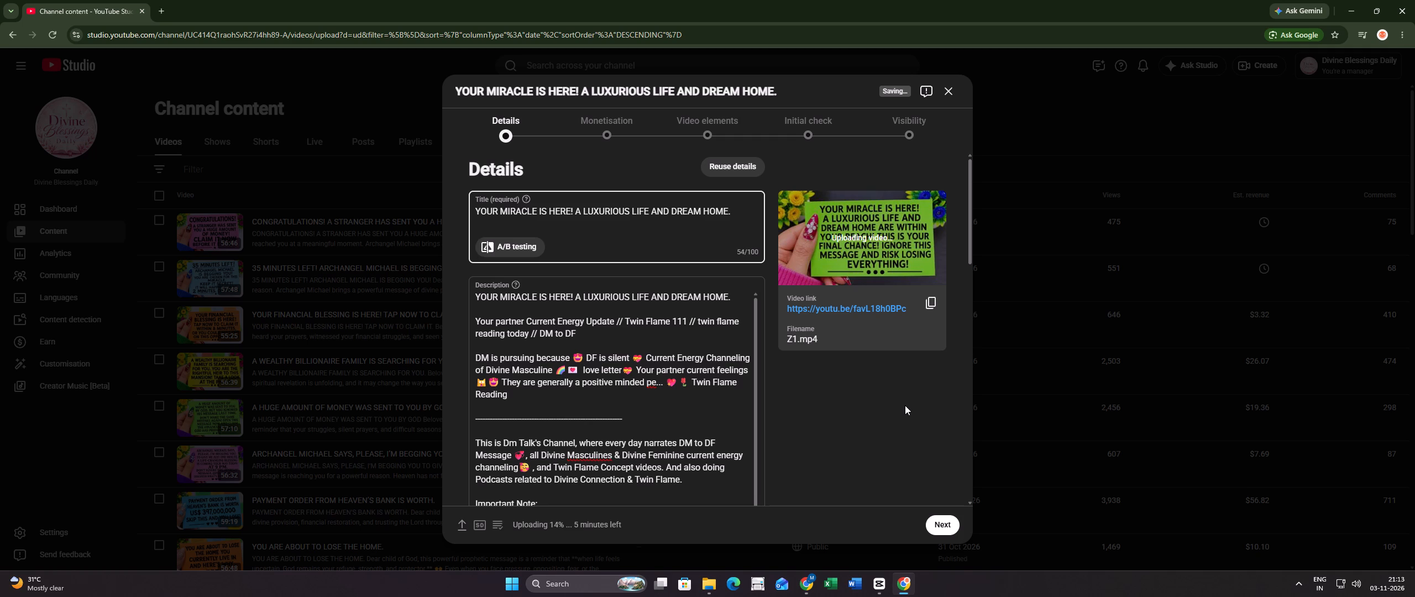
Proceed to Monetisation and set watch page ads and YouTube Premium to On.
click(938, 520)
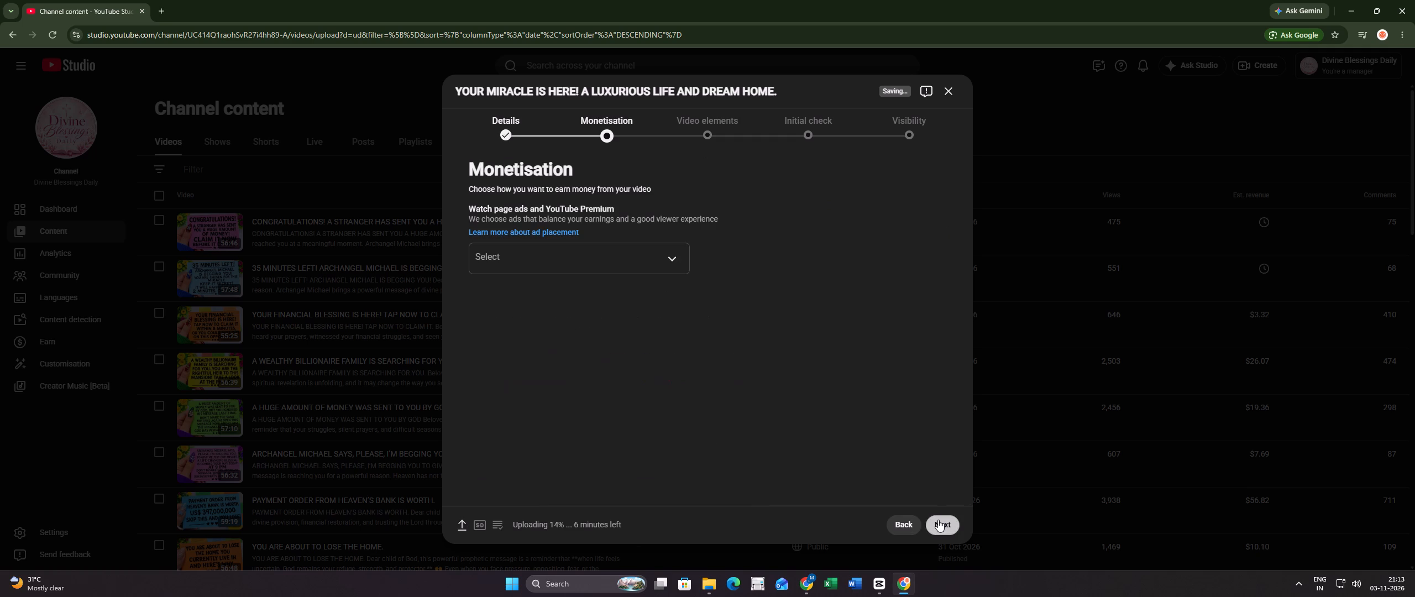
click(653, 267)
click(546, 245)
click(543, 263)
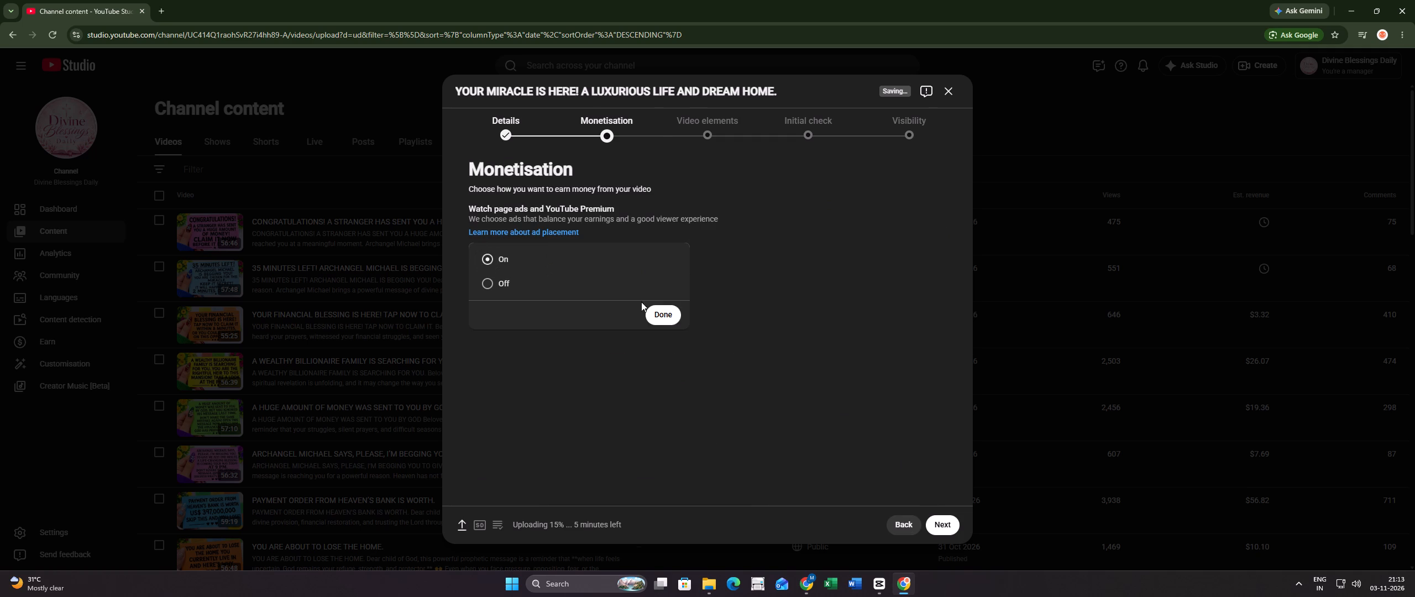
click(672, 322)
Rate the video's ad suitability as "None of the above" for all content categories and submit the rating.
click(951, 523)
scroll(855, 433, down, 5)
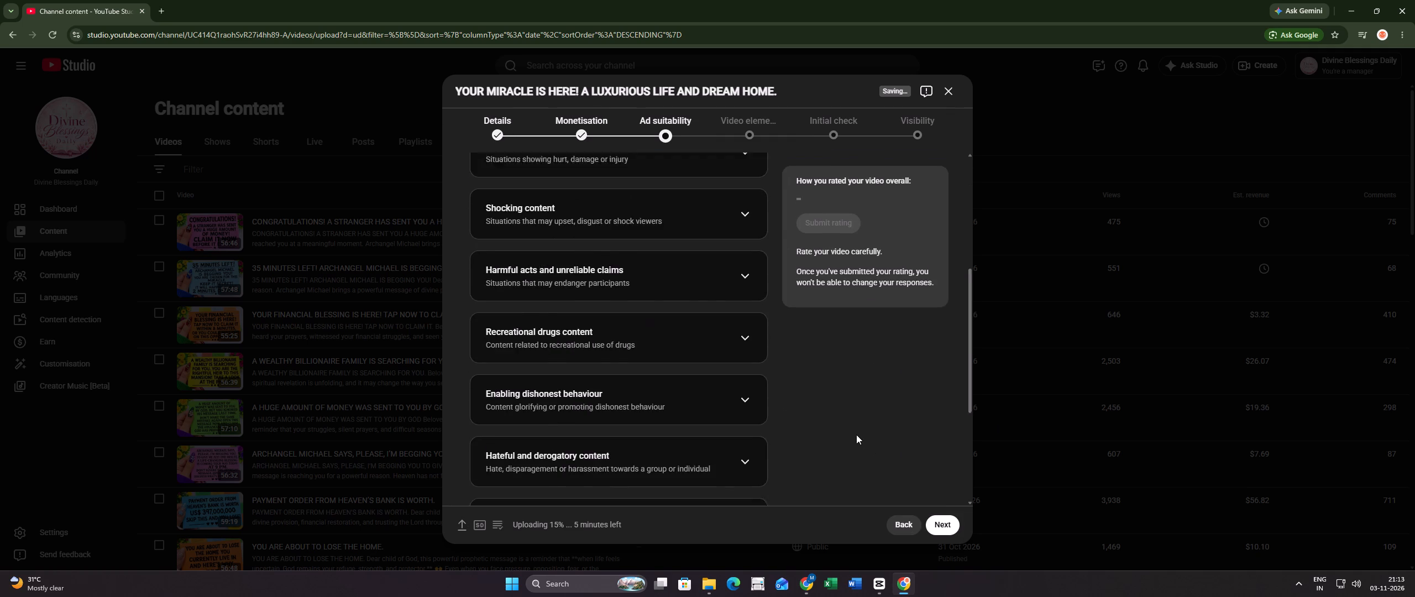
scroll(856, 434, down, 12)
click(543, 483)
scroll(845, 344, up, 2)
click(847, 215)
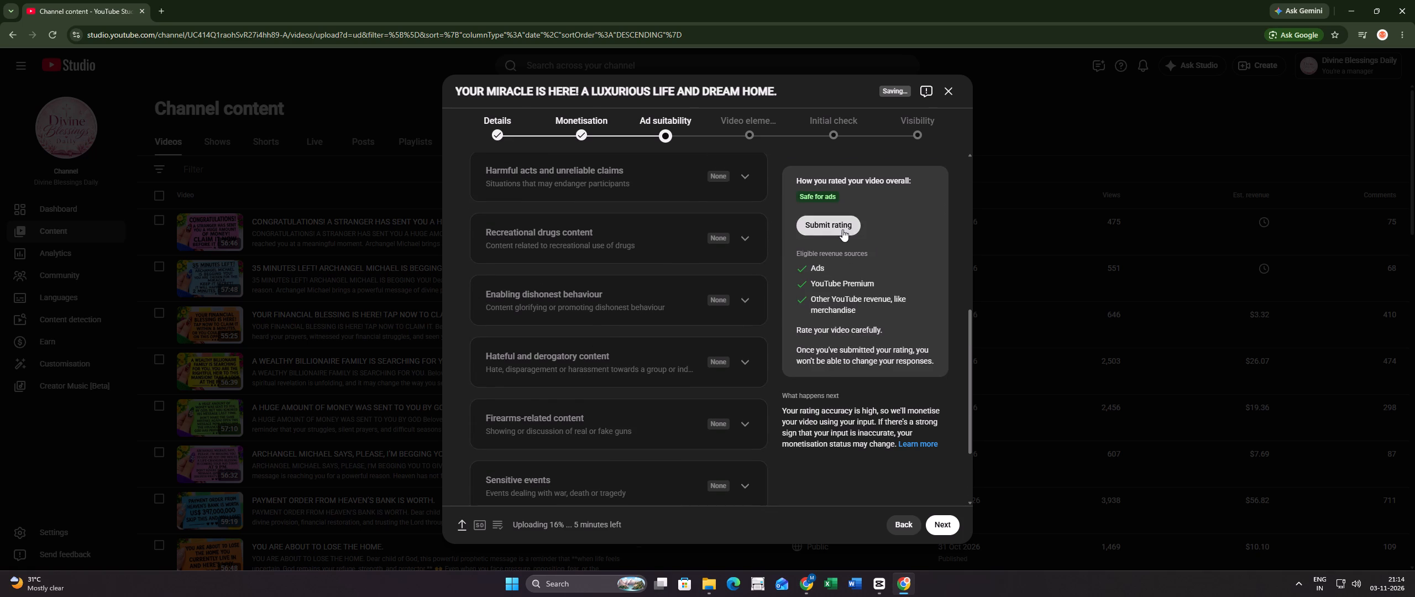
click(841, 231)
Review the submitted ad suitability questionnaire and its category answers.
scroll(877, 345, up, 4)
scroll(905, 405, up, 4)
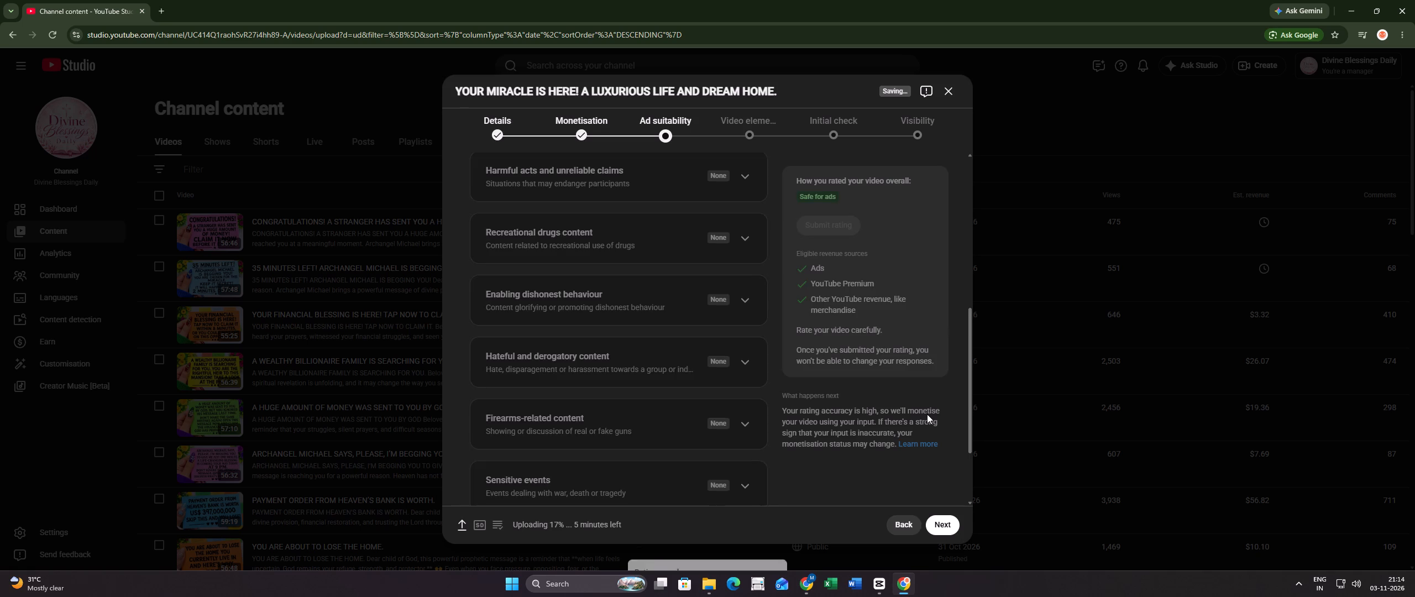
scroll(927, 414, up, 4)
scroll(927, 414, down, 1)
scroll(927, 414, up, 1)
scroll(927, 414, down, 5)
scroll(927, 414, up, 8)
scroll(927, 414, down, 4)
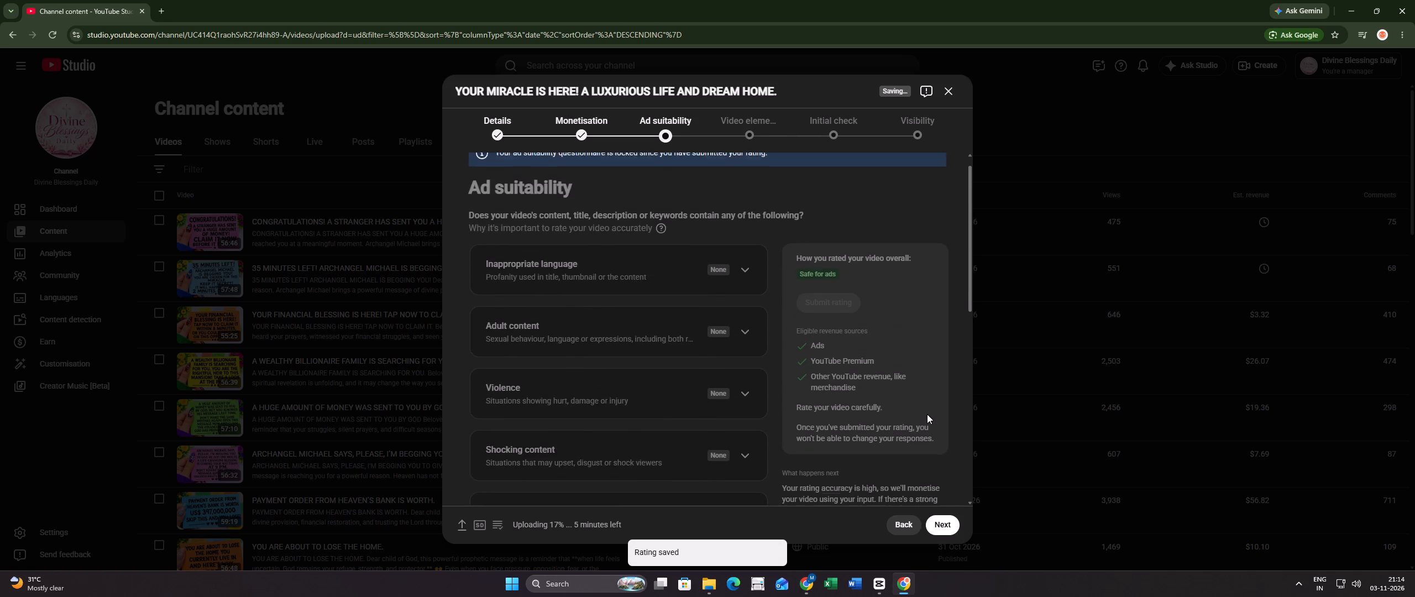
scroll(927, 414, down, 2)
scroll(927, 414, up, 5)
scroll(702, 310, up, 5)
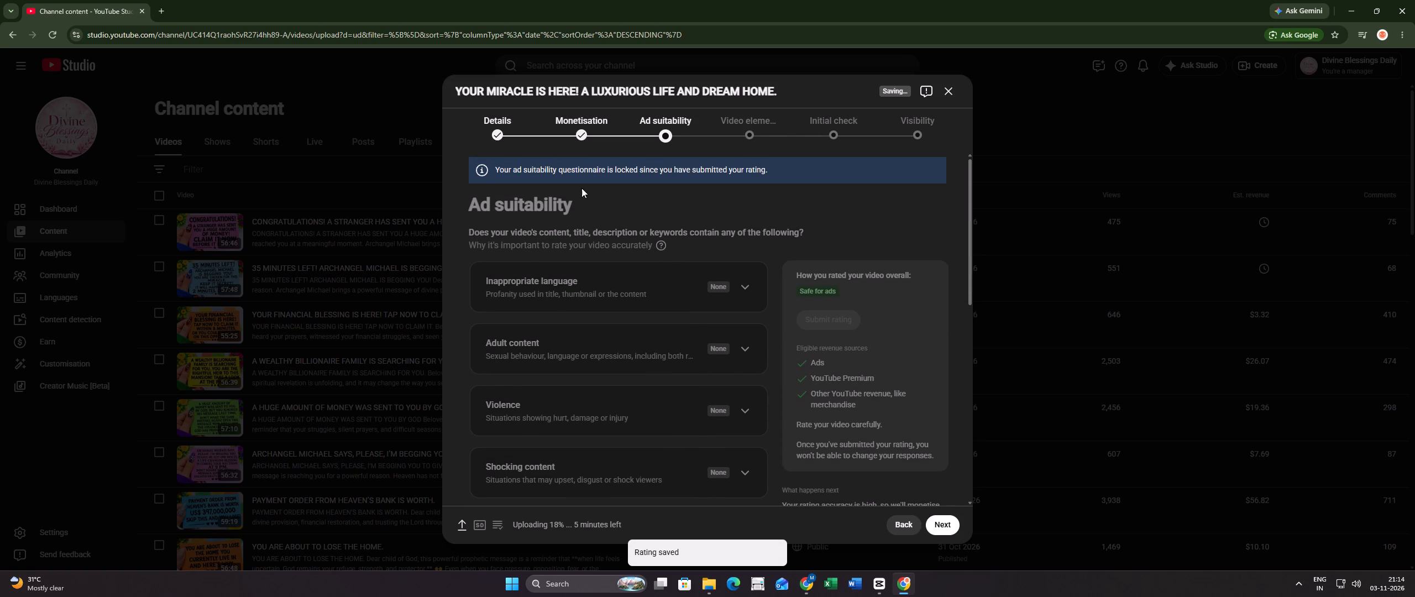
scroll(895, 392, down, 6)
scroll(928, 480, down, 4)
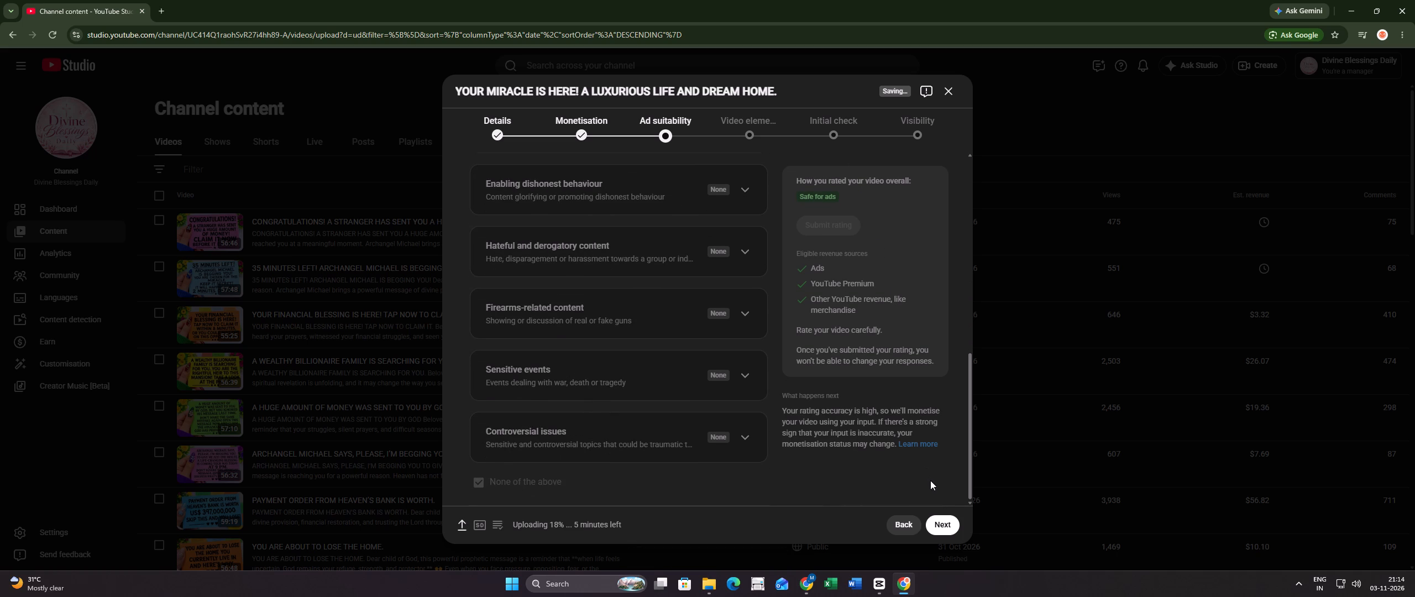
scroll(930, 480, down, 1)
Advance past the video elements and initial check stages to the Visibility settings.
click(946, 525)
click(946, 525)
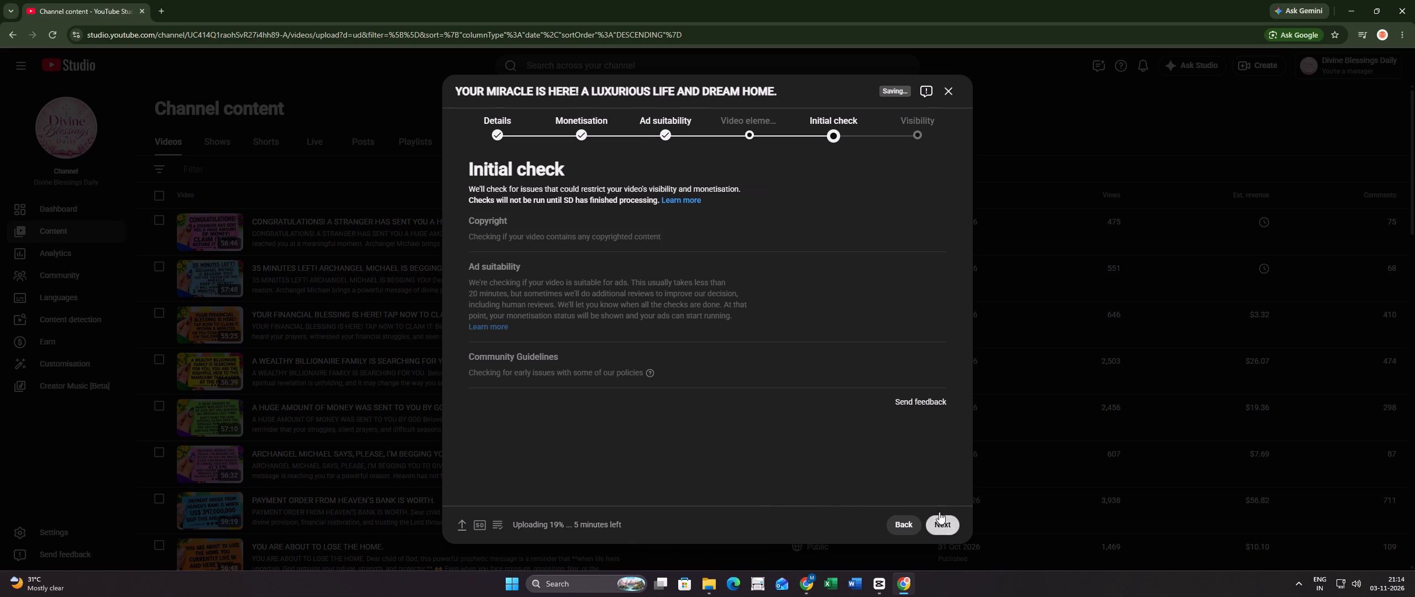
click(934, 525)
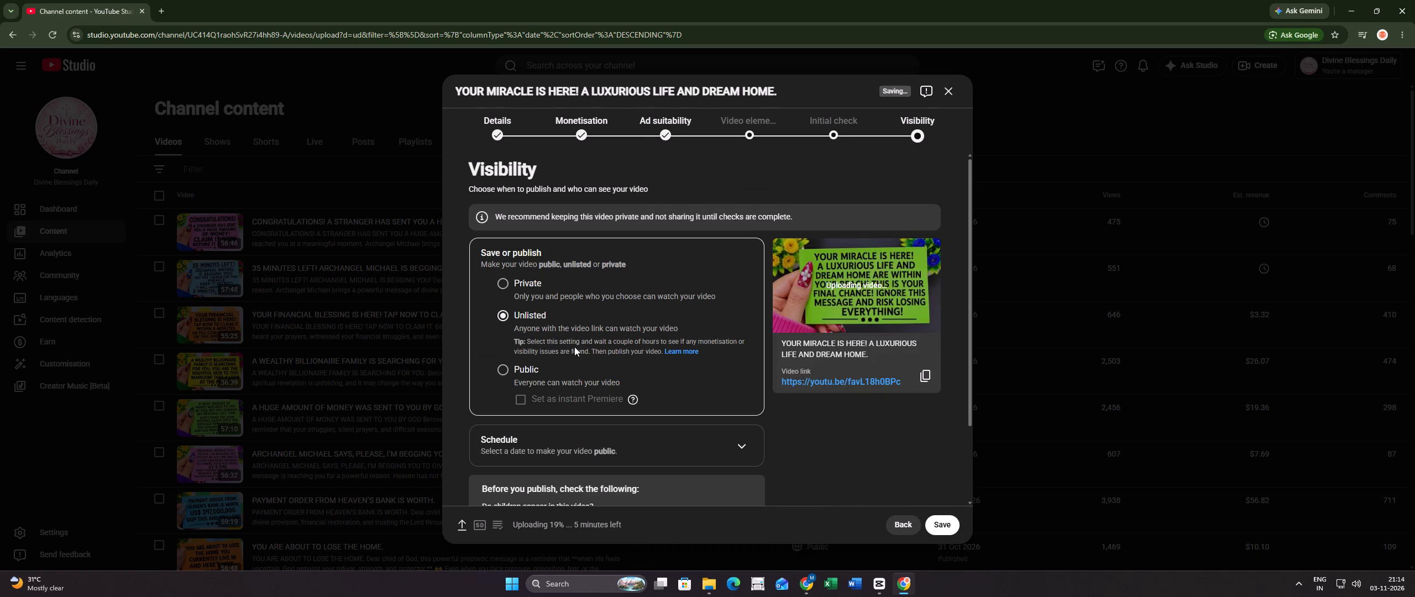
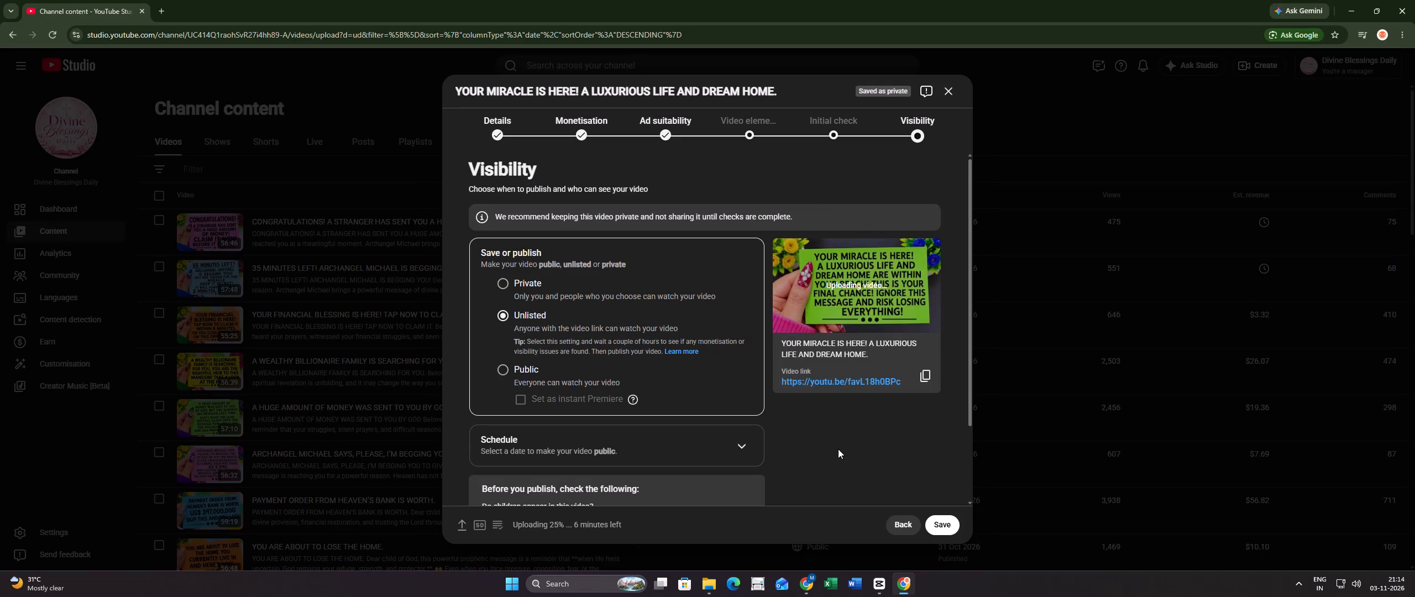
Open Notepad and minimise its window to return to the video's Visibility settings.
click(589, 586)
click(614, 178)
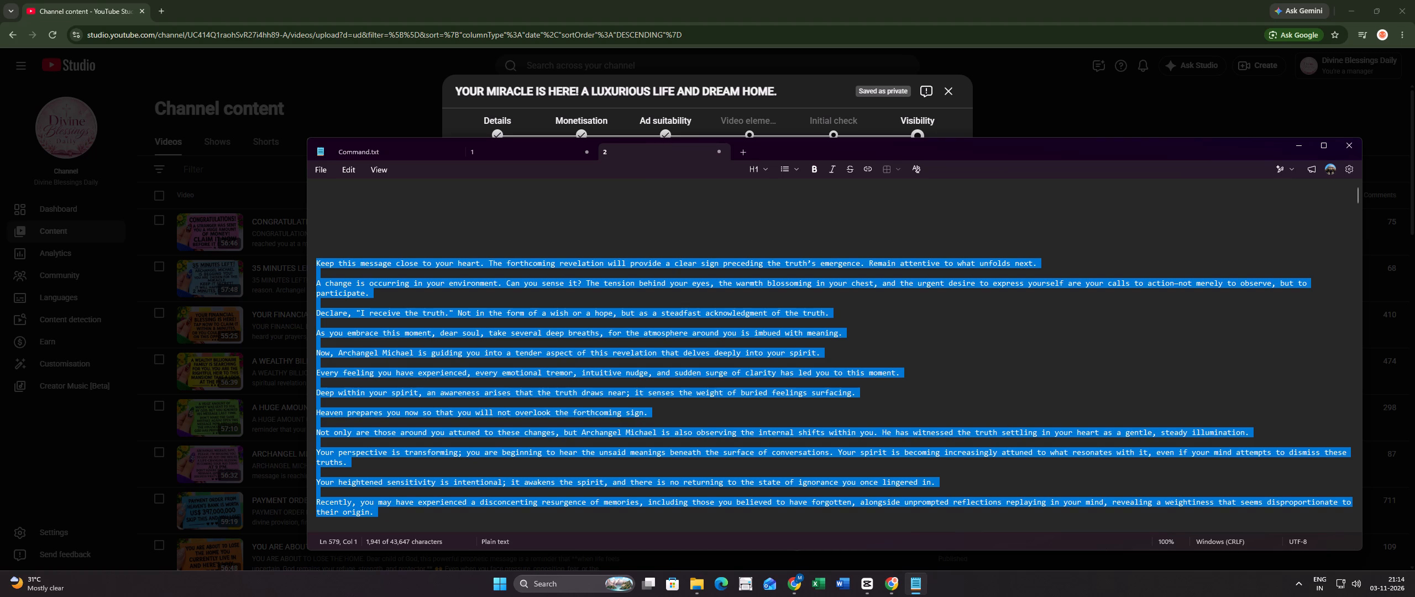
click(1292, 151)
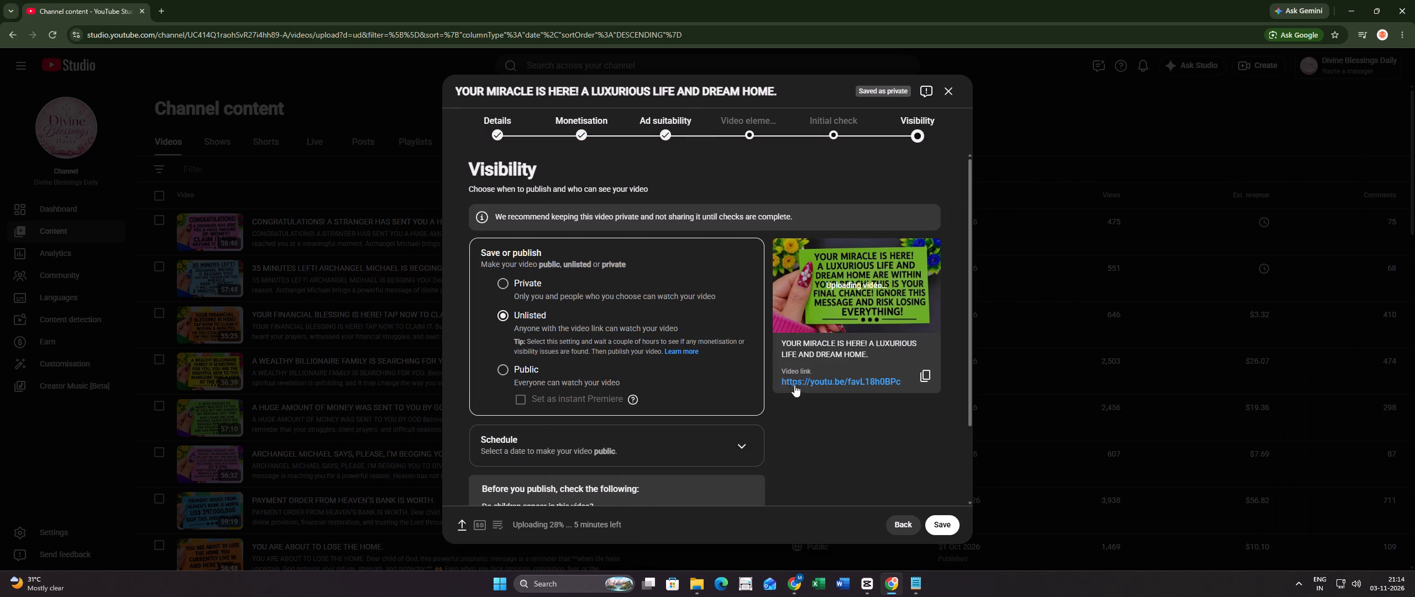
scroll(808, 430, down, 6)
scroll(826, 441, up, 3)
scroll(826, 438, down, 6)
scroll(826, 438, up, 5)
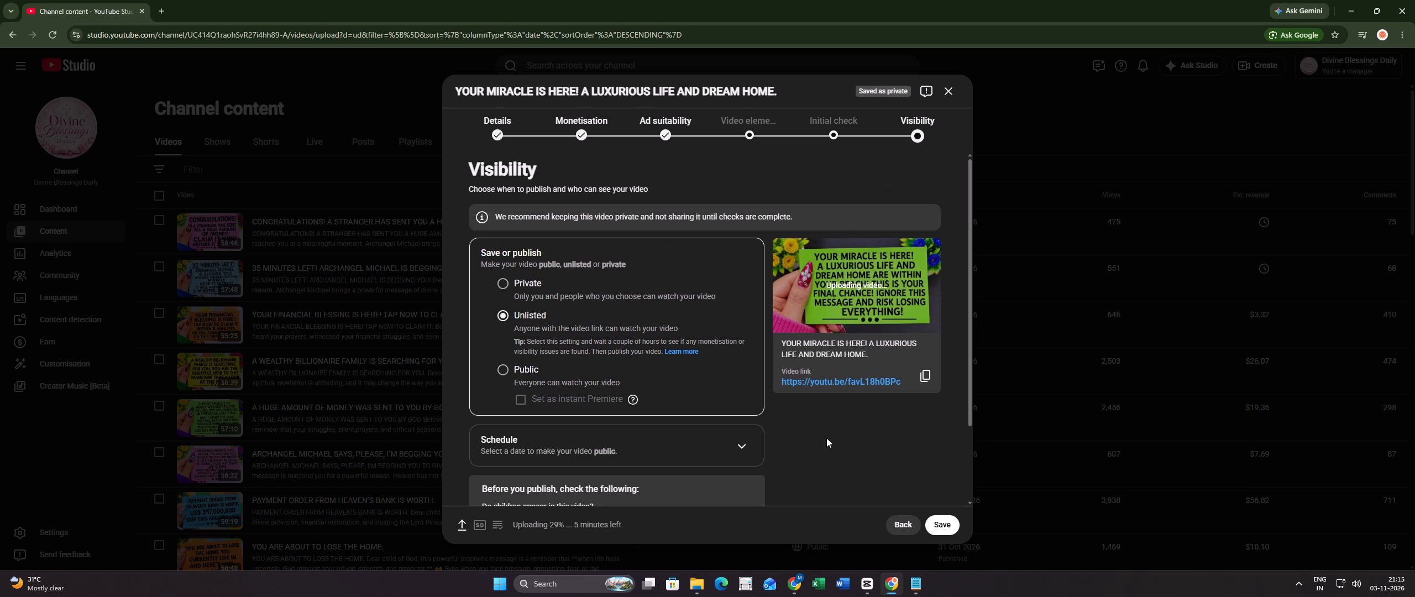
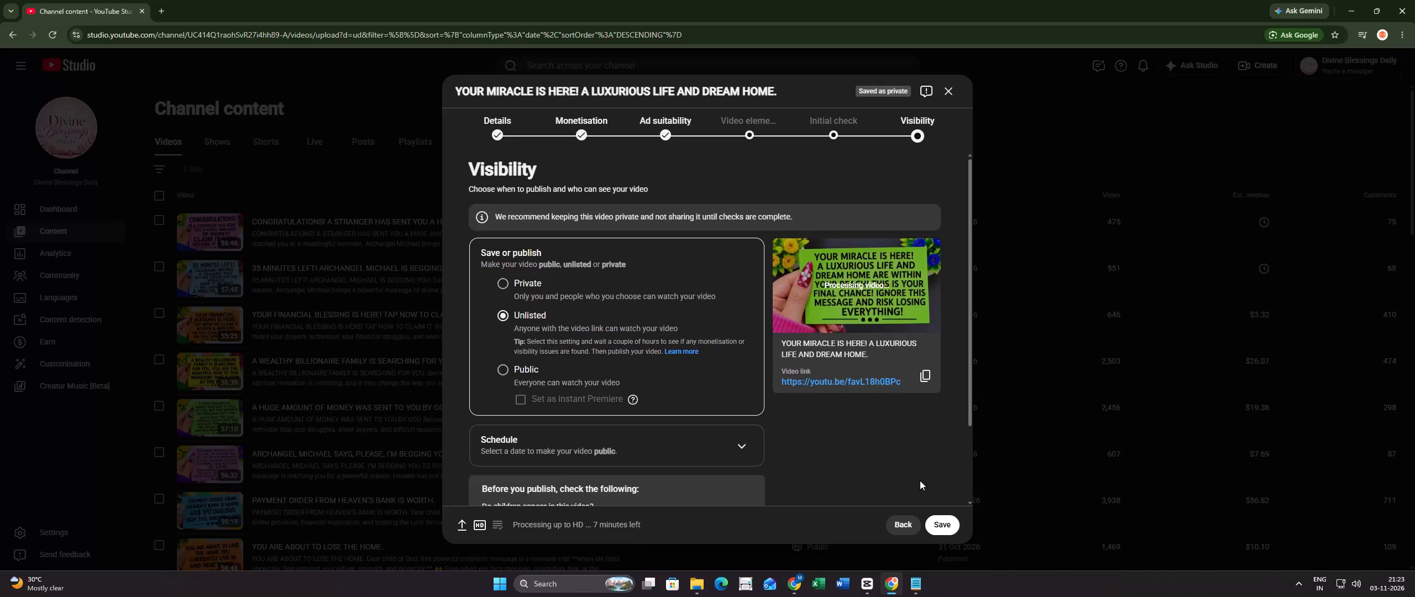
Save the video as unlisted and publish it without waiting for the content checks.
click(948, 523)
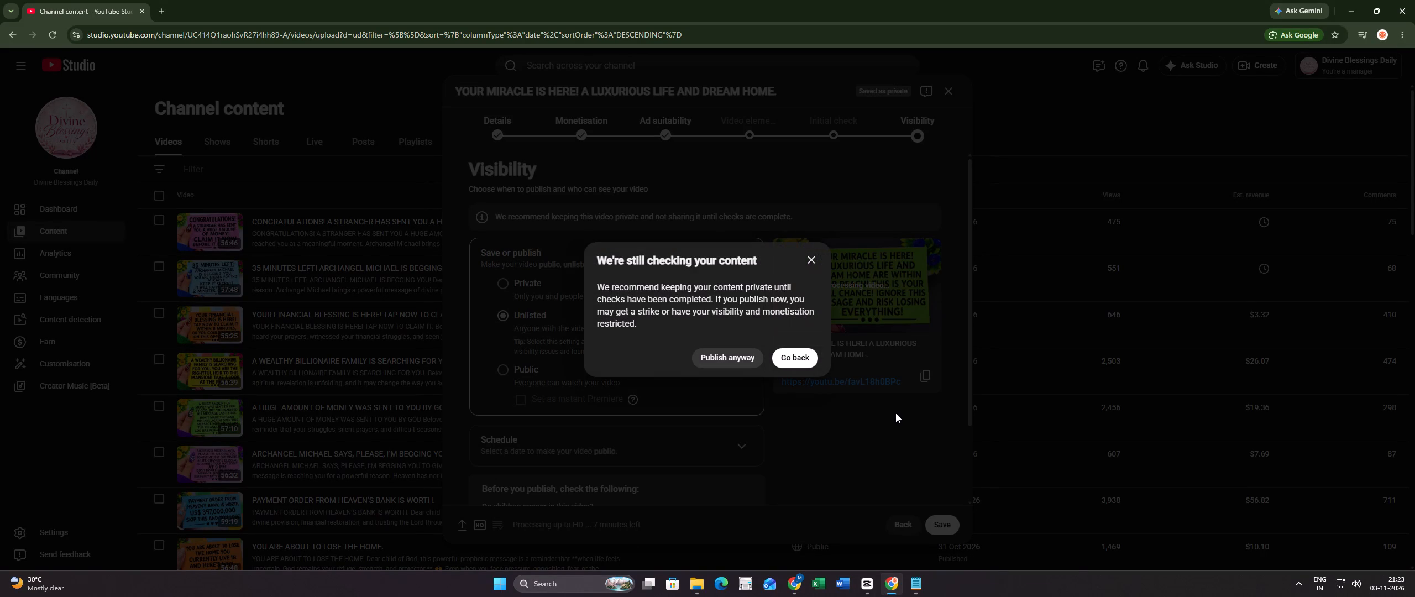
click(741, 347)
double_click(736, 354)
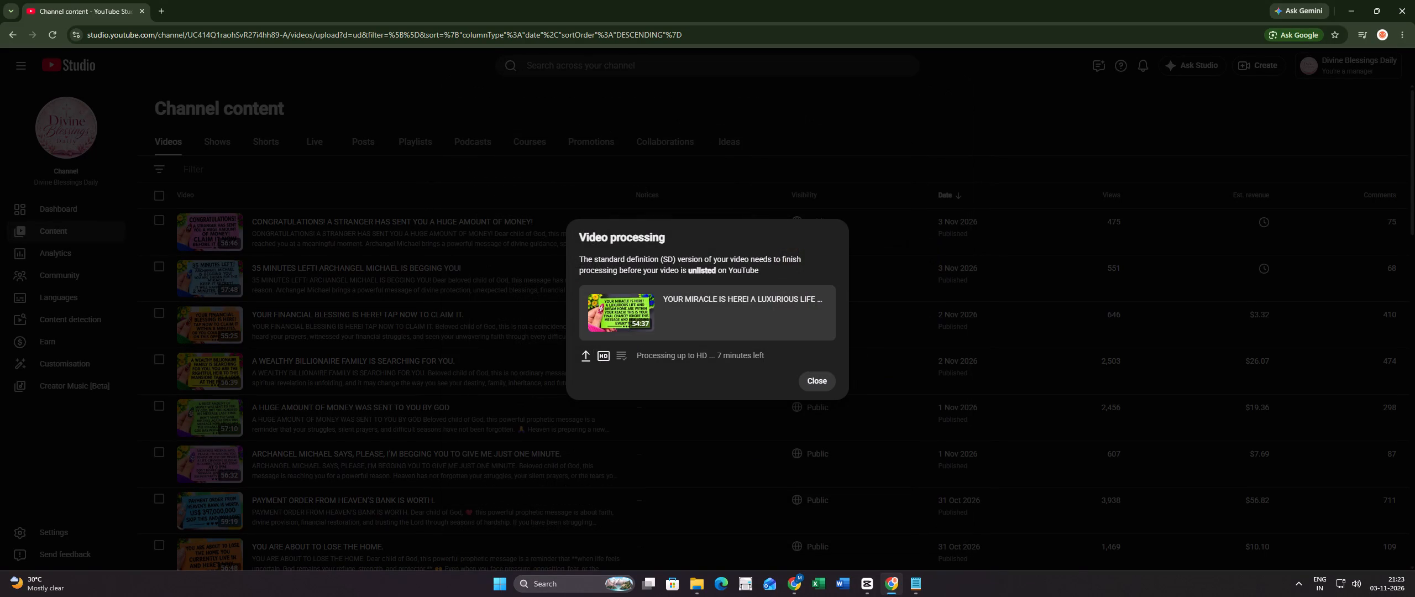
Reload the channel content page and dismiss the upload window to return to the video list.
click(52, 34)
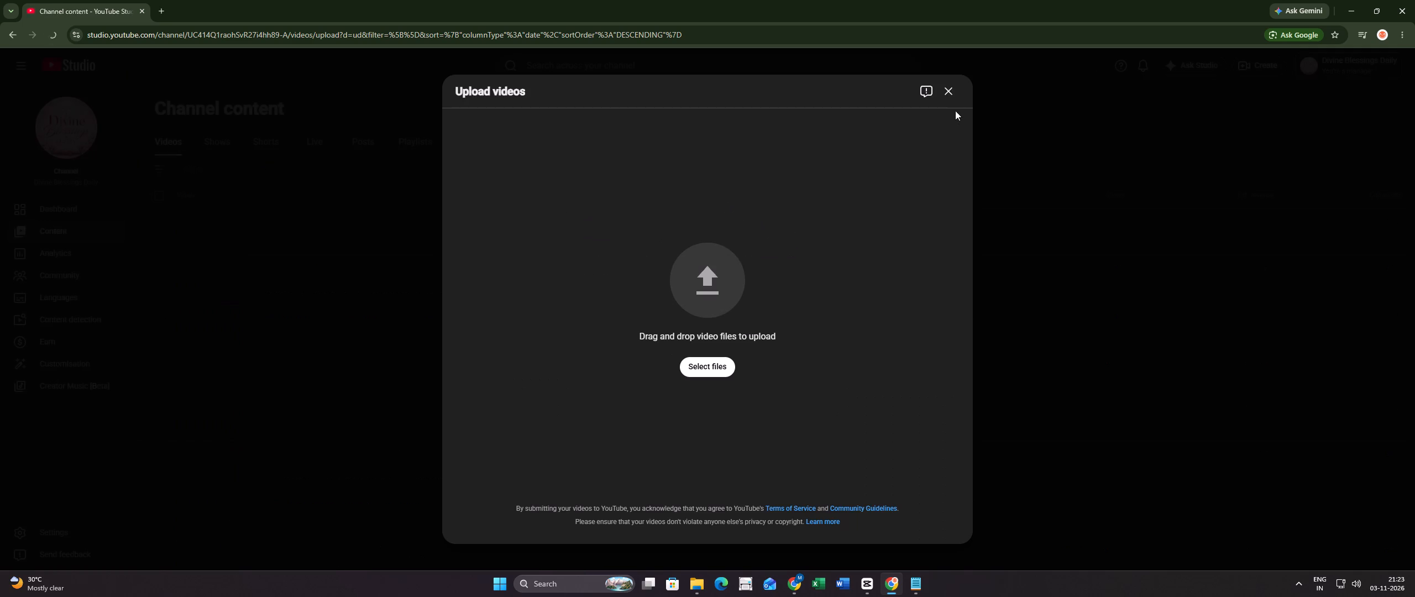
click(952, 91)
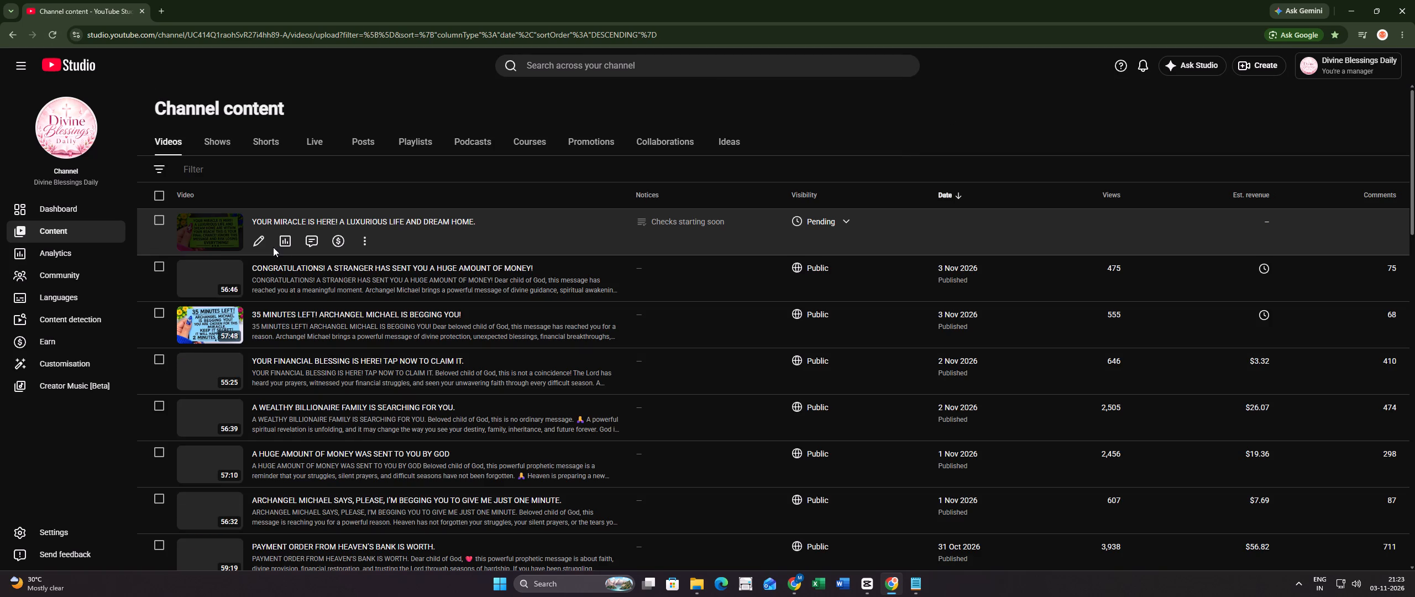
Open the details of the video "YOUR MIRACLE IS HERE! A LUXURIOUS LIFE AND DREAM HOME." and review its settings.
click(256, 240)
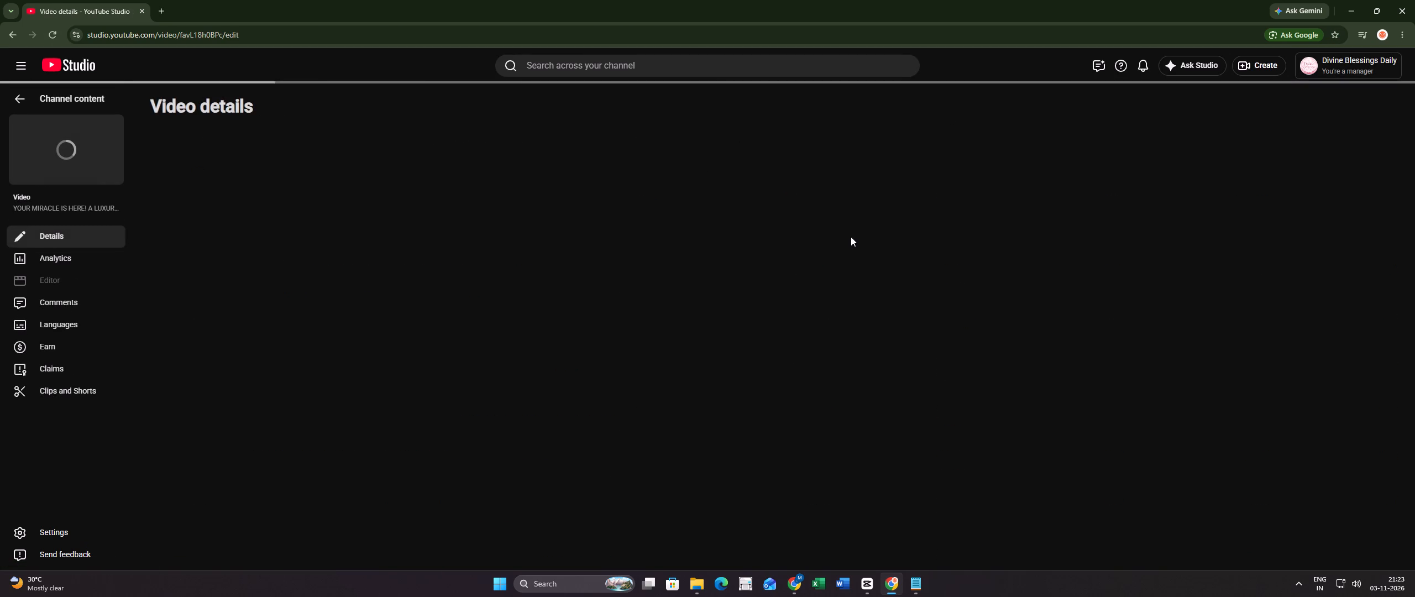
scroll(940, 292, down, 7)
scroll(716, 368, down, 6)
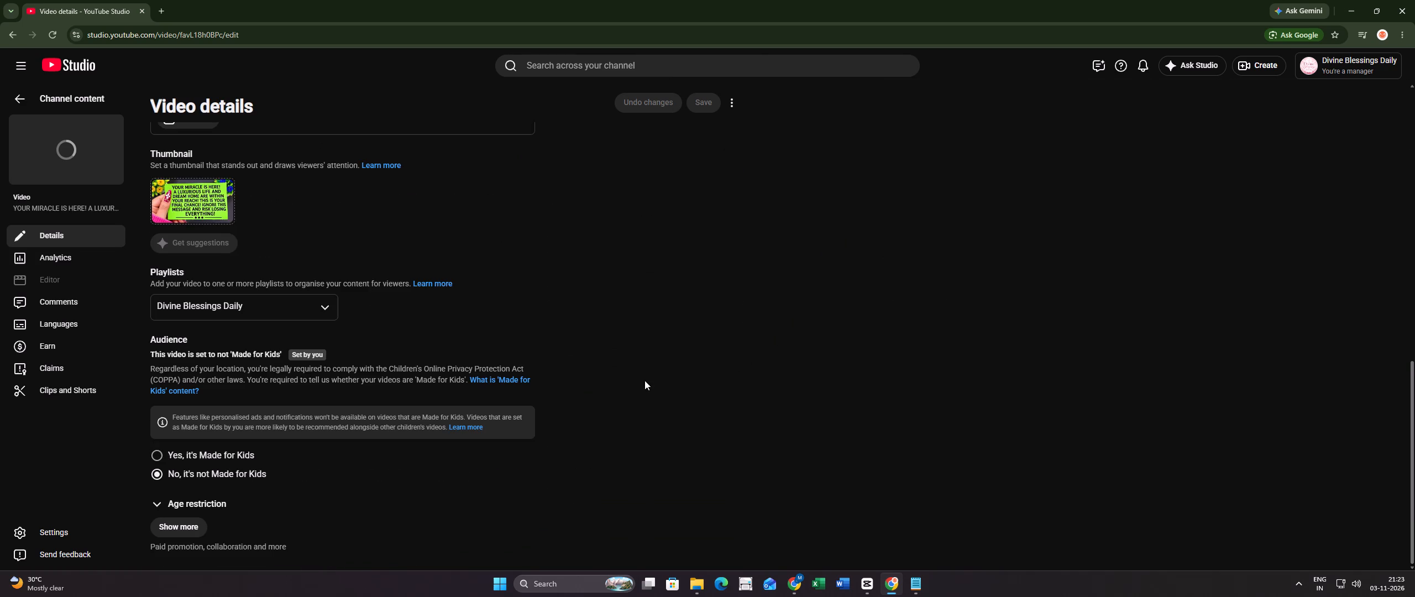
scroll(632, 389, down, 6)
scroll(724, 438, up, 6)
scroll(793, 408, up, 7)
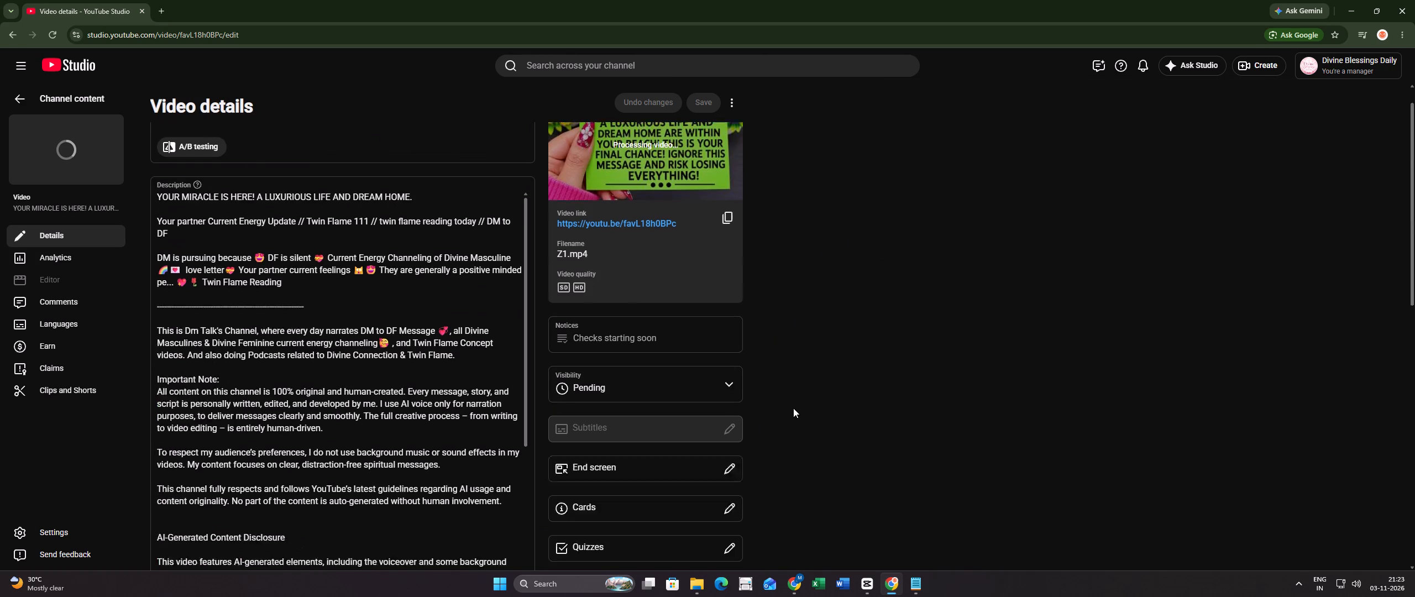
scroll(793, 408, up, 4)
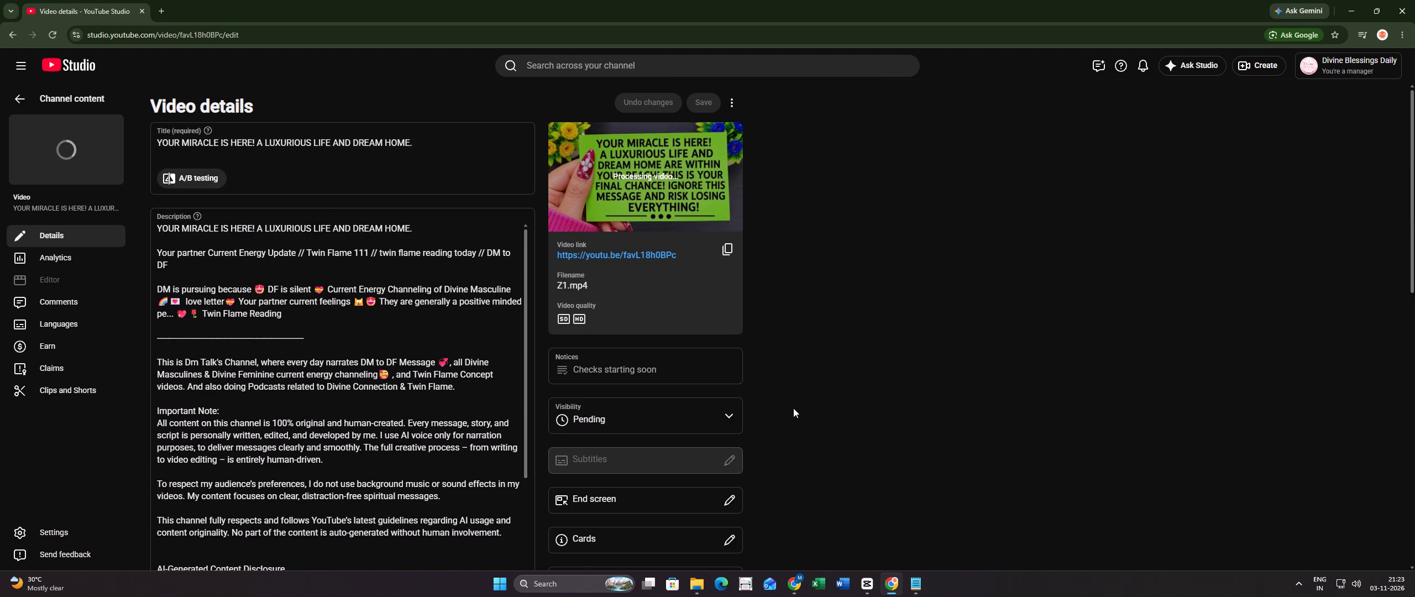
Expand the video's additional settings and open the collaborator invitation in the Collaboration section.
scroll(793, 408, down, 8)
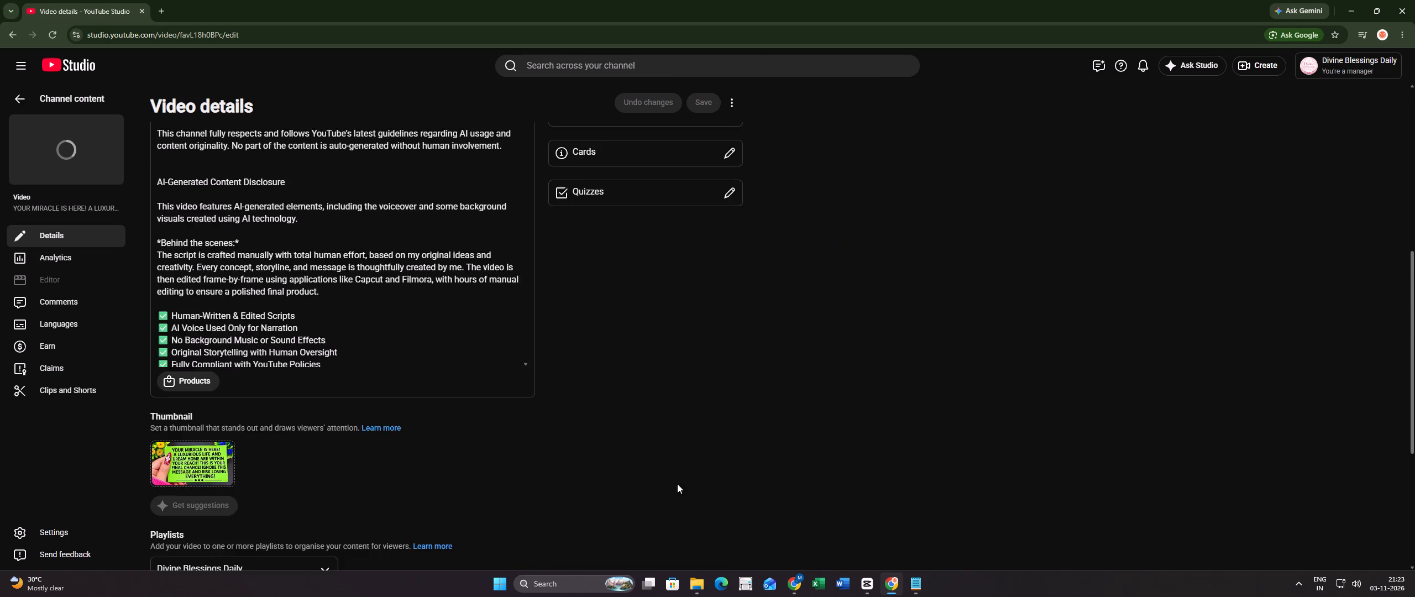
scroll(677, 484, down, 4)
click(191, 530)
scroll(441, 439, down, 5)
scroll(386, 434, down, 3)
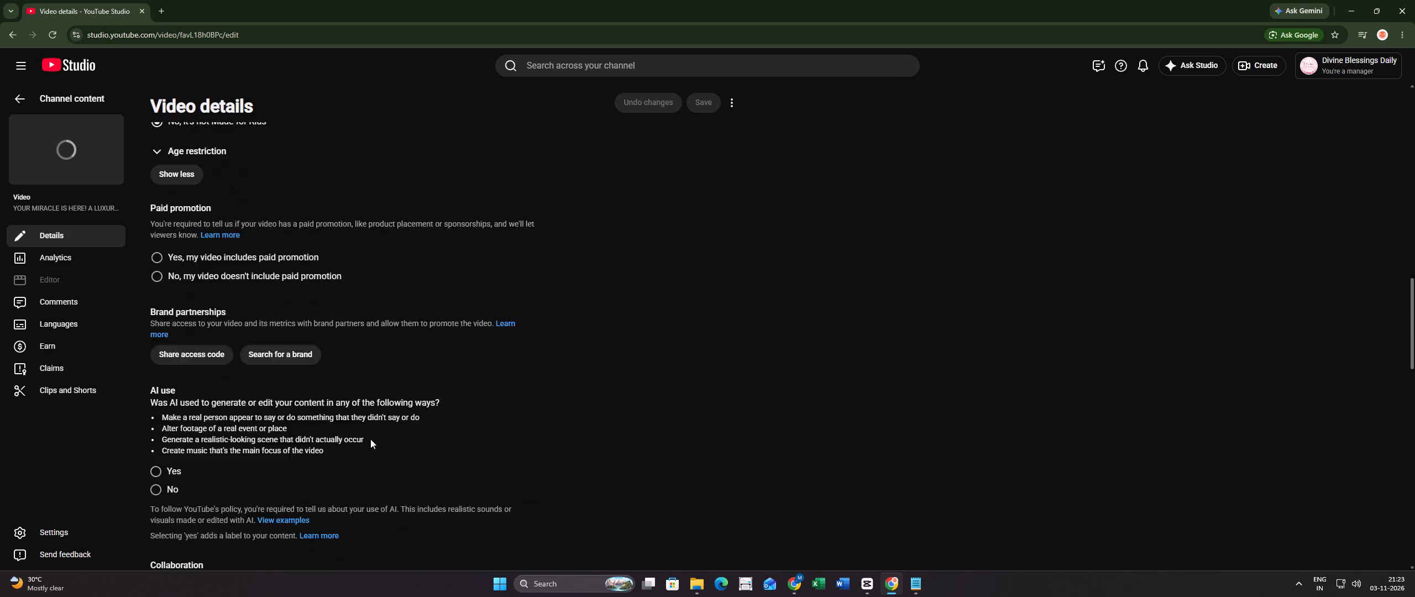
scroll(370, 439, down, 2)
click(213, 412)
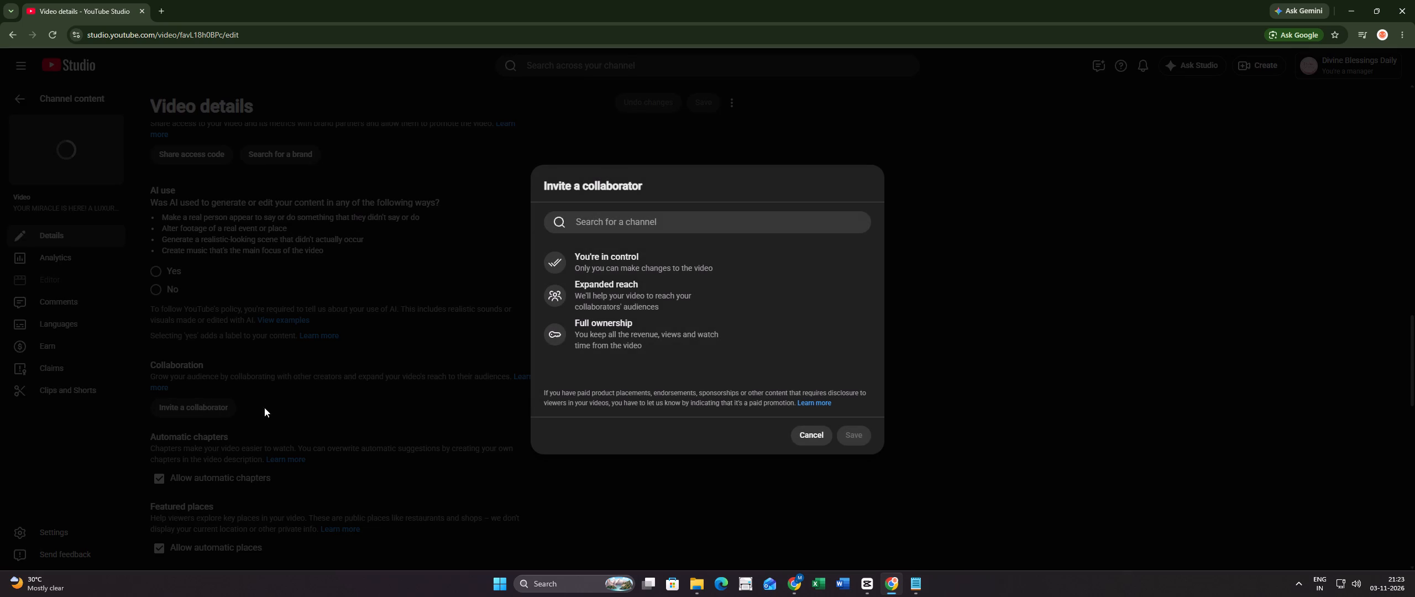
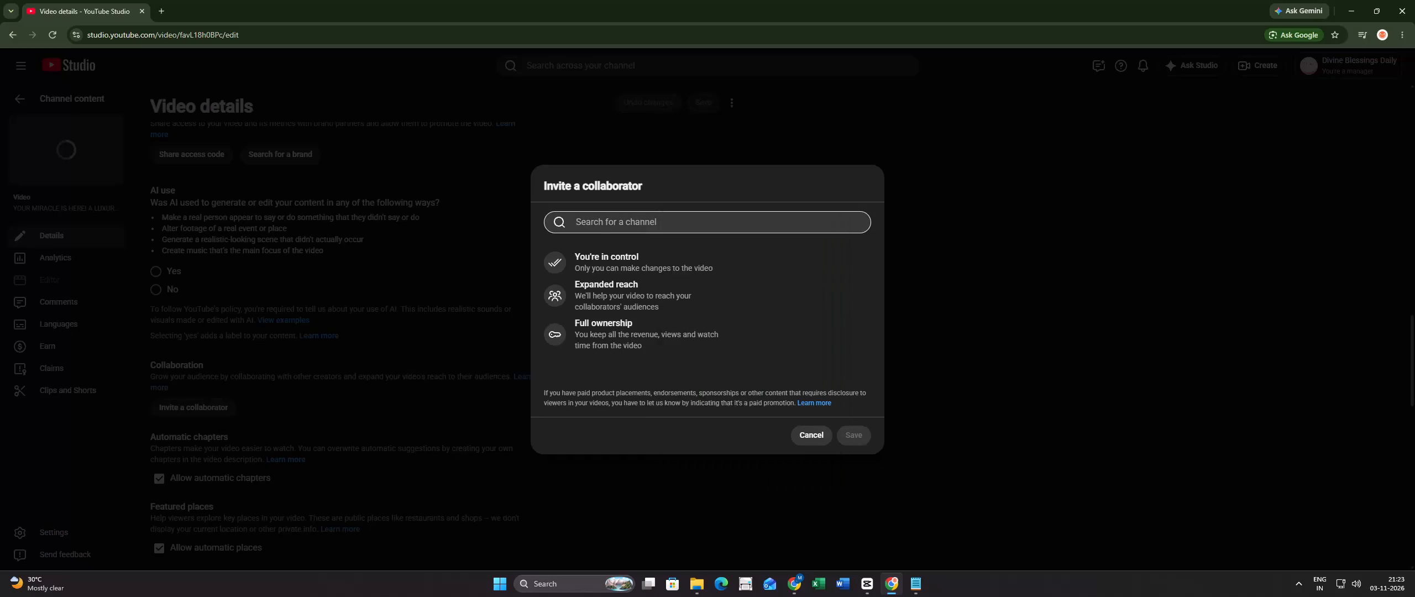
Search for the collaborator's channel with the copied text and select Archangel Michael Wisdom.
right_click(630, 219)
right_click(630, 219)
click(686, 363)
click(705, 262)
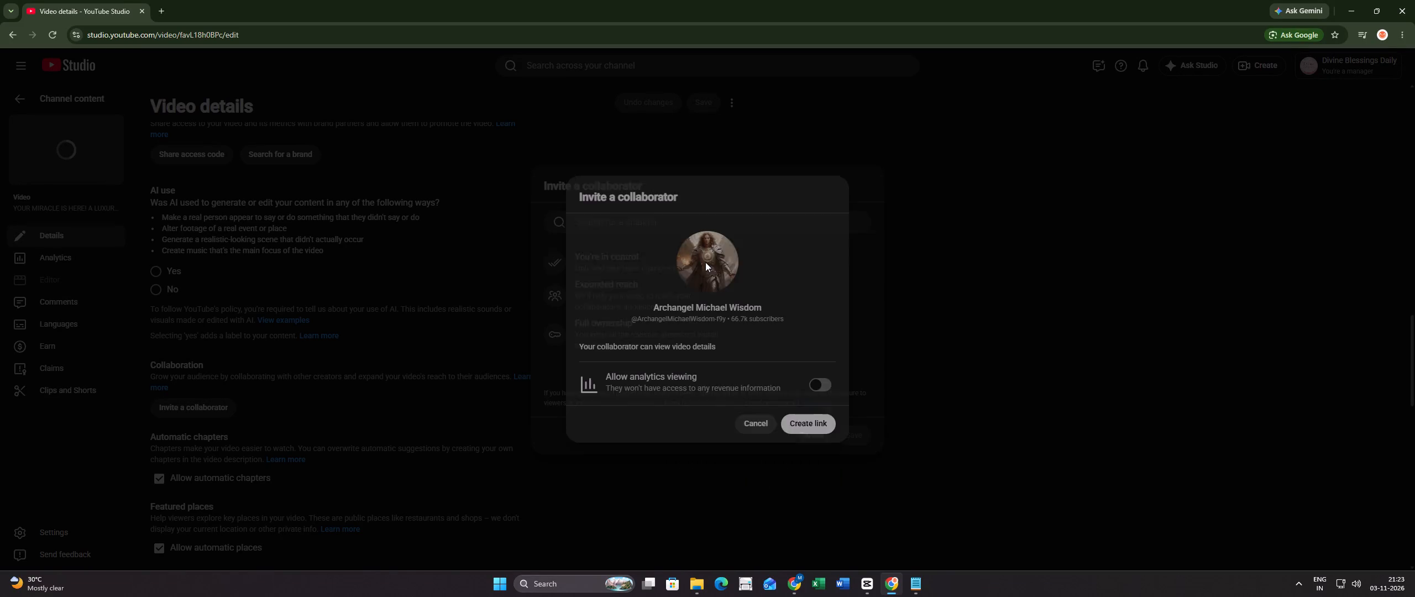
Create the collaboration invite link for Archangel Michael Wisdom with analytics viewing off and copy it.
click(819, 427)
triple_click(825, 332)
click(825, 332)
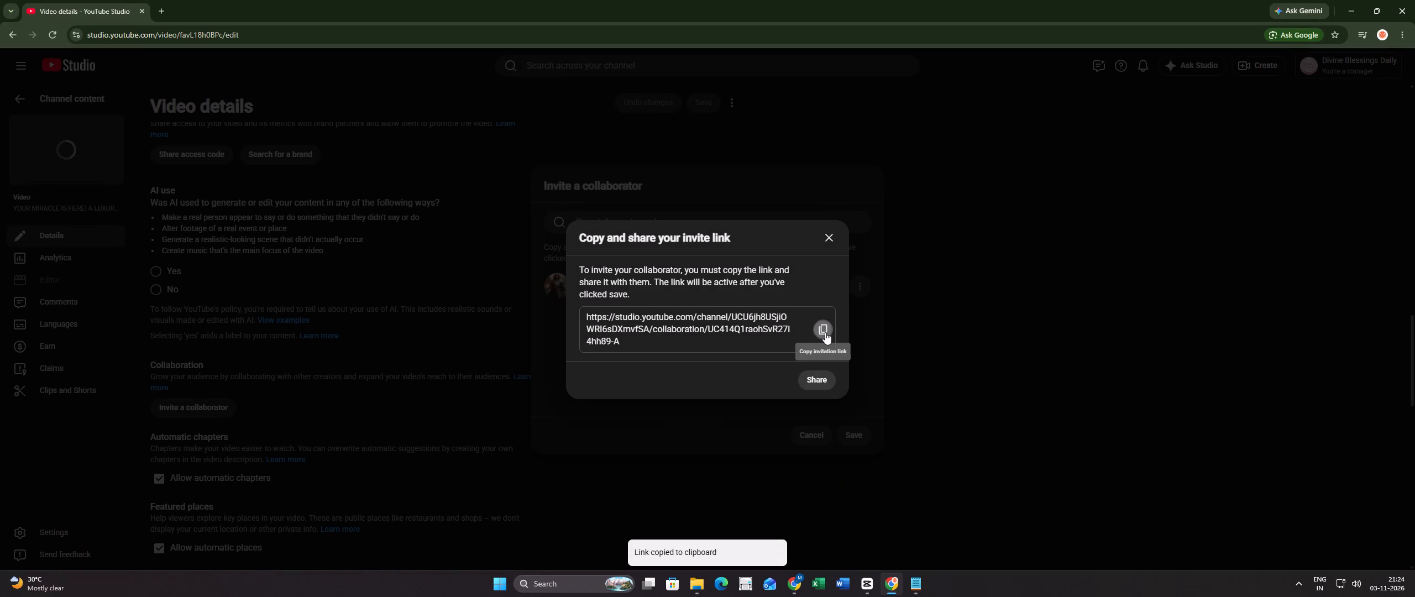
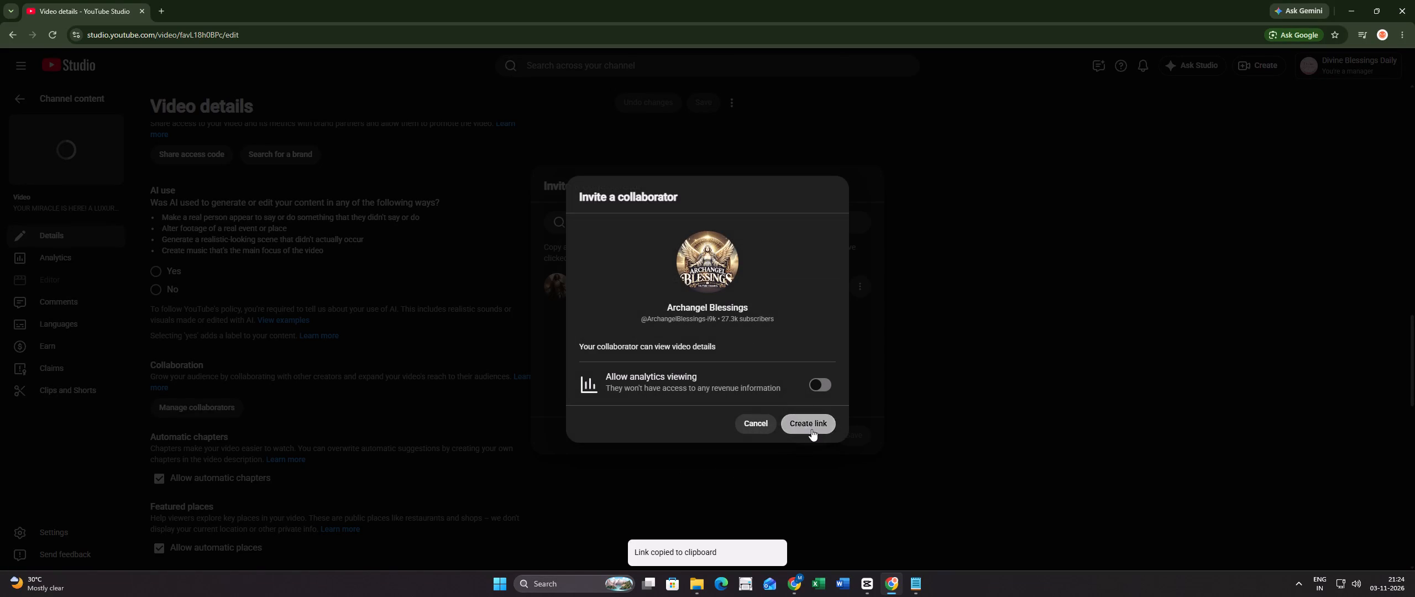
Copy the collaboration invite link for Archangel Blessings and return to the list of invited collaborators.
triple_click(823, 325)
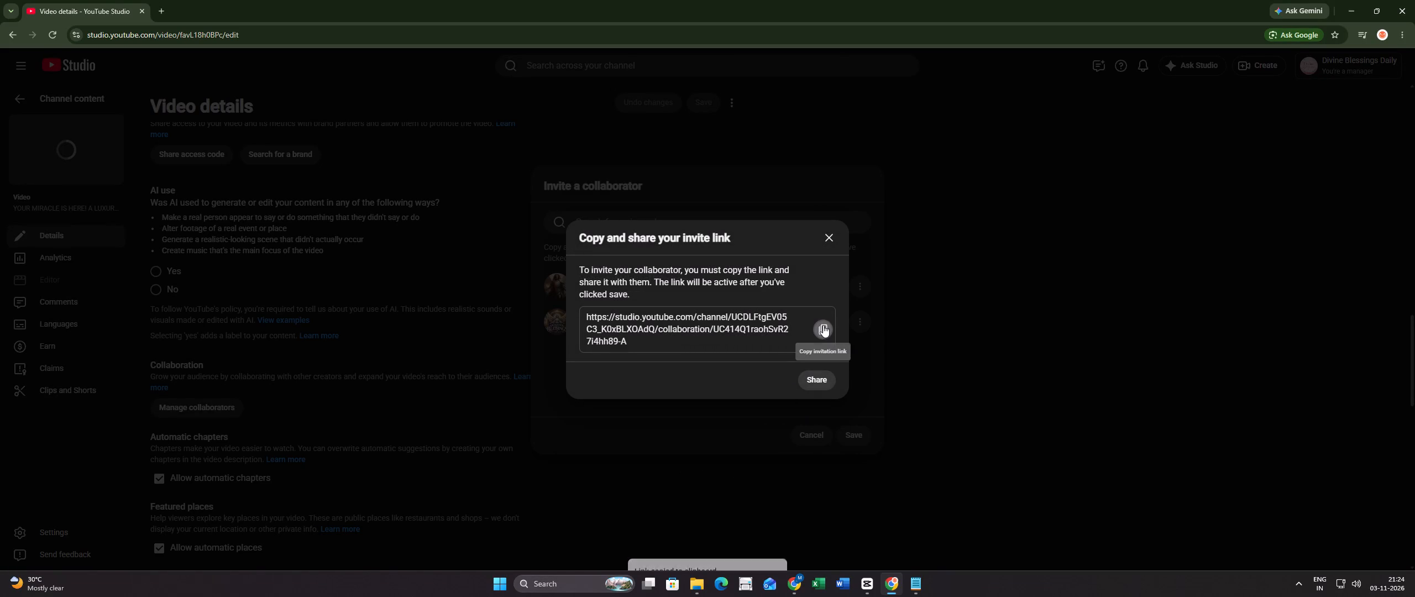
triple_click(823, 325)
click(835, 236)
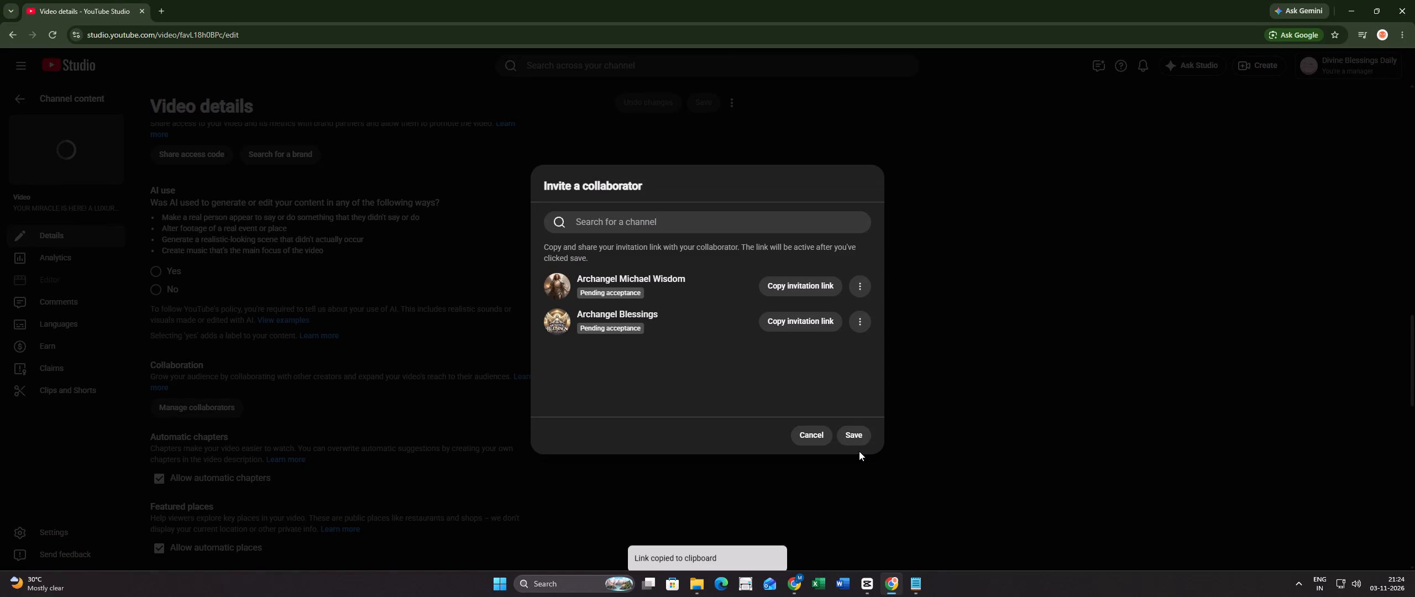
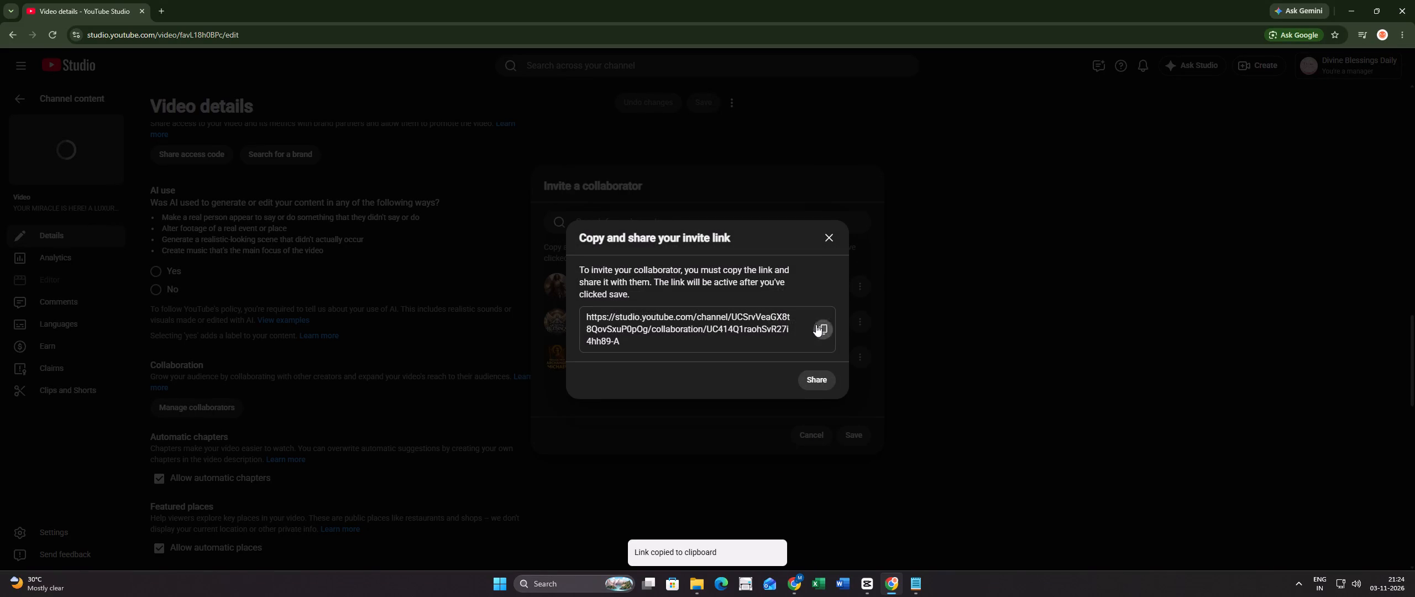
Copy the invite link displayed for the selected collaborator so it can be shared with them.
triple_click(819, 327)
triple_click(819, 327)
triple_click(819, 327)
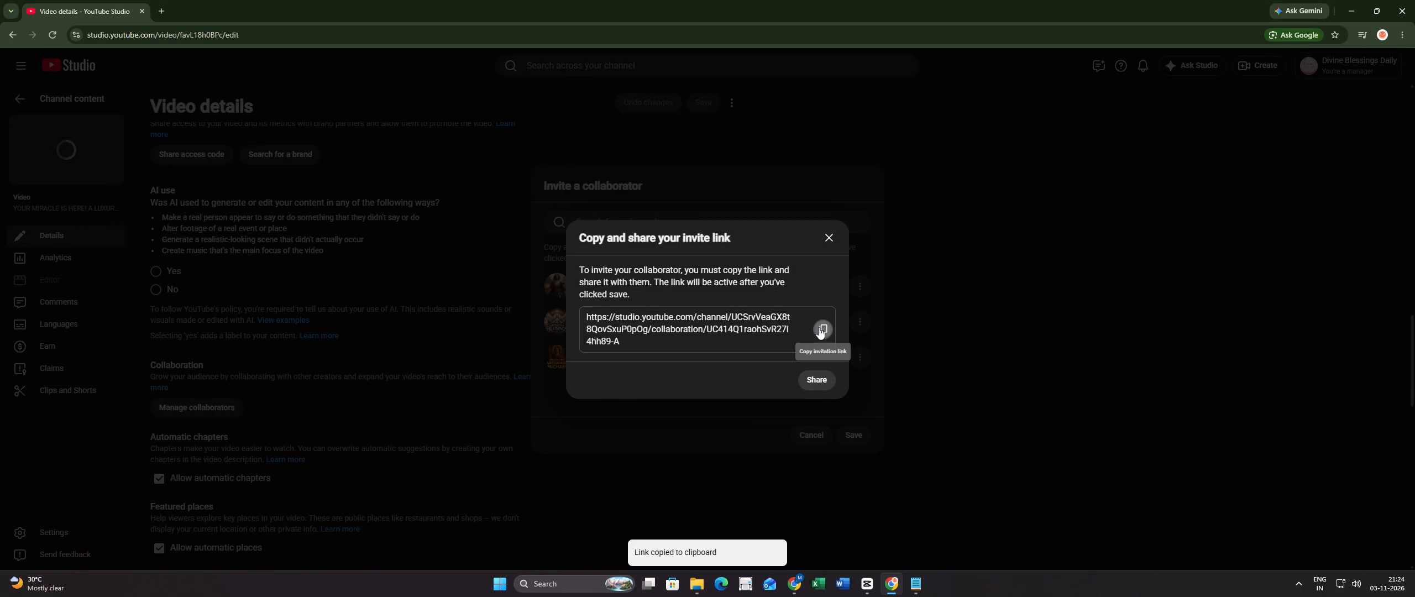
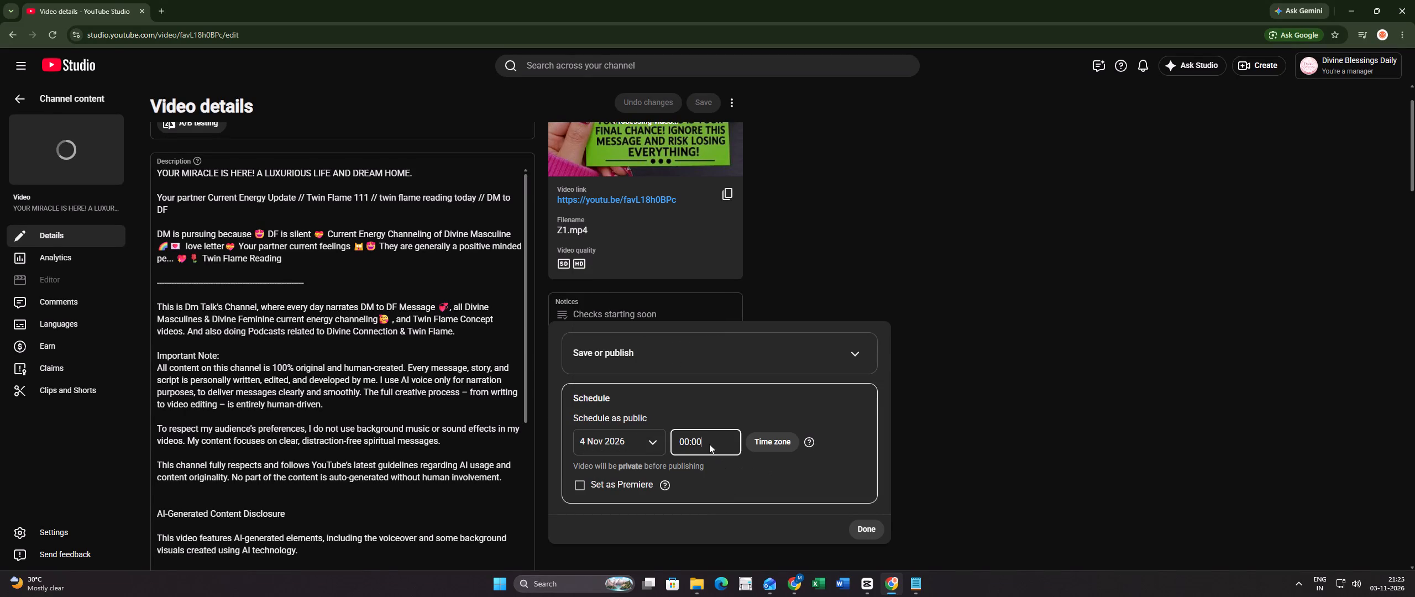
scroll(706, 318, down, 1)
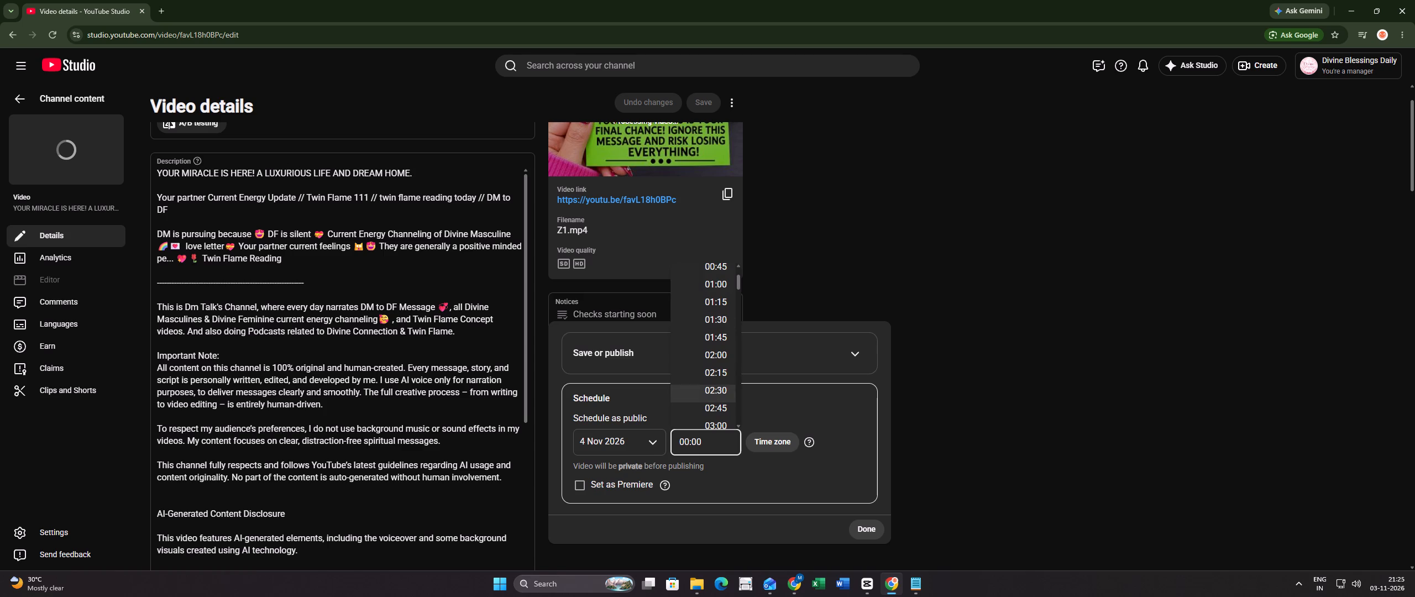
click(717, 389)
scroll(910, 438, up, 1)
click(698, 439)
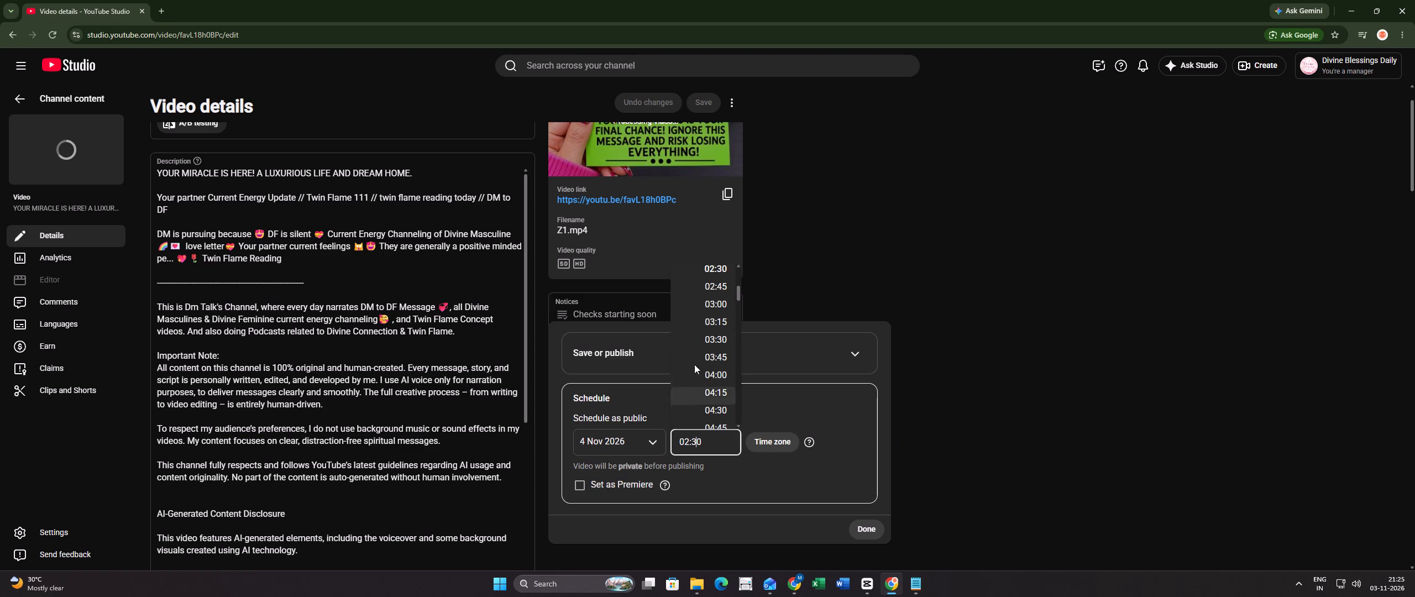
scroll(688, 331, up, 9)
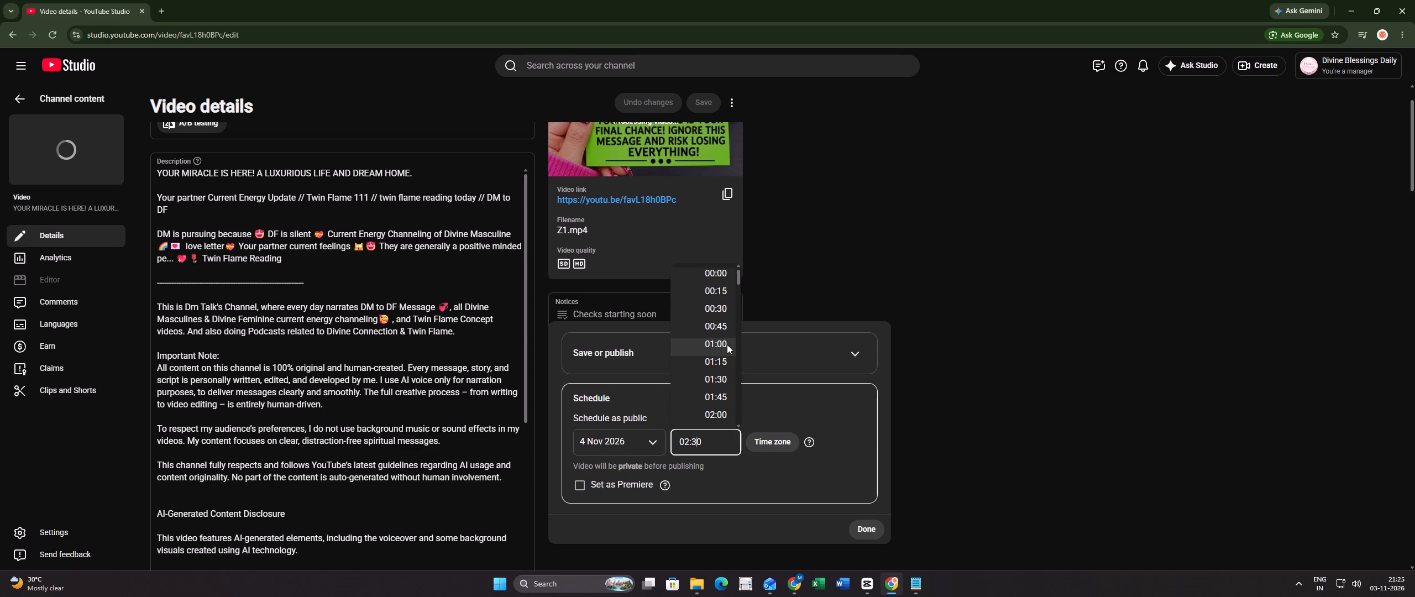
scroll(727, 344, down, 1)
scroll(722, 331, up, 5)
scroll(729, 323, down, 1)
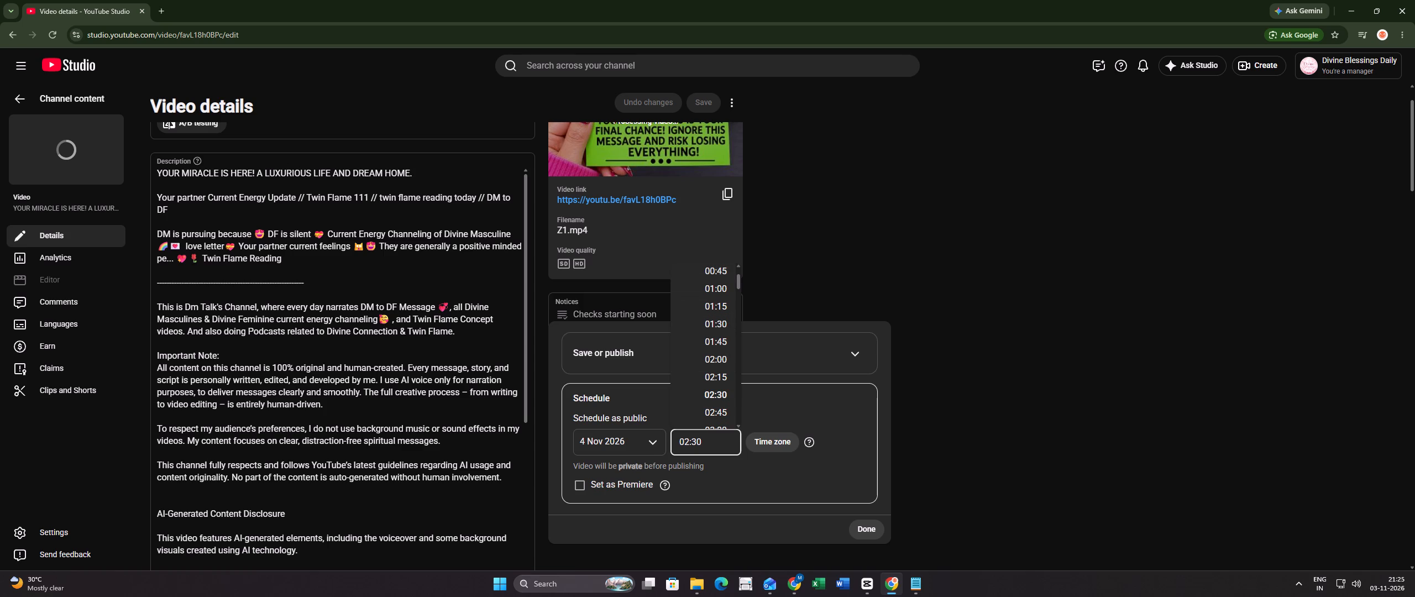
click(720, 396)
click(868, 531)
scroll(792, 366, up, 2)
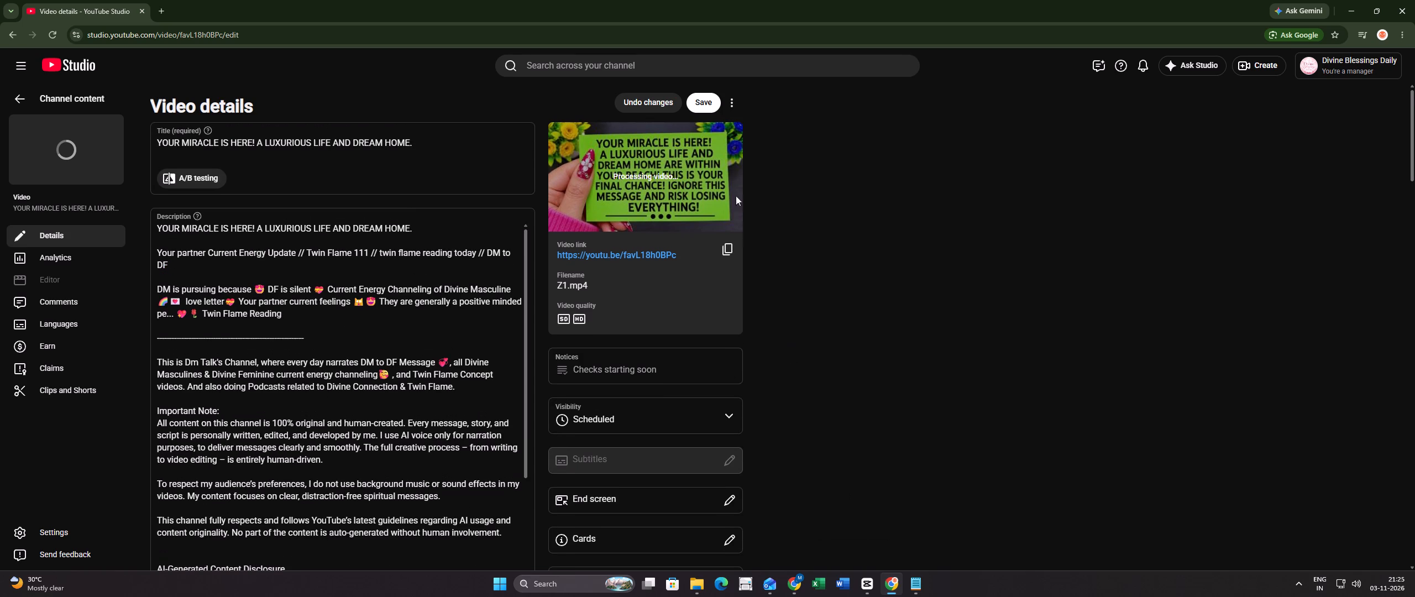
click(704, 104)
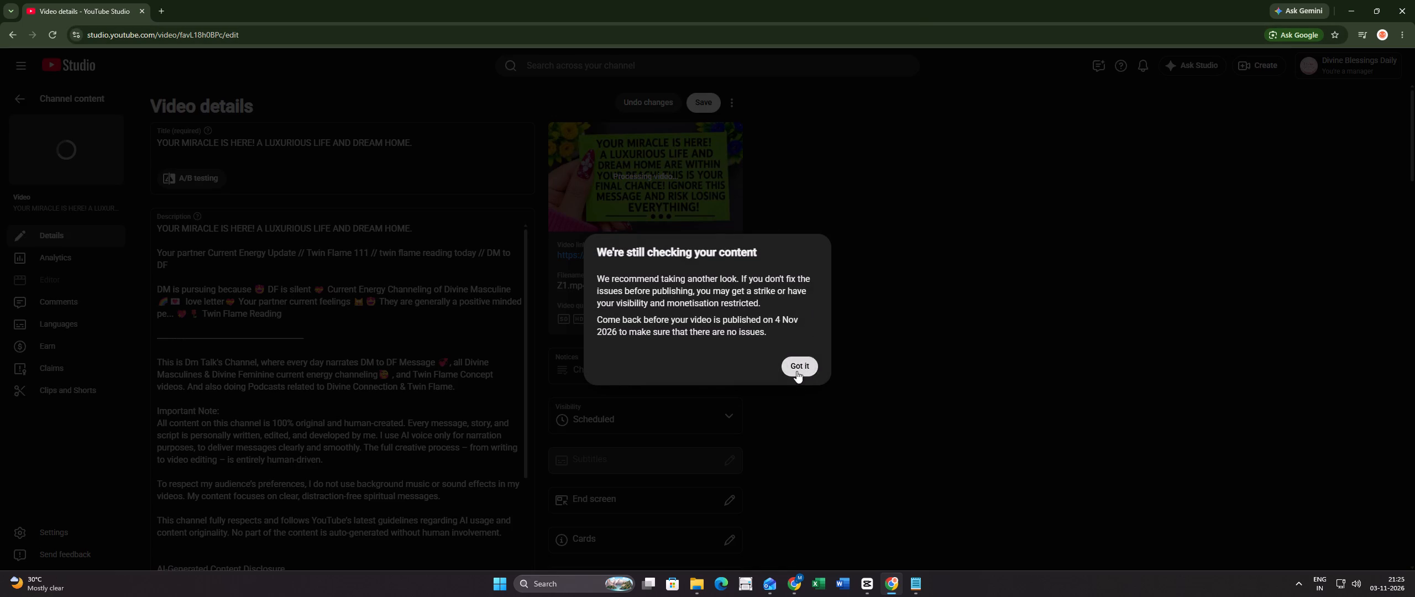
click(796, 371)
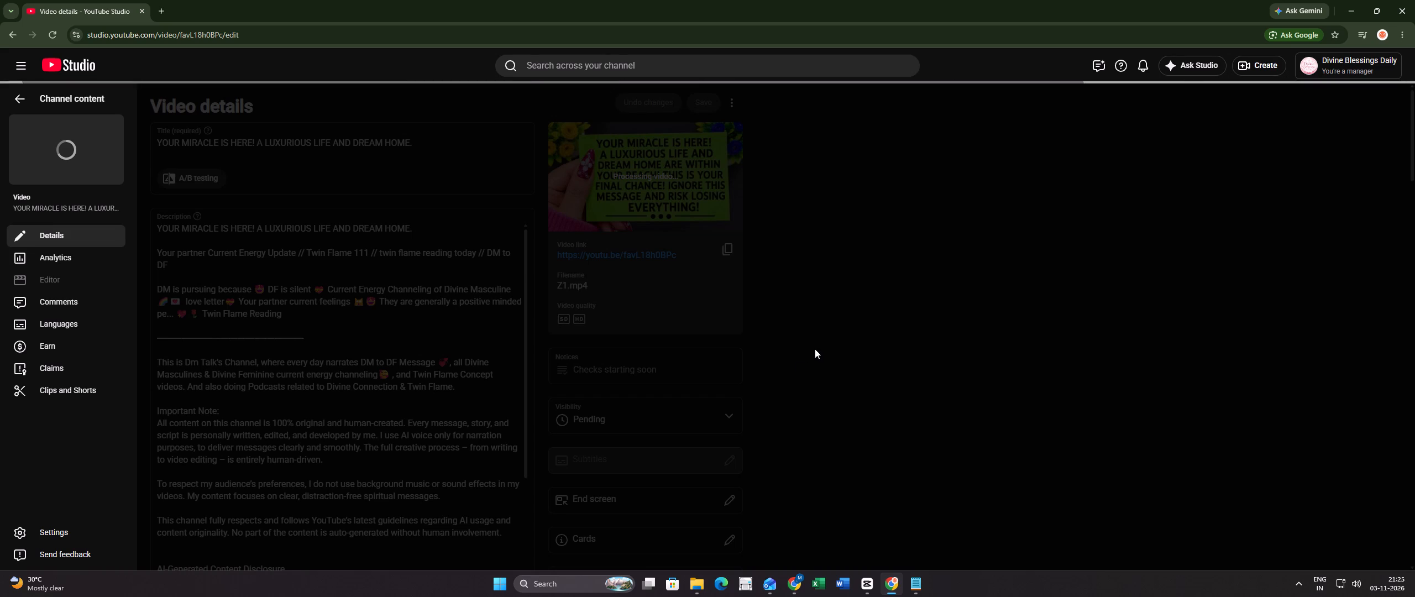
scroll(815, 349, up, 1)
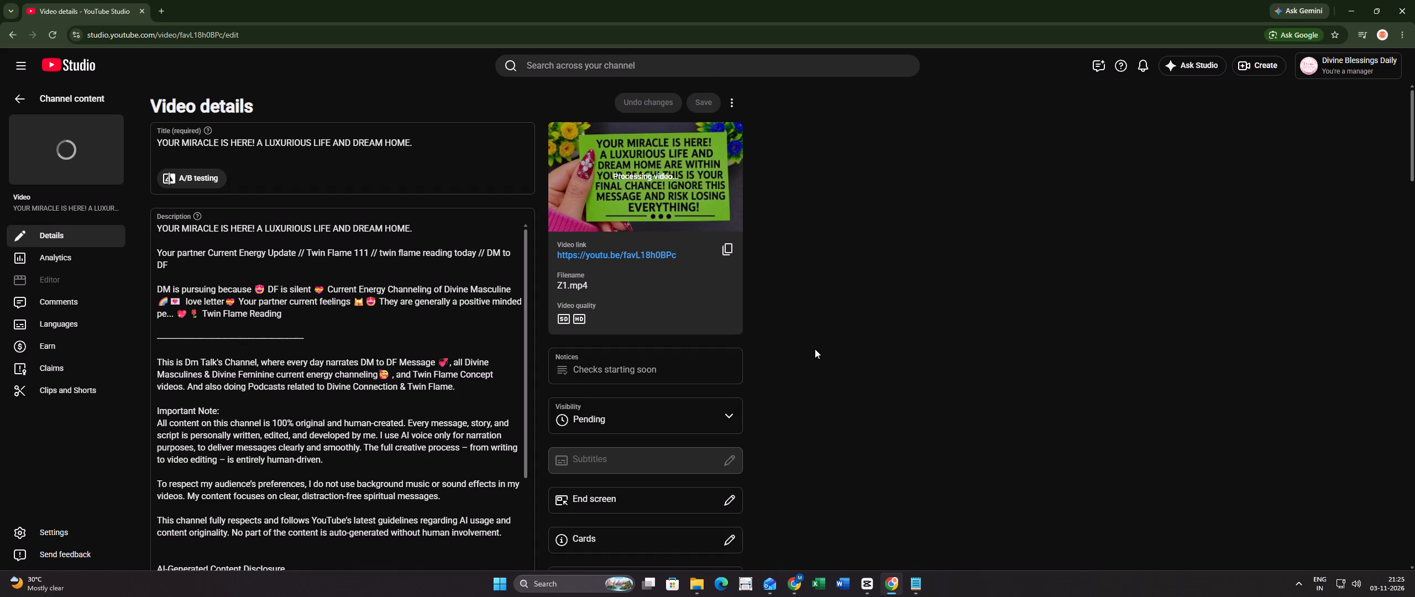
Open the Divine Blessings Daily public channel page from its channel content page, using a new browser tab.
click(165, 1)
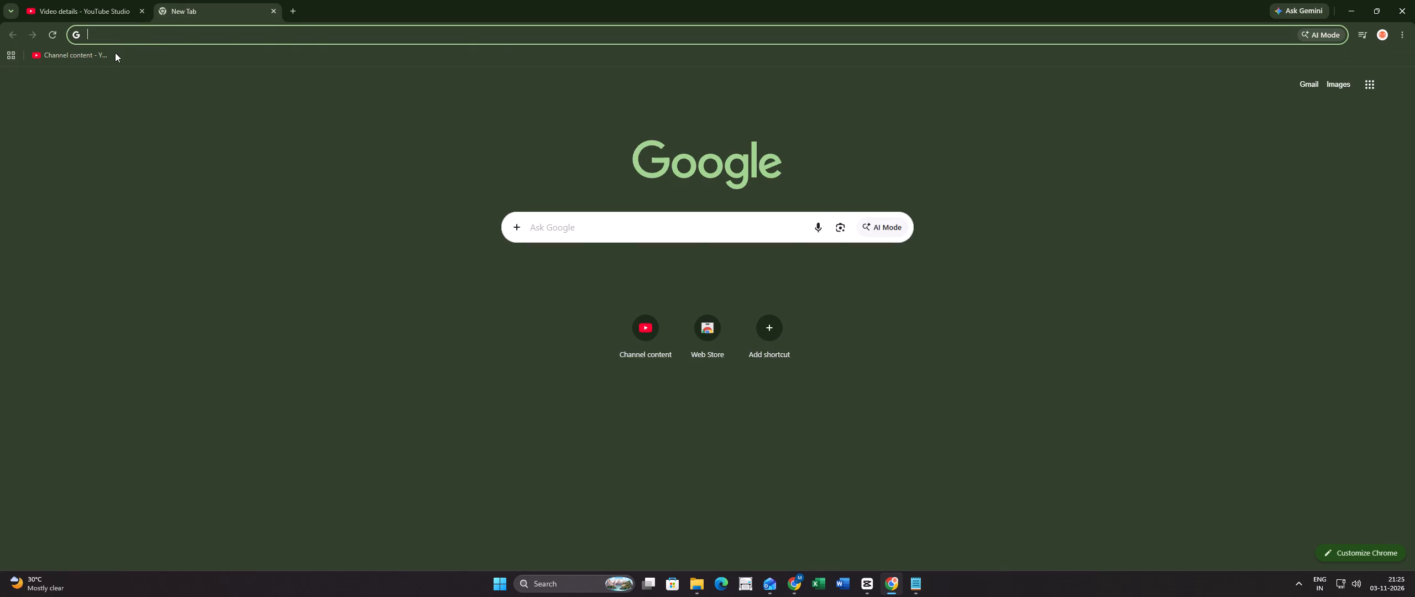
click(60, 53)
click(95, 0)
click(198, 0)
click(19, 0)
click(199, 0)
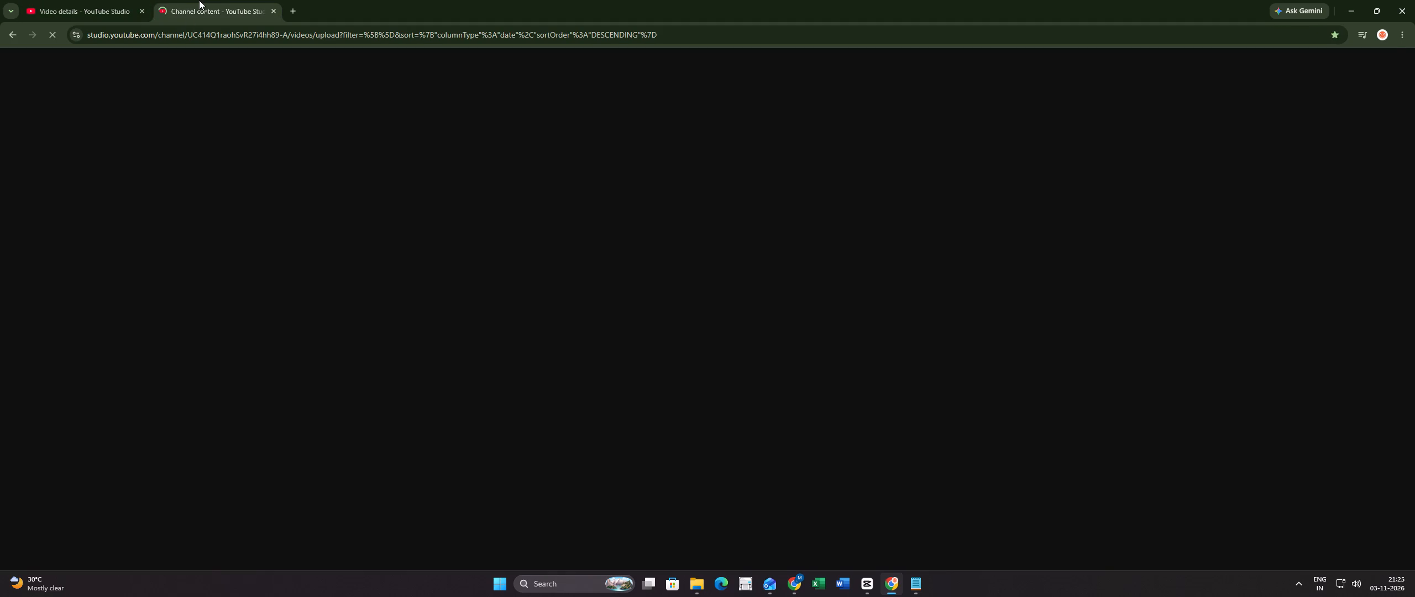
click(96, 0)
click(192, 0)
click(82, 122)
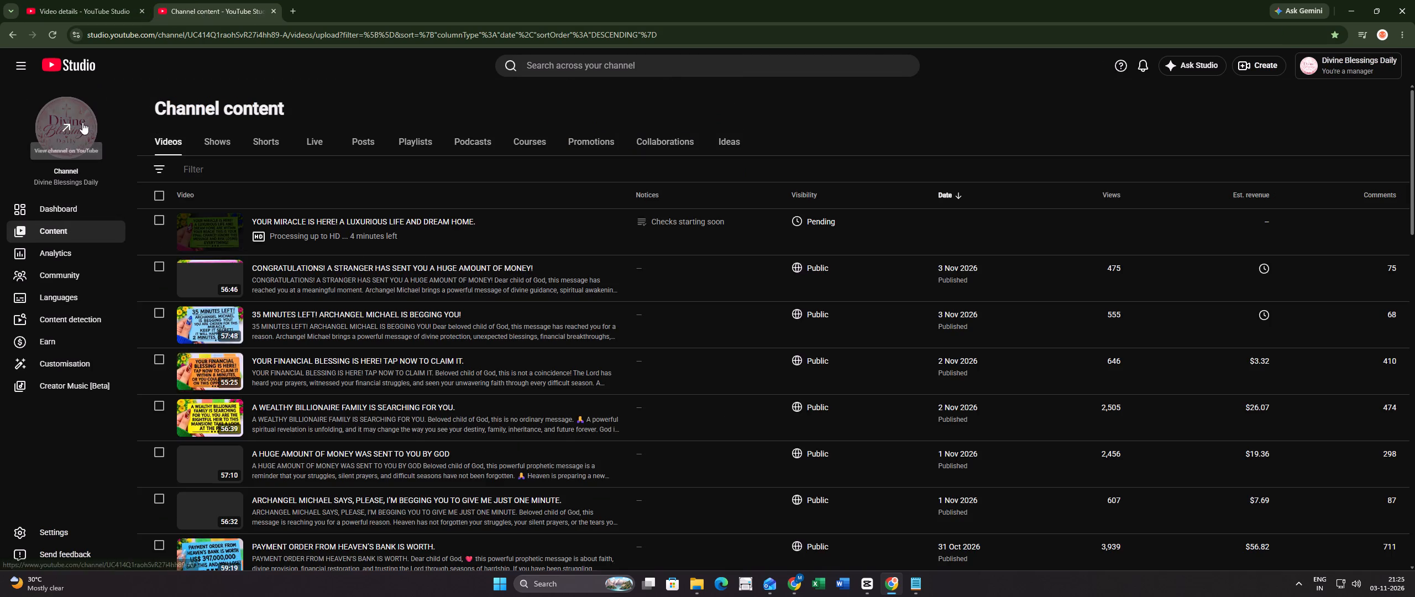
click(275, 8)
Copy the Z1 video's link from its Video details page.
click(81, 0)
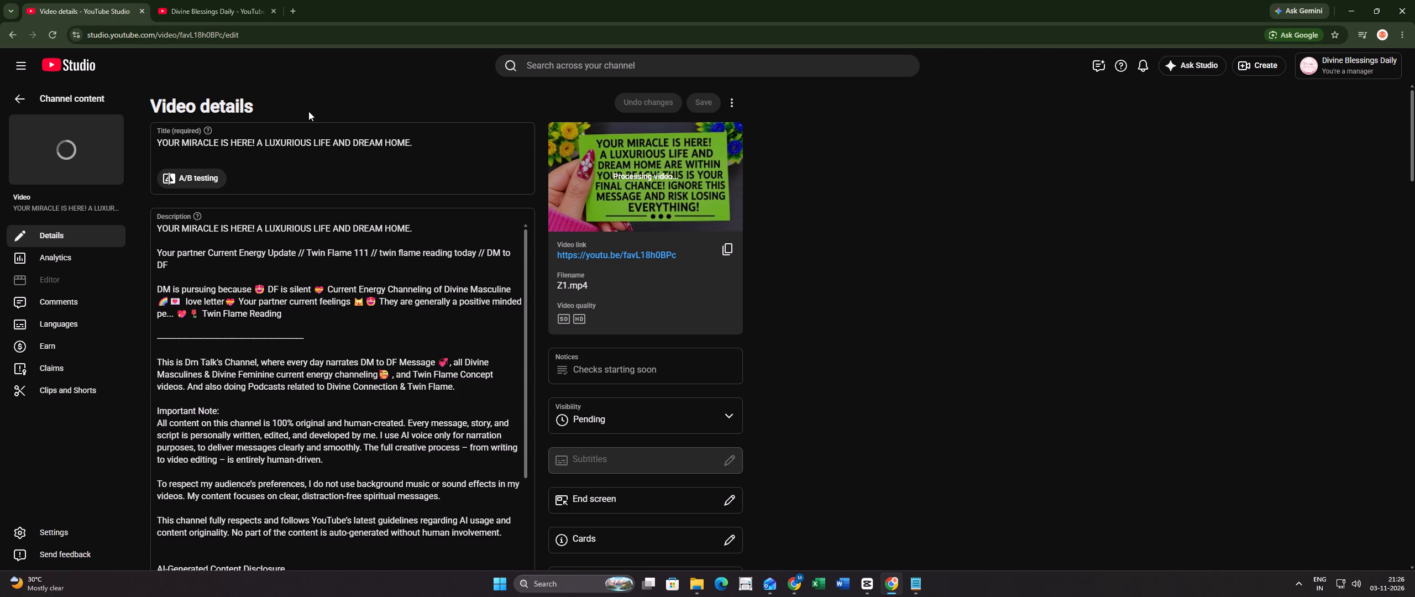
triple_click(717, 249)
click(717, 249)
click(109, 0)
Start a new post on the channel's Posts page and attach the Z1 video, found by its copied link.
click(163, 0)
click(506, 317)
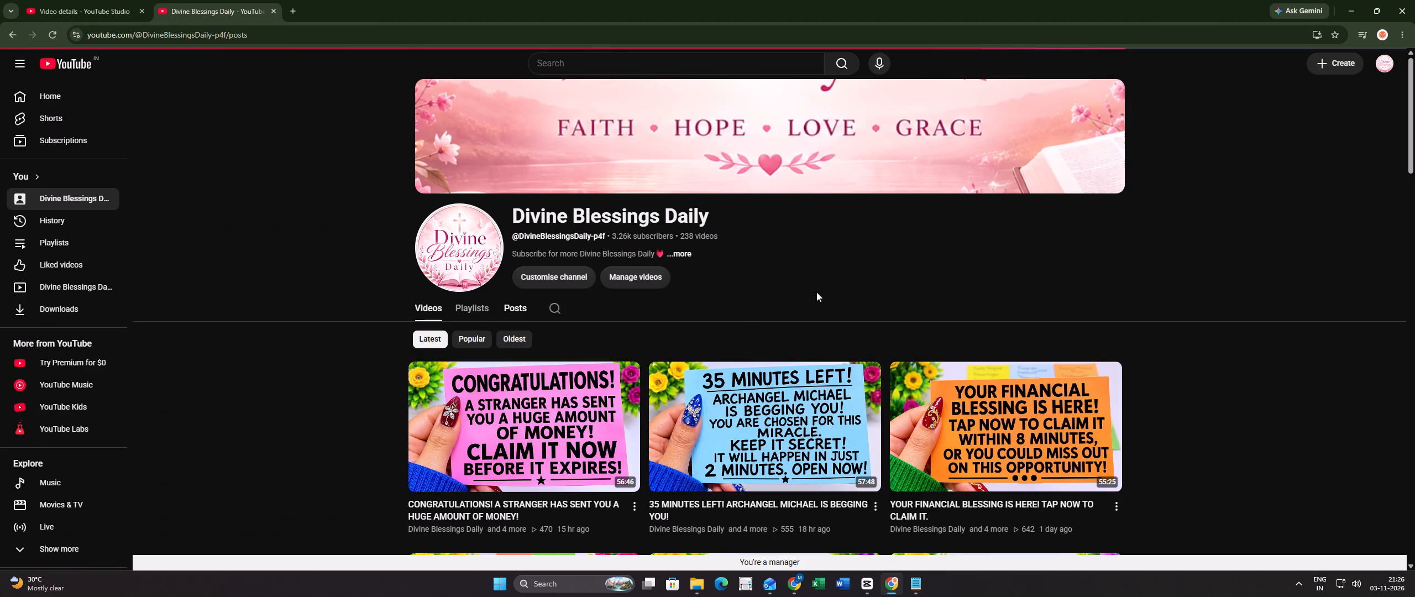
scroll(958, 262, down, 2)
click(664, 341)
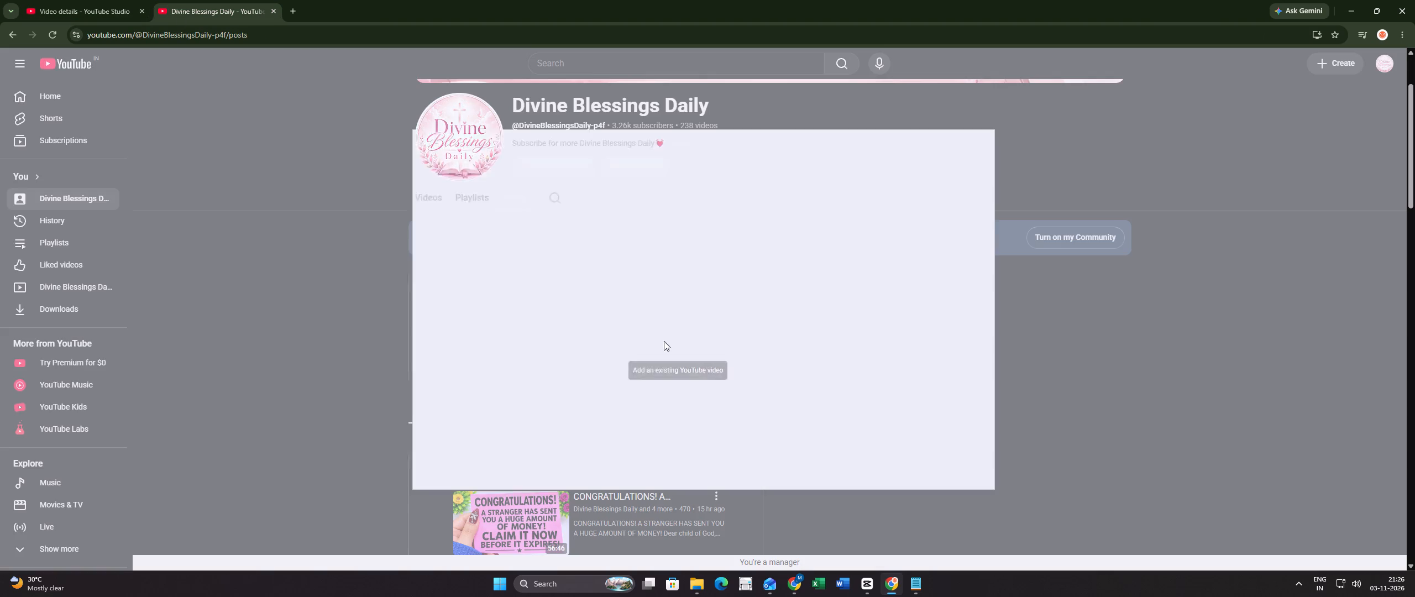
right_click(704, 154)
right_click(704, 154)
right_click(704, 154)
click(727, 290)
key(Return)
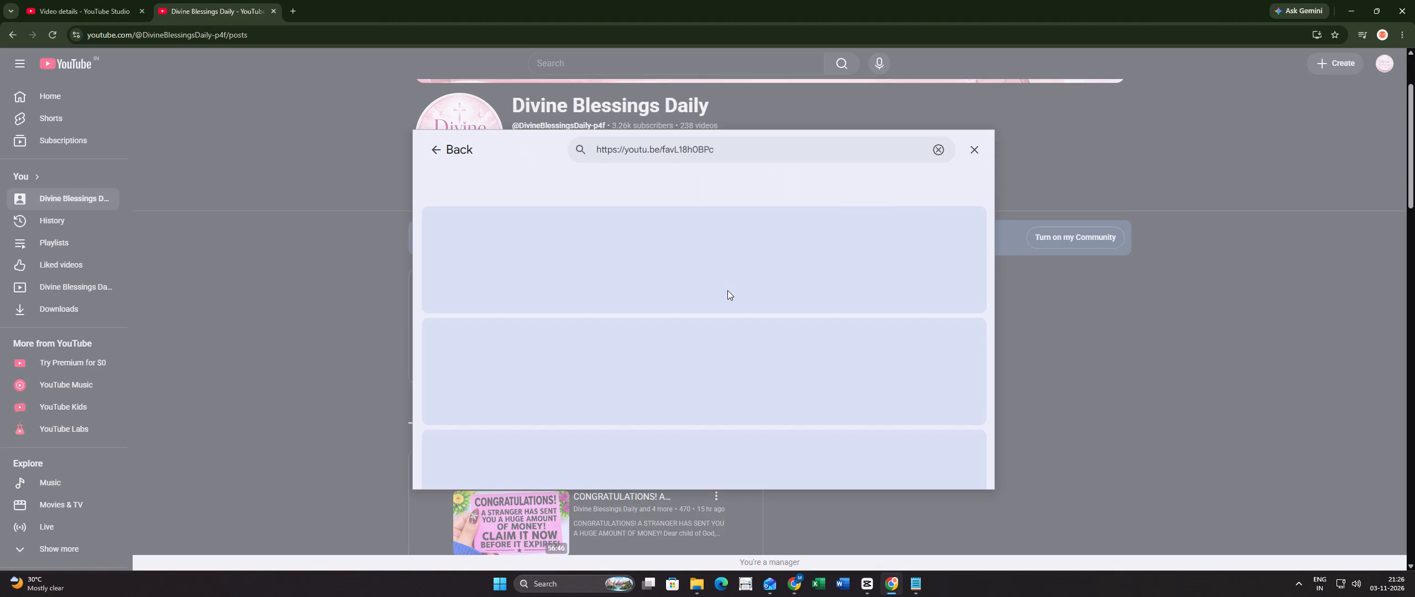
click(703, 179)
click(698, 242)
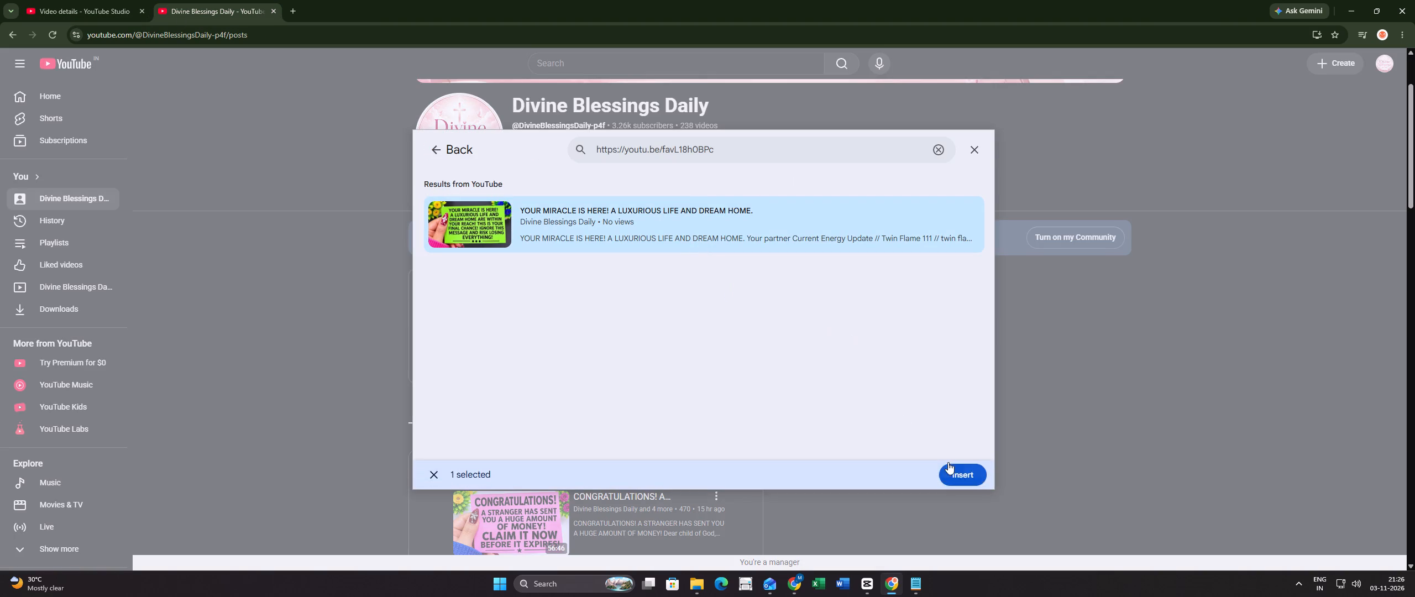
click(963, 467)
Paste the copied video link as the post's text.
right_click(447, 313)
right_click(447, 313)
right_click(447, 313)
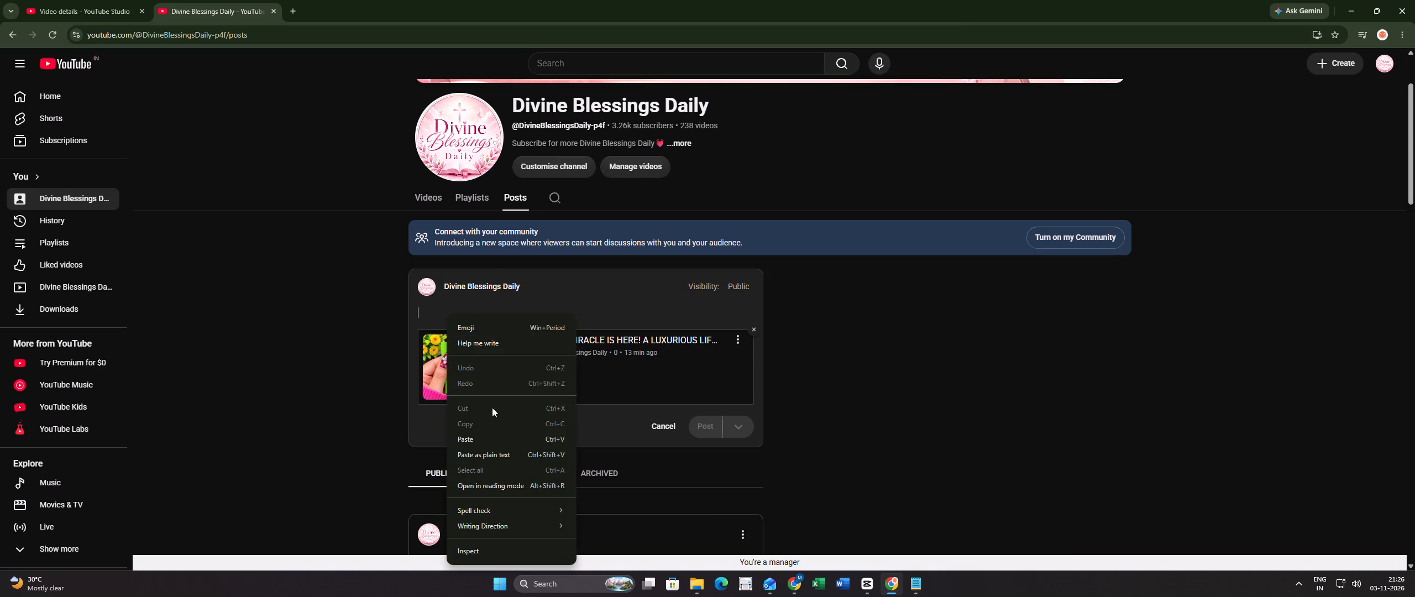
click(497, 437)
Schedule the post for Nov 4, 2026 at 2:30 AM local time.
click(741, 423)
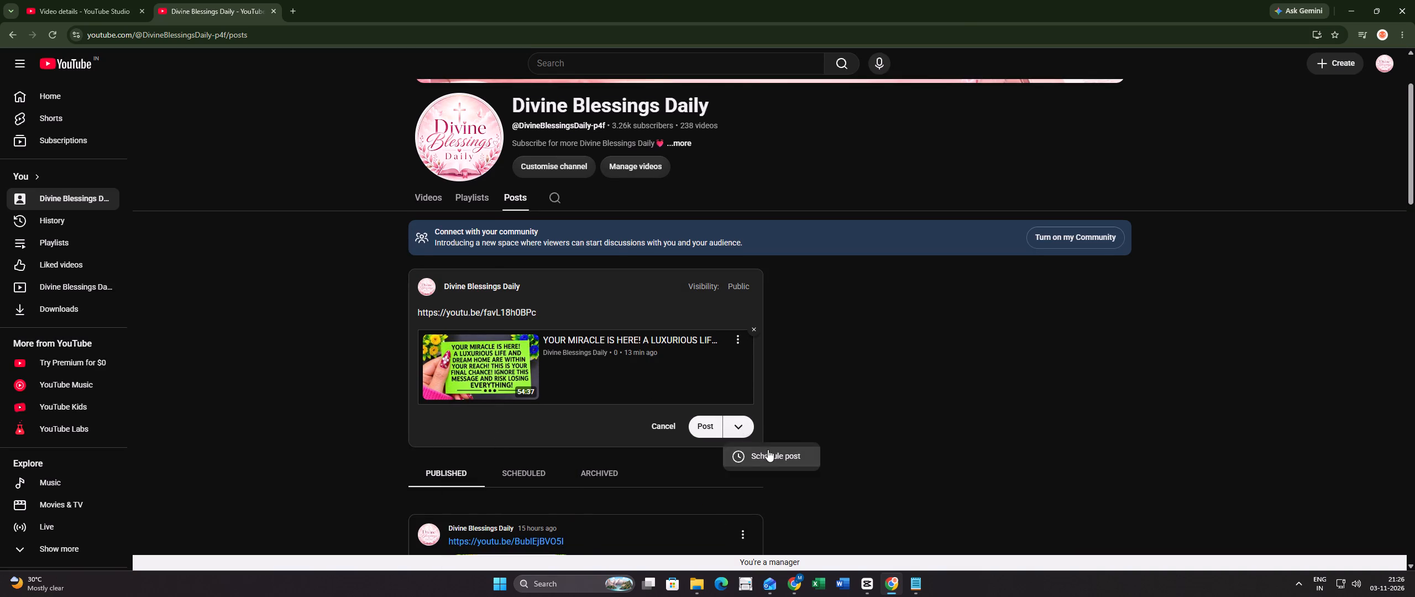
click(768, 449)
scroll(823, 357, down, 2)
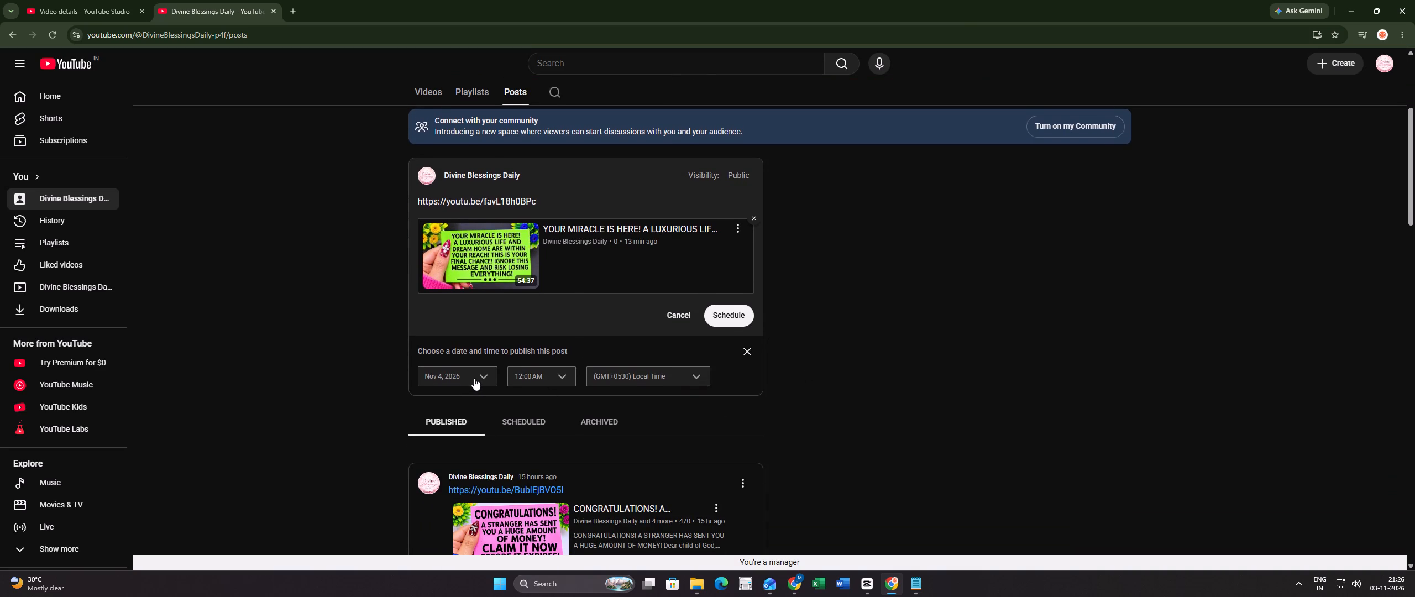
click(476, 377)
click(493, 228)
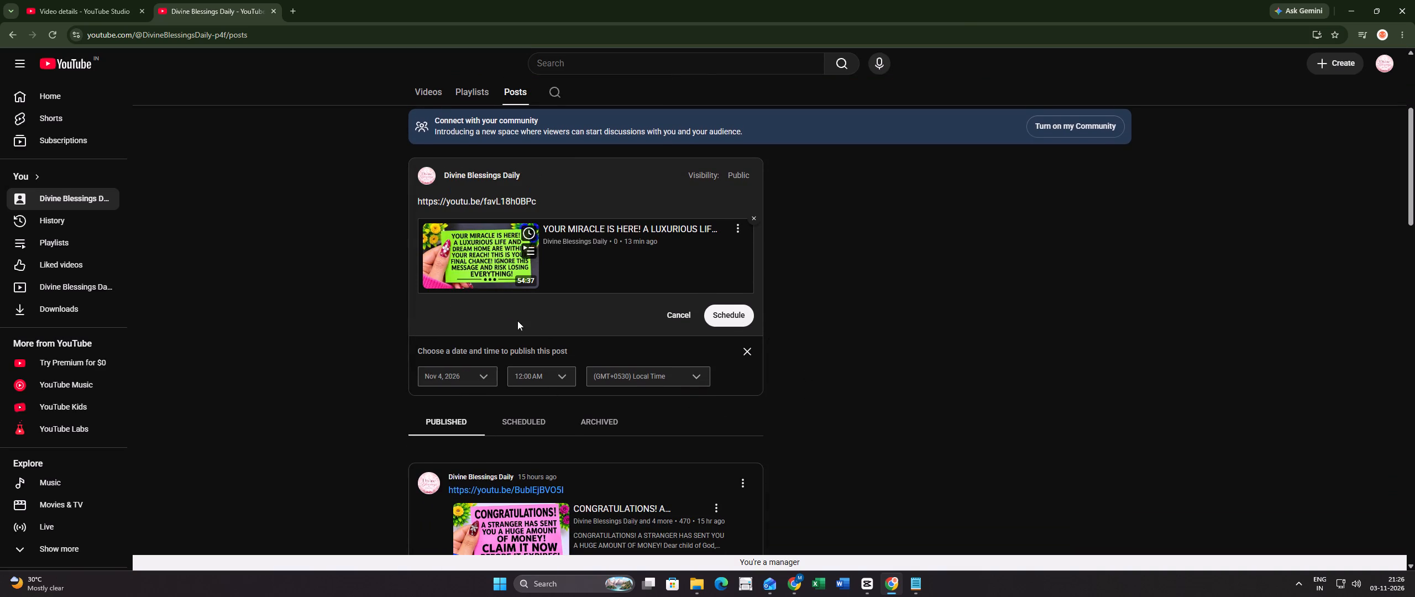
click(554, 374)
scroll(555, 260, up, 2)
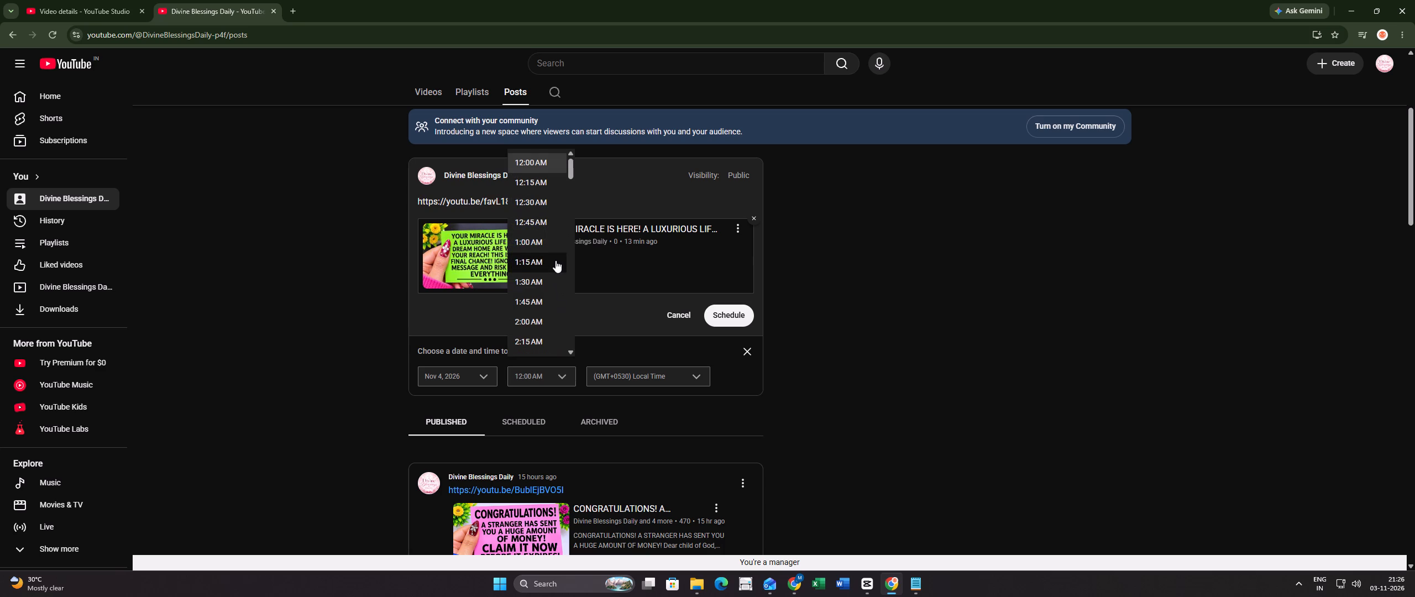
scroll(555, 260, down, 1)
click(539, 305)
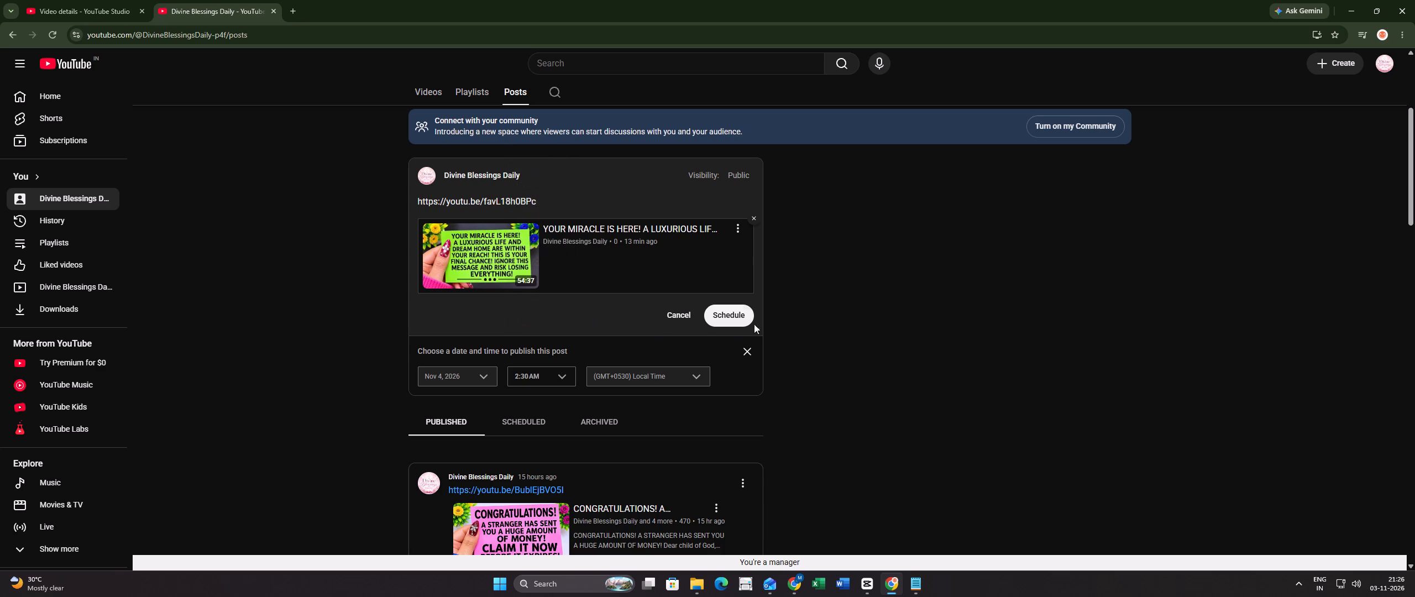
click(746, 322)
Review the channel's scheduled posts to check the new post's entry.
scroll(794, 331, up, 1)
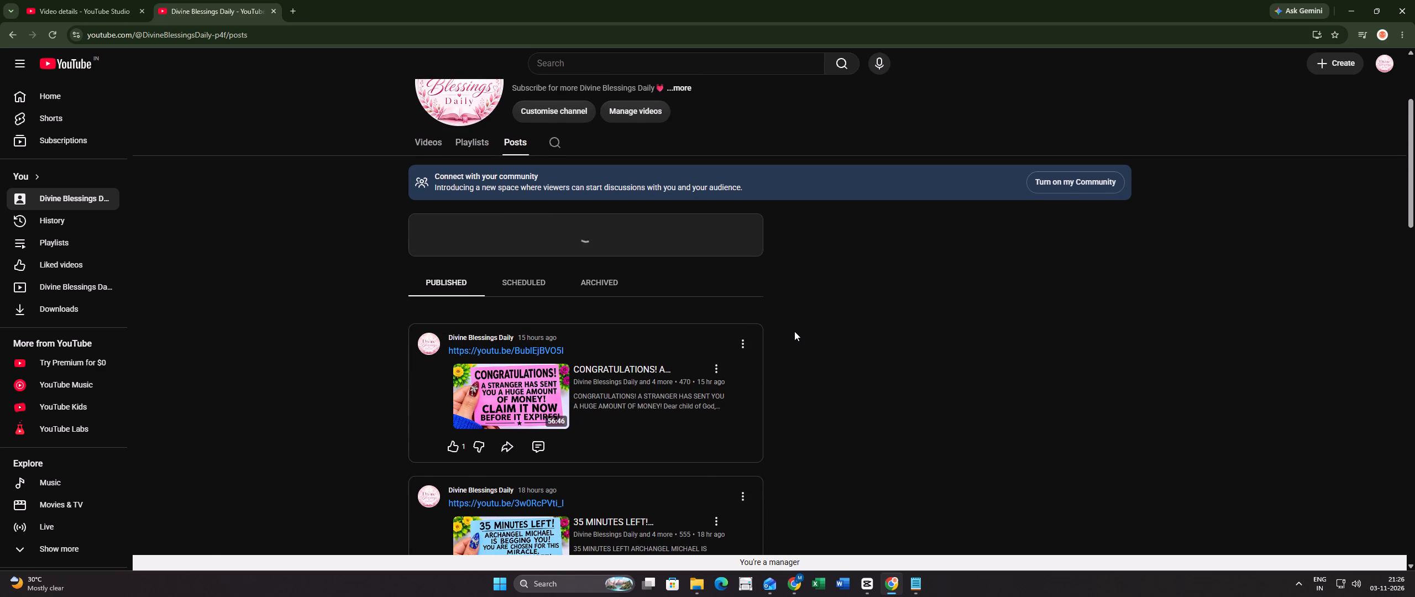
scroll(798, 329, up, 2)
scroll(786, 358, down, 2)
click(529, 357)
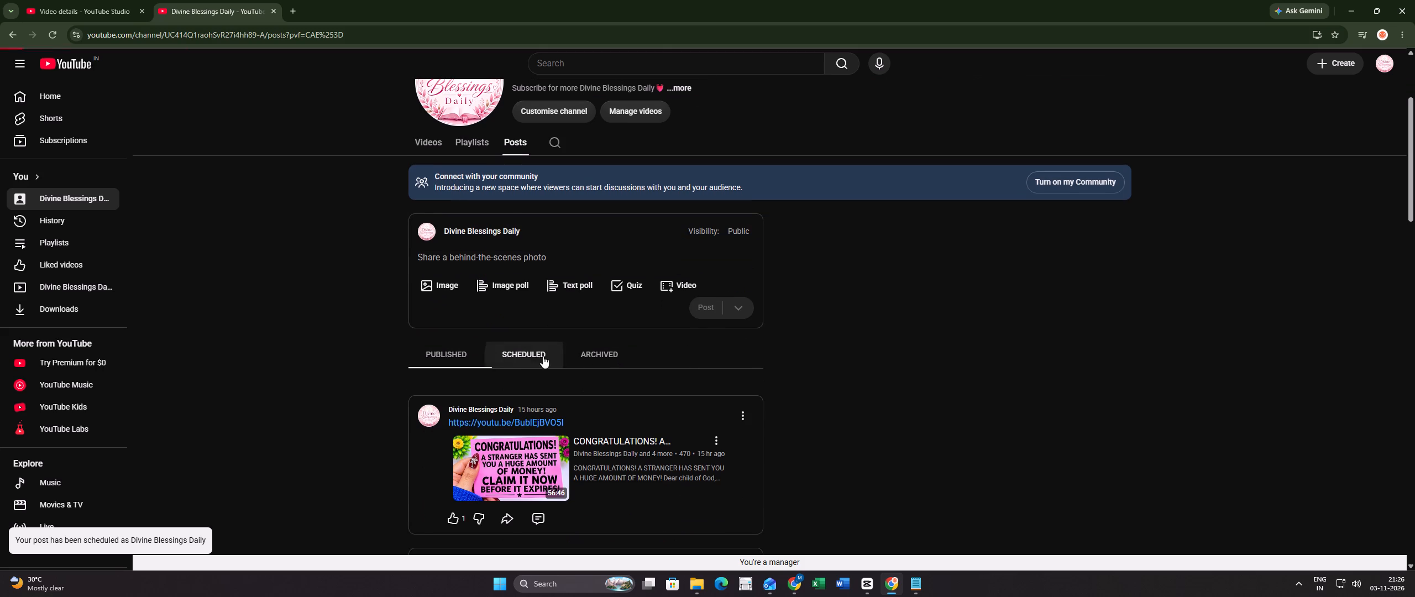
scroll(842, 280, down, 6)
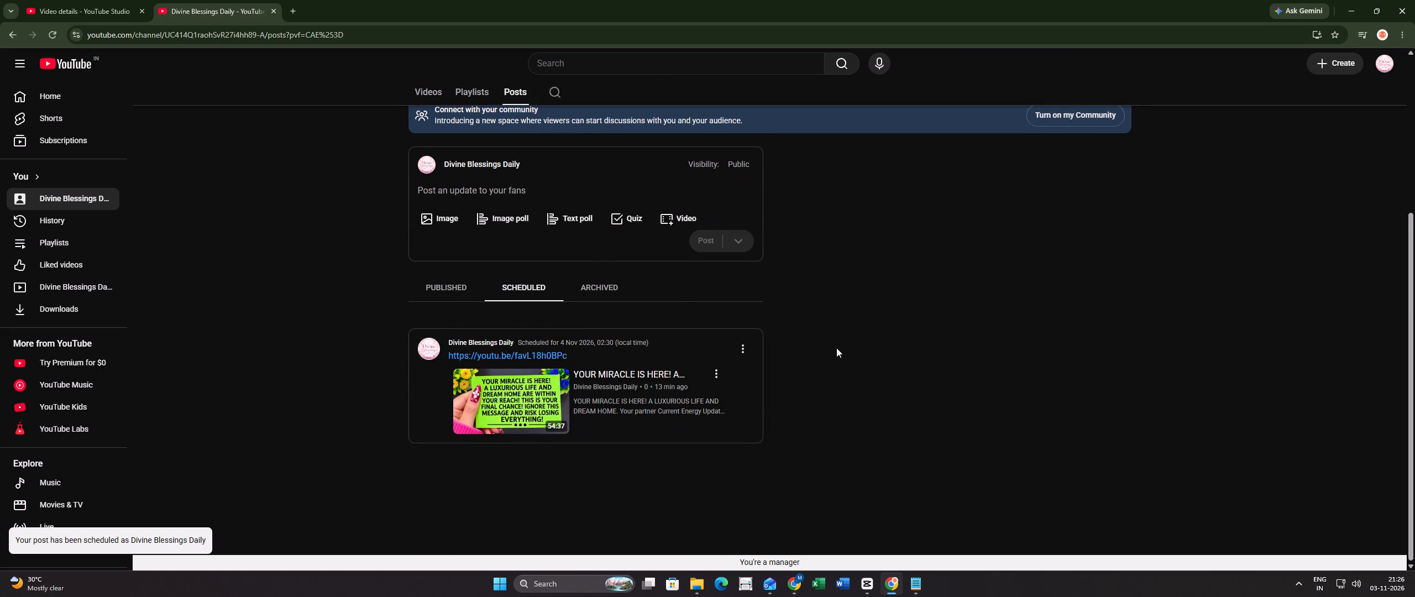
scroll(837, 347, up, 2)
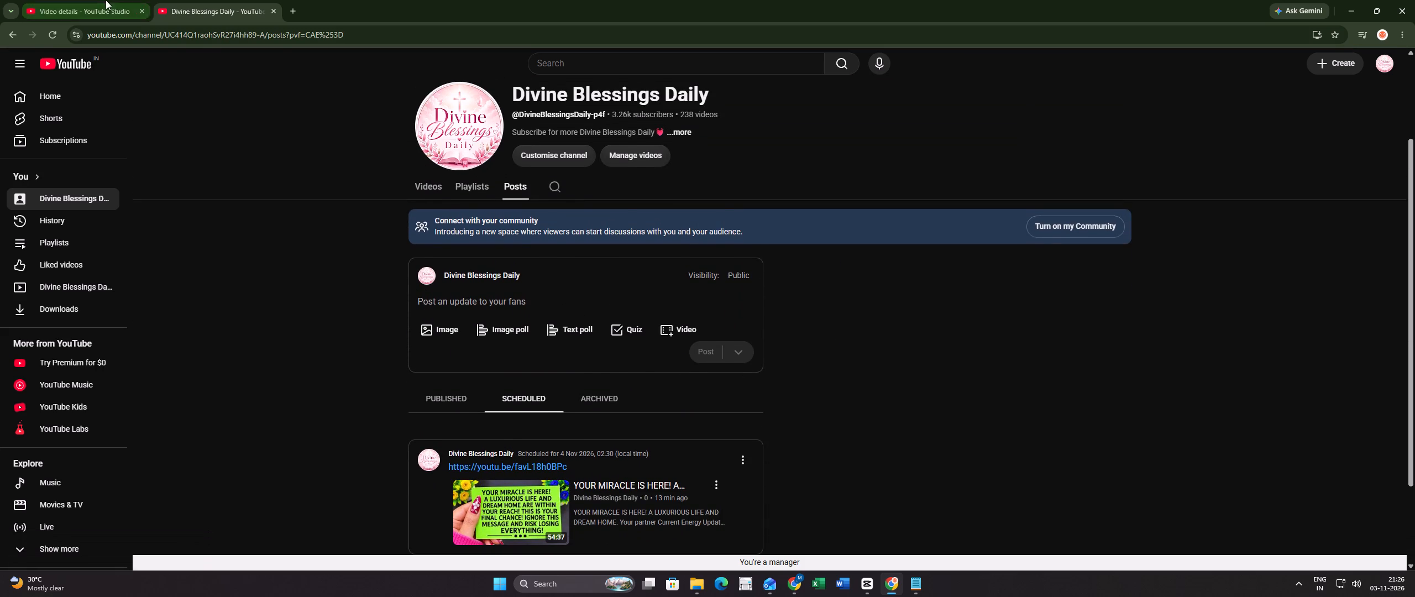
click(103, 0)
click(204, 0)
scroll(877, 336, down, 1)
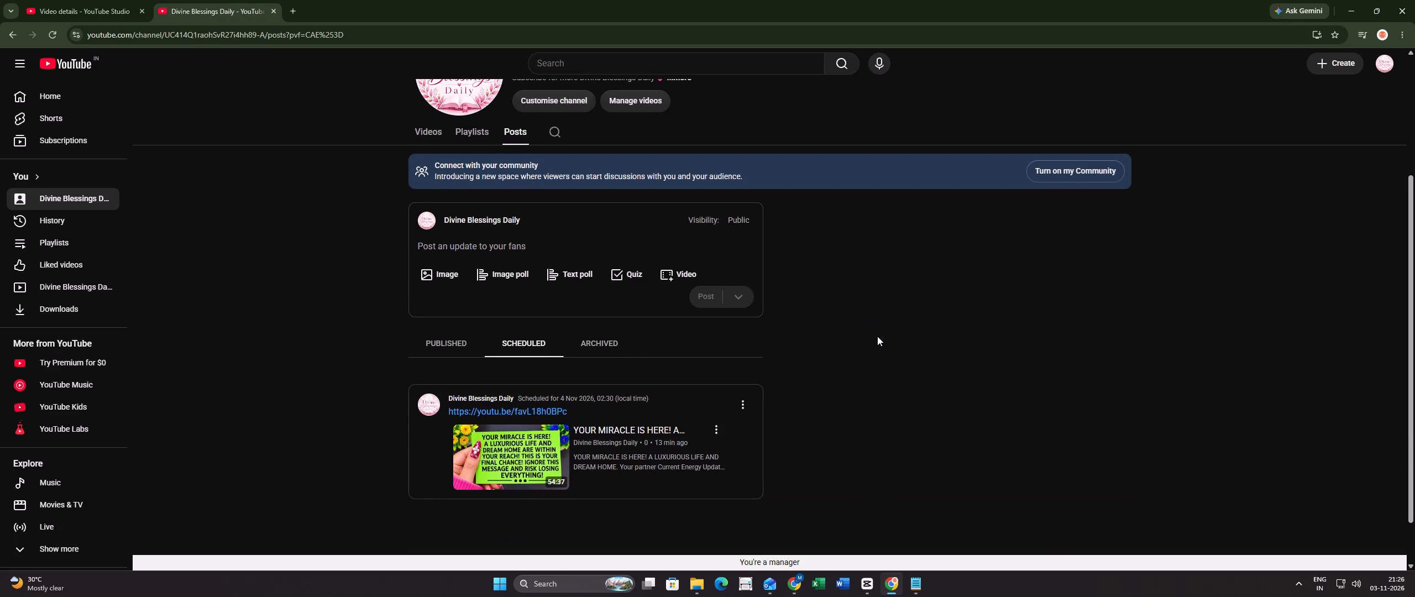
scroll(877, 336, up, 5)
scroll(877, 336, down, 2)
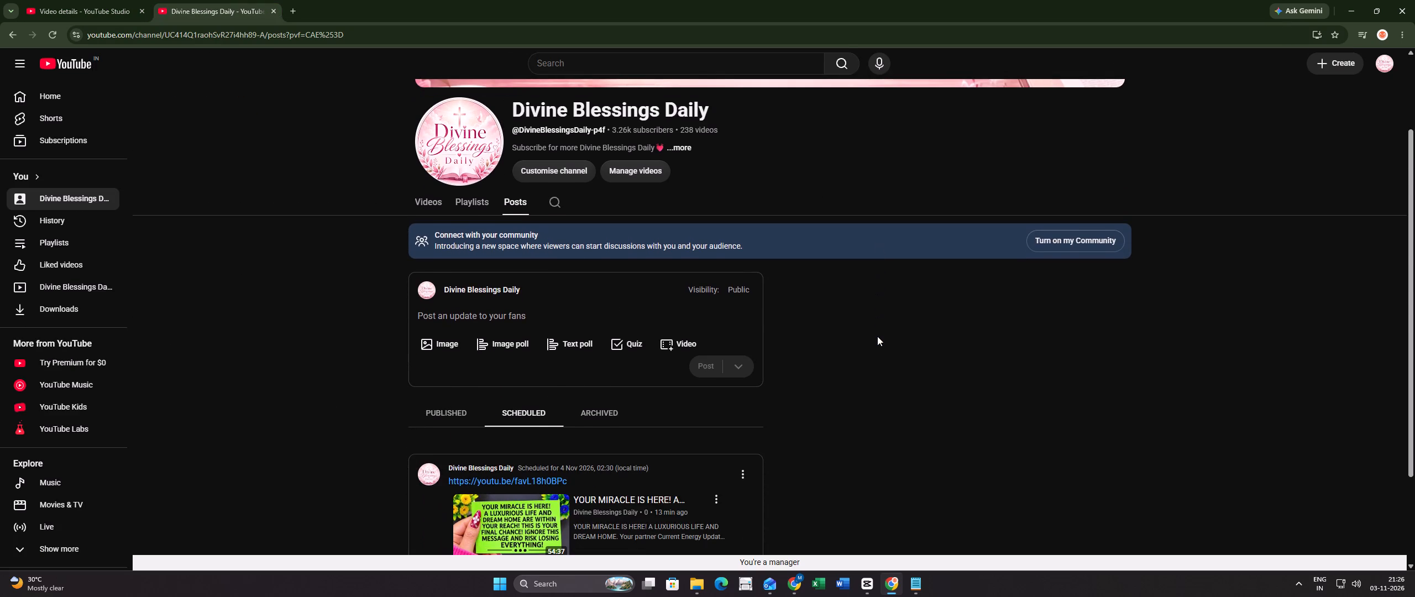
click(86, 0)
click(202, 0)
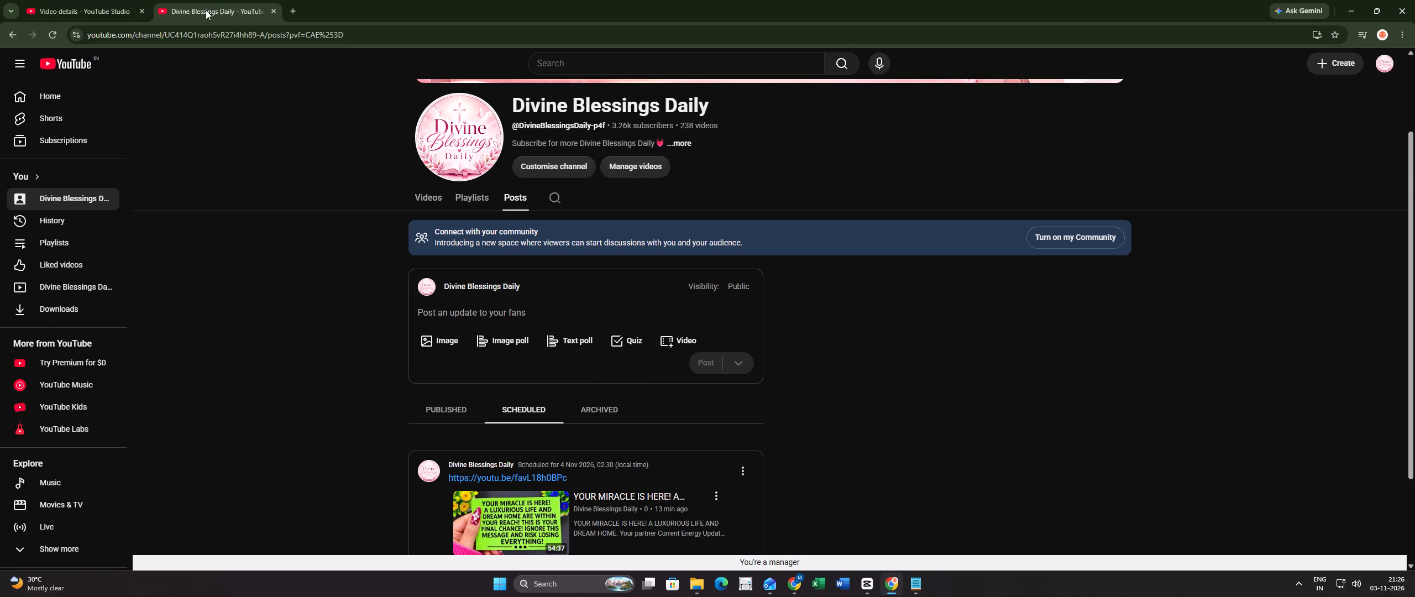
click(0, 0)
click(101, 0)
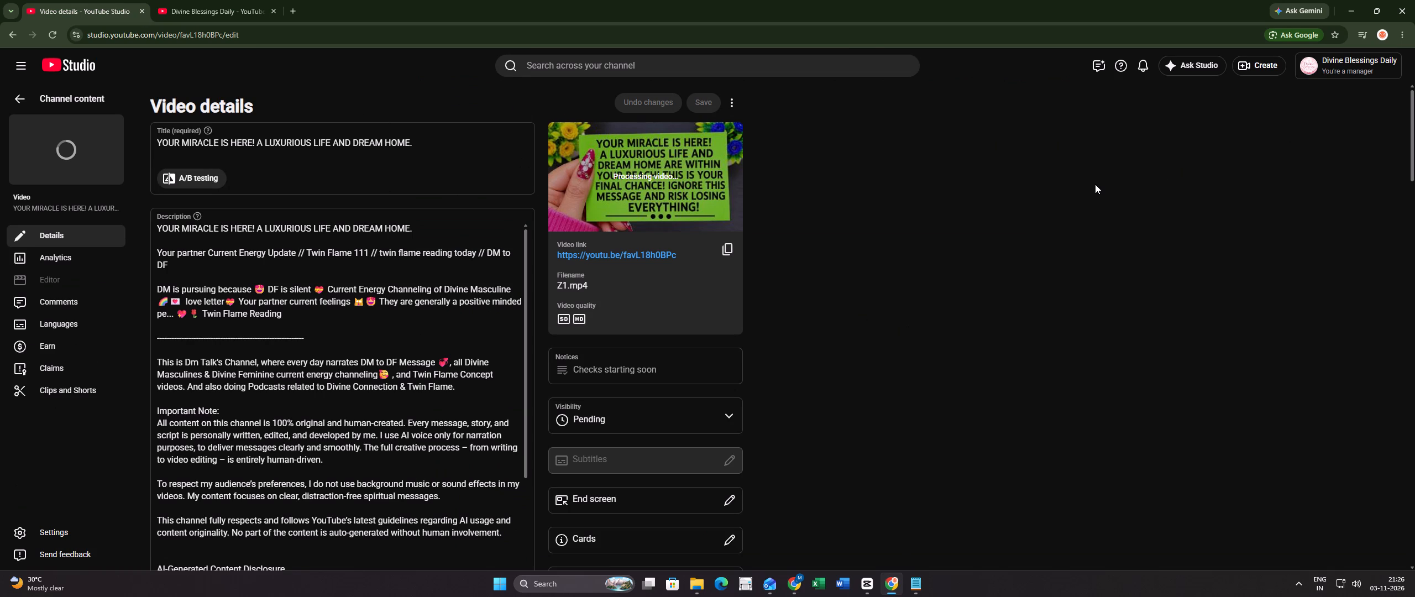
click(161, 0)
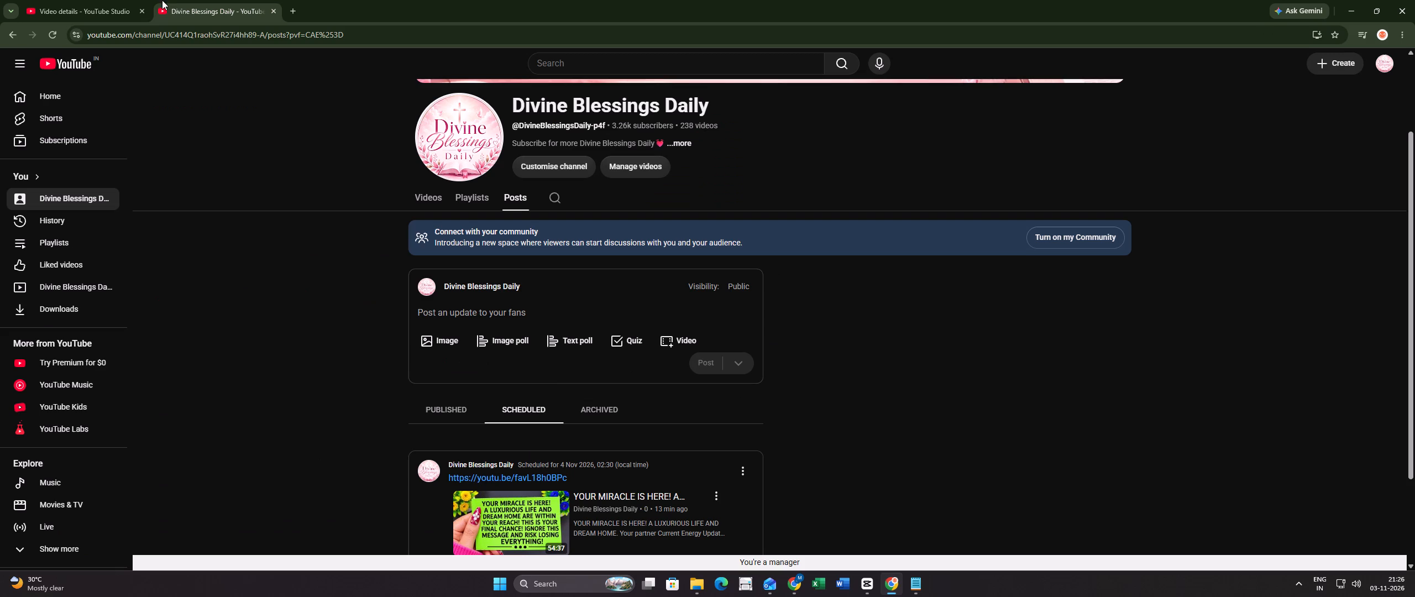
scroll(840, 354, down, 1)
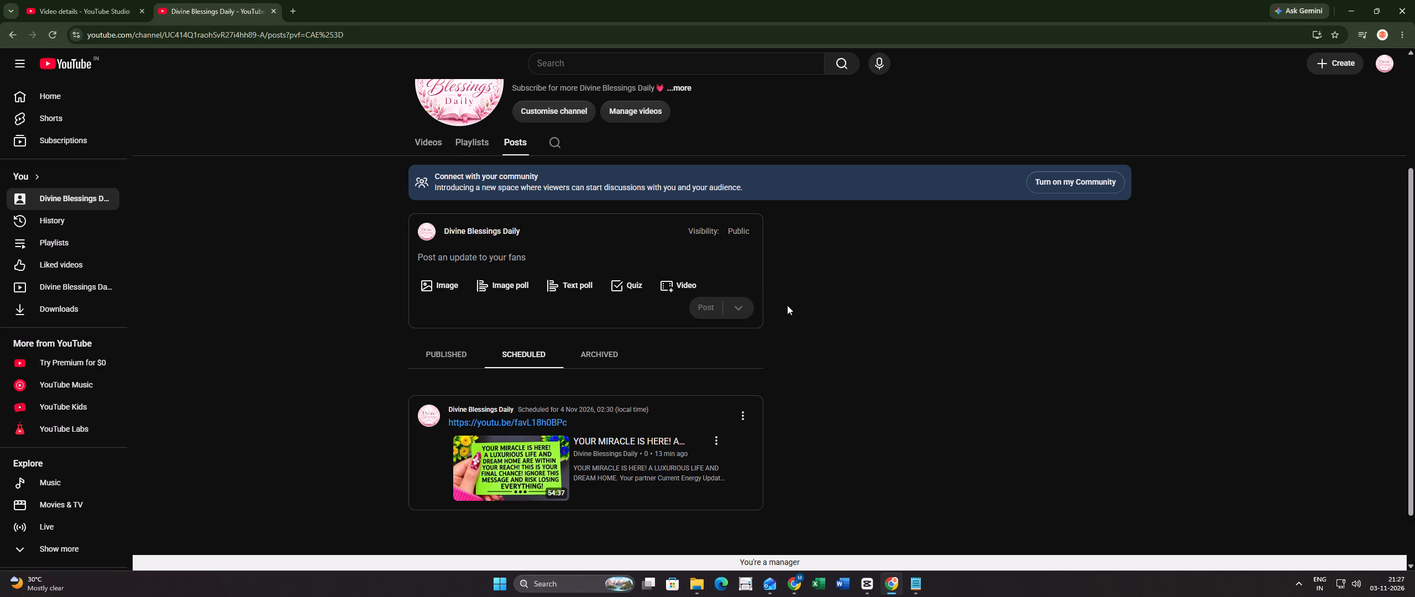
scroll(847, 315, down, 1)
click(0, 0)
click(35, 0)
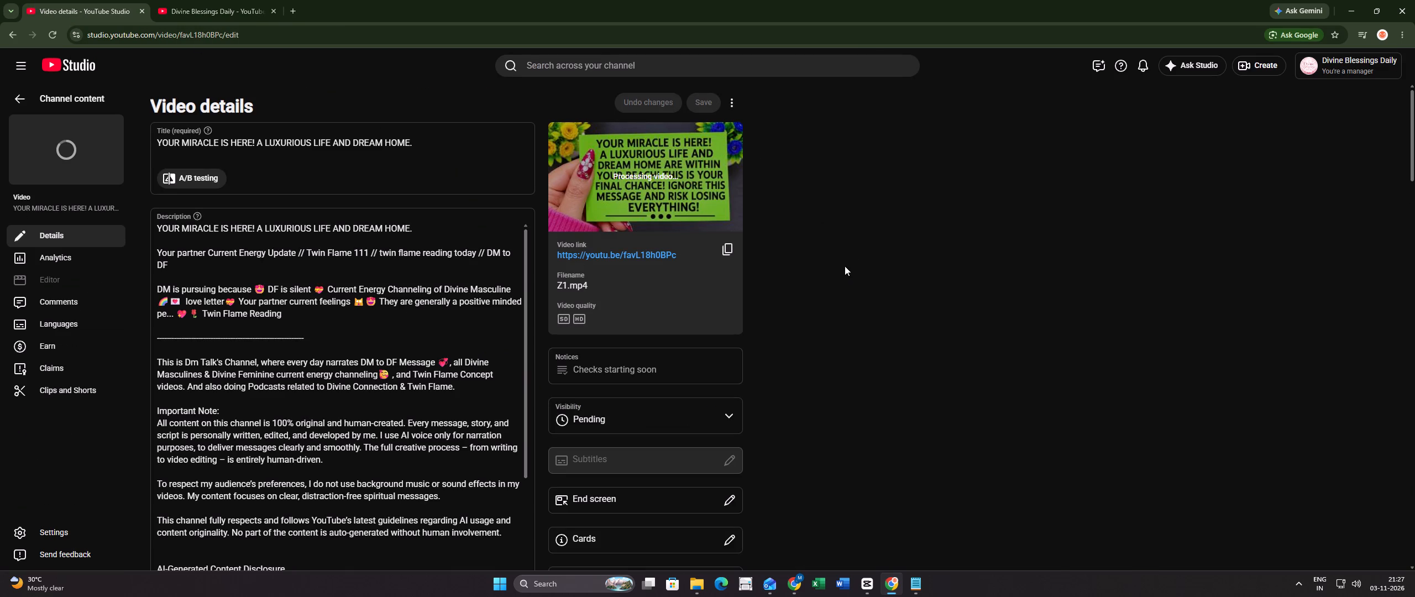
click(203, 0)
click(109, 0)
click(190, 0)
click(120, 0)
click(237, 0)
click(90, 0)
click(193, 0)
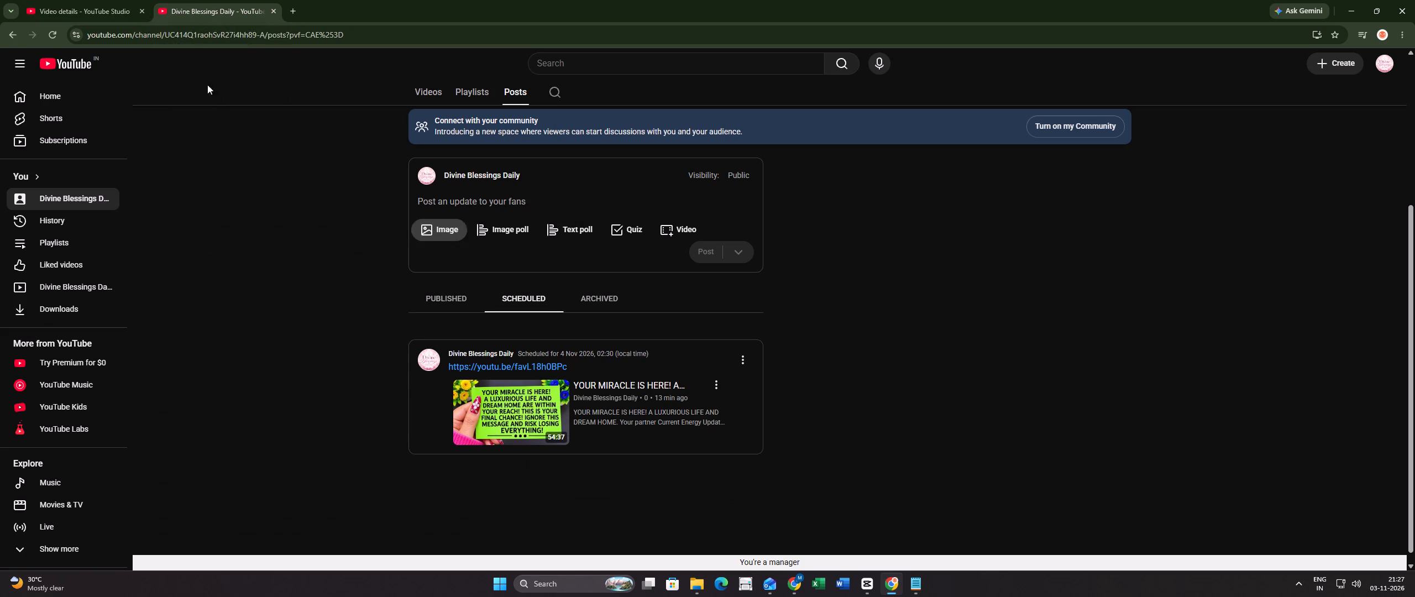
Close the channel's Posts page and open the bookmarked Channel content page in a new browser tab.
click(291, 10)
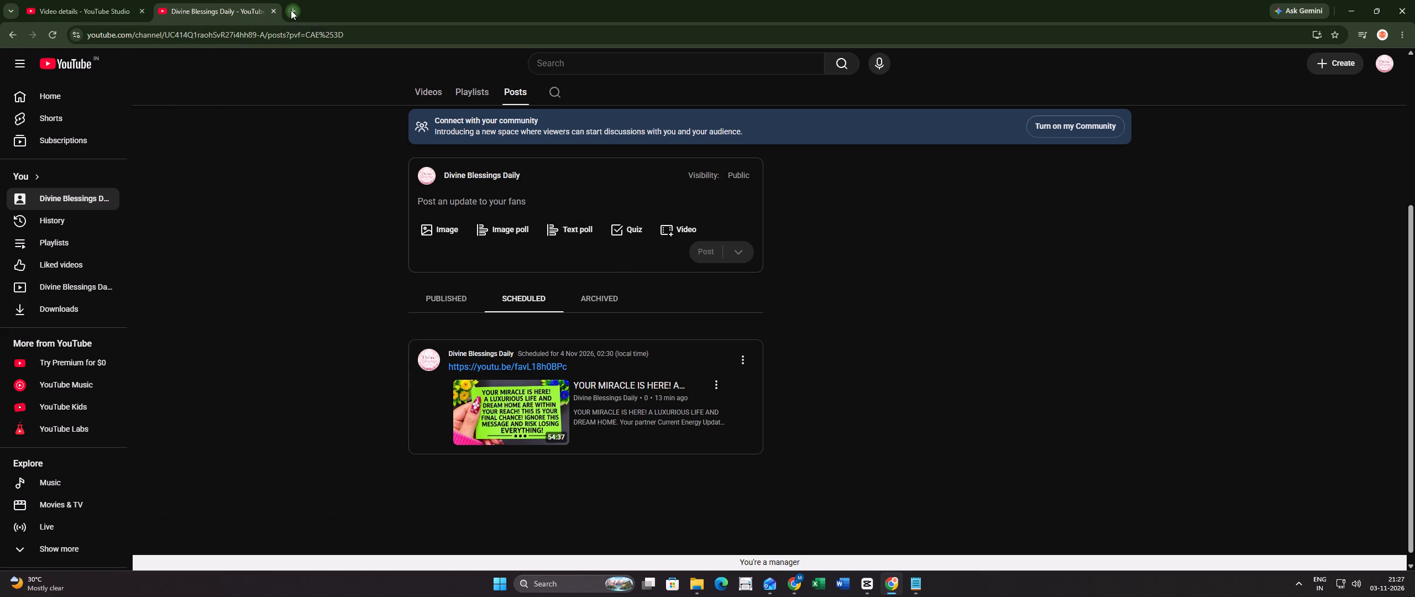
click(244, 3)
click(275, 12)
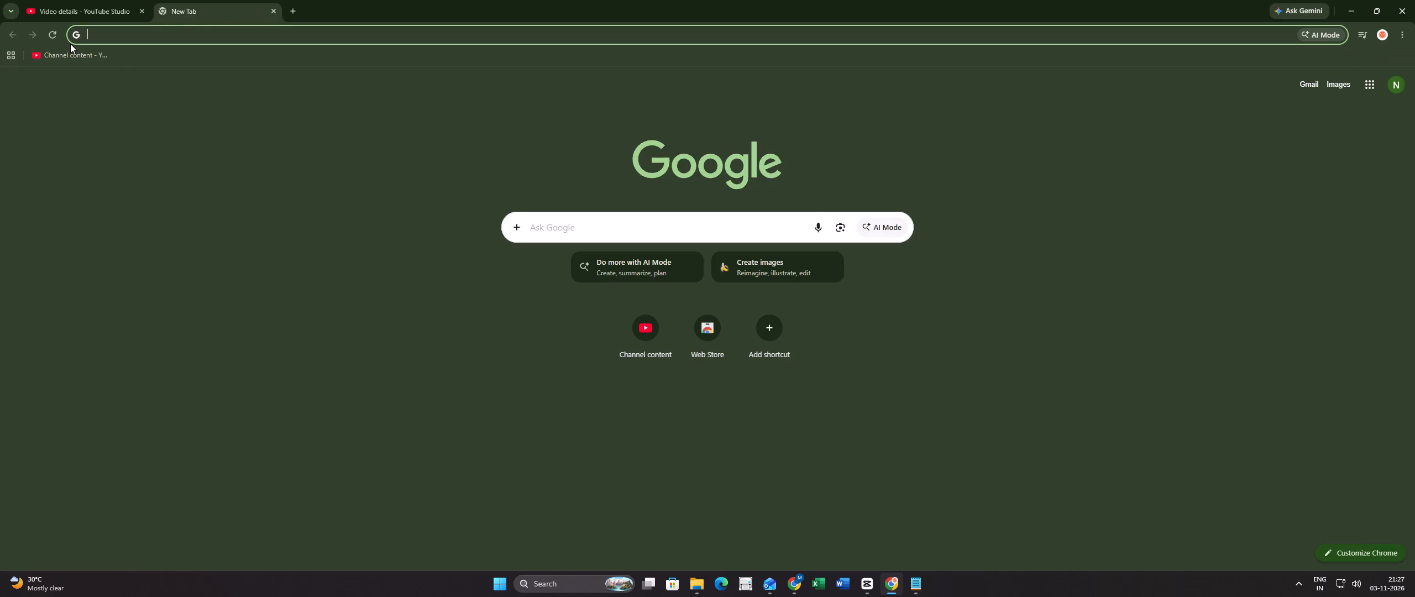
double_click(70, 44)
click(24, 93)
click(62, 52)
click(108, 0)
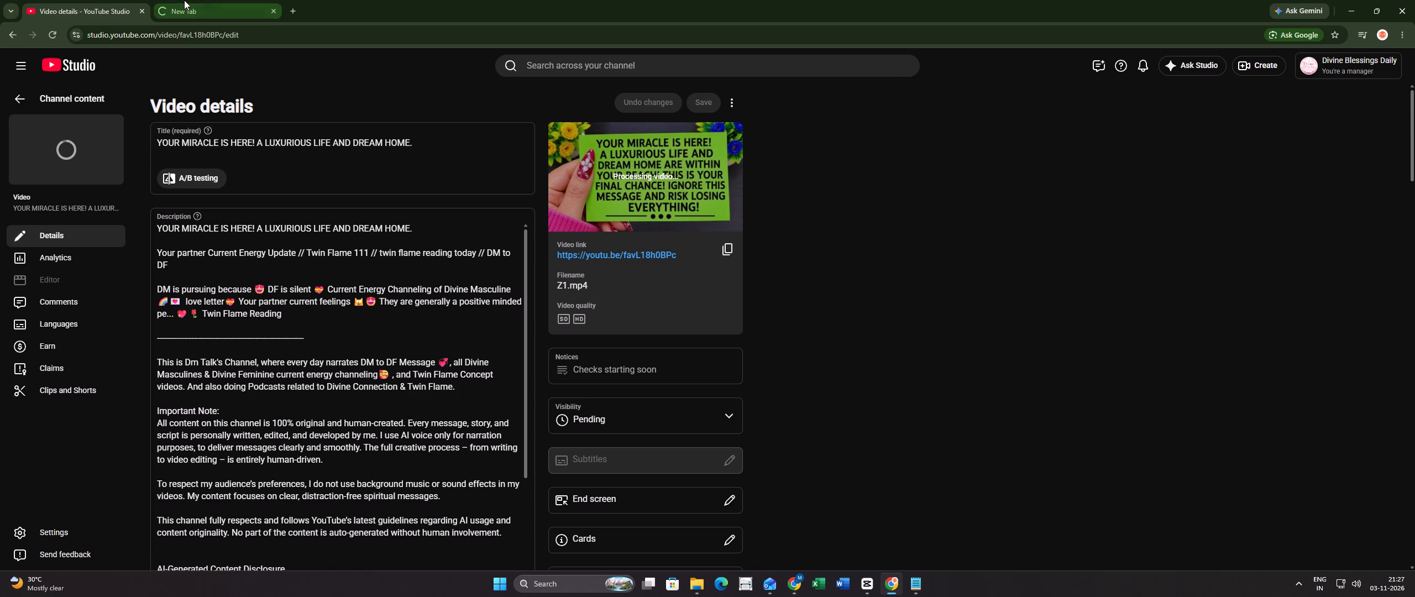
click(184, 0)
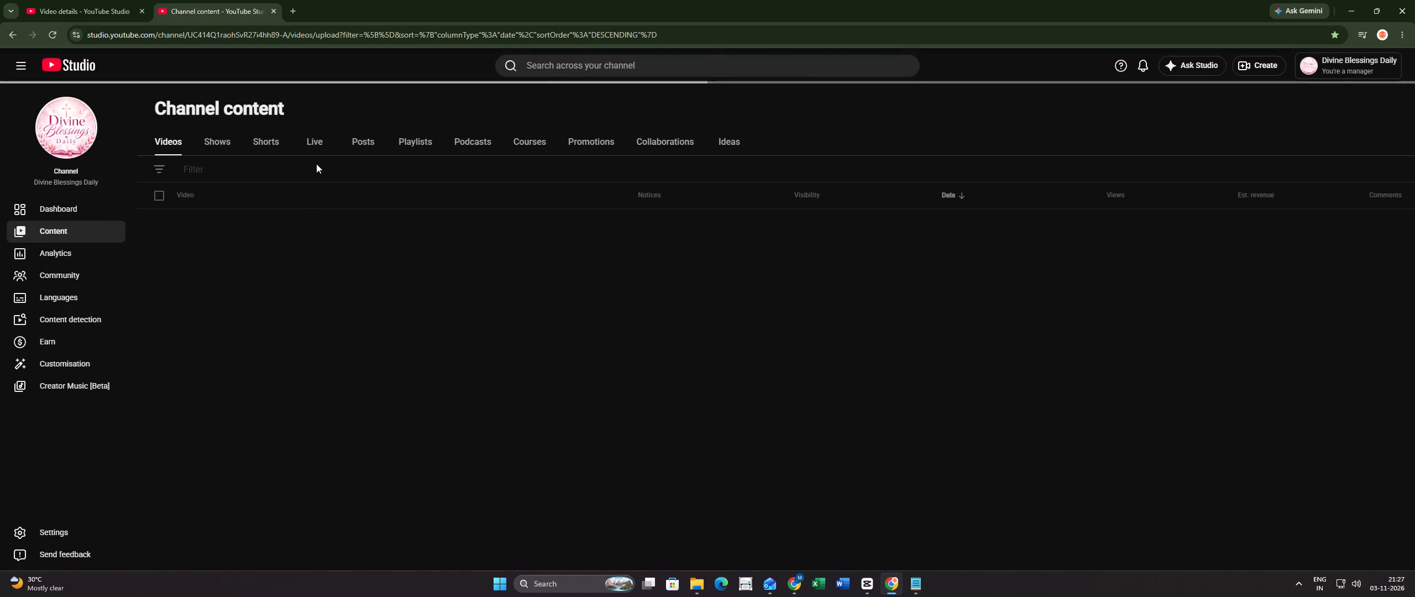
Examine the channel's revenue analytics for the last 28 days, including daily revenue, monthly earnings and video performance, and close the page.
click(102, 254)
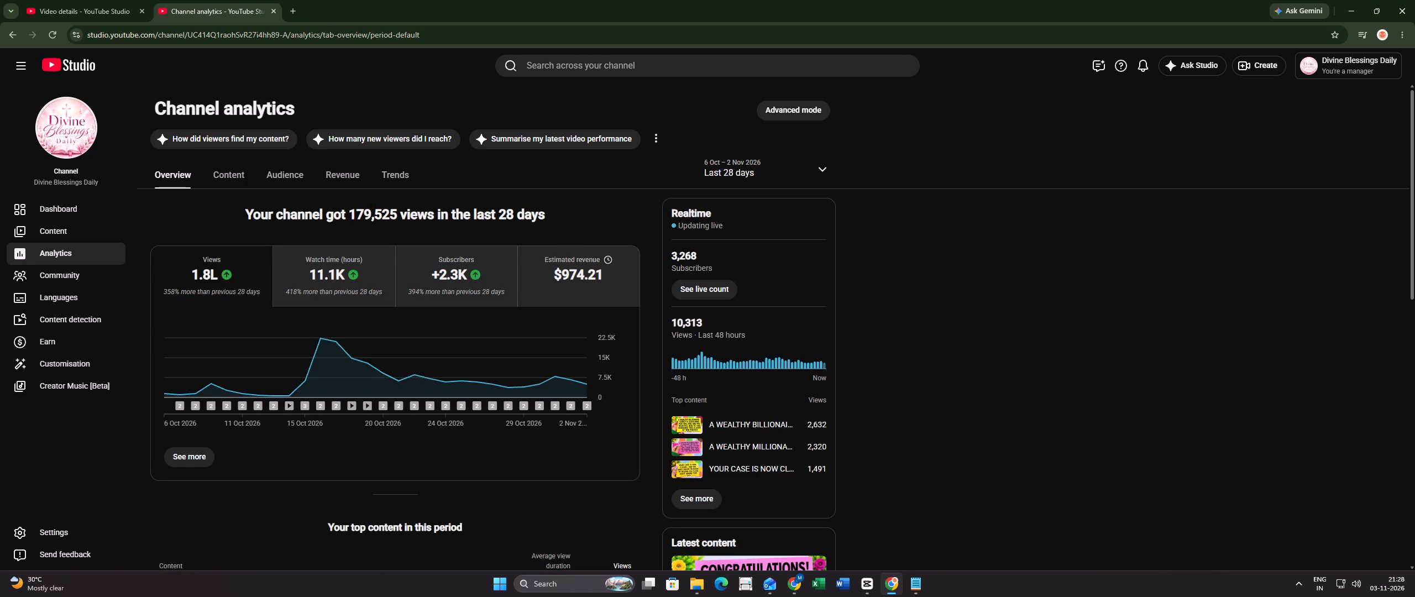
click(336, 174)
scroll(905, 276, down, 2)
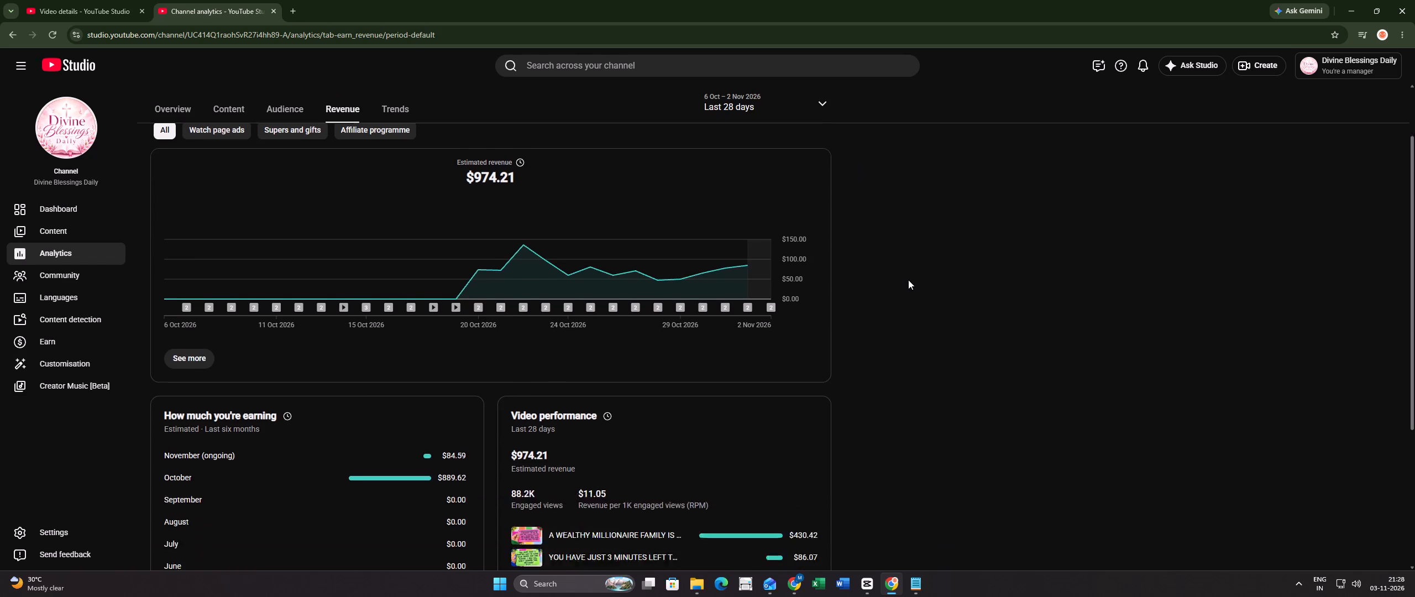
scroll(908, 280, down, 2)
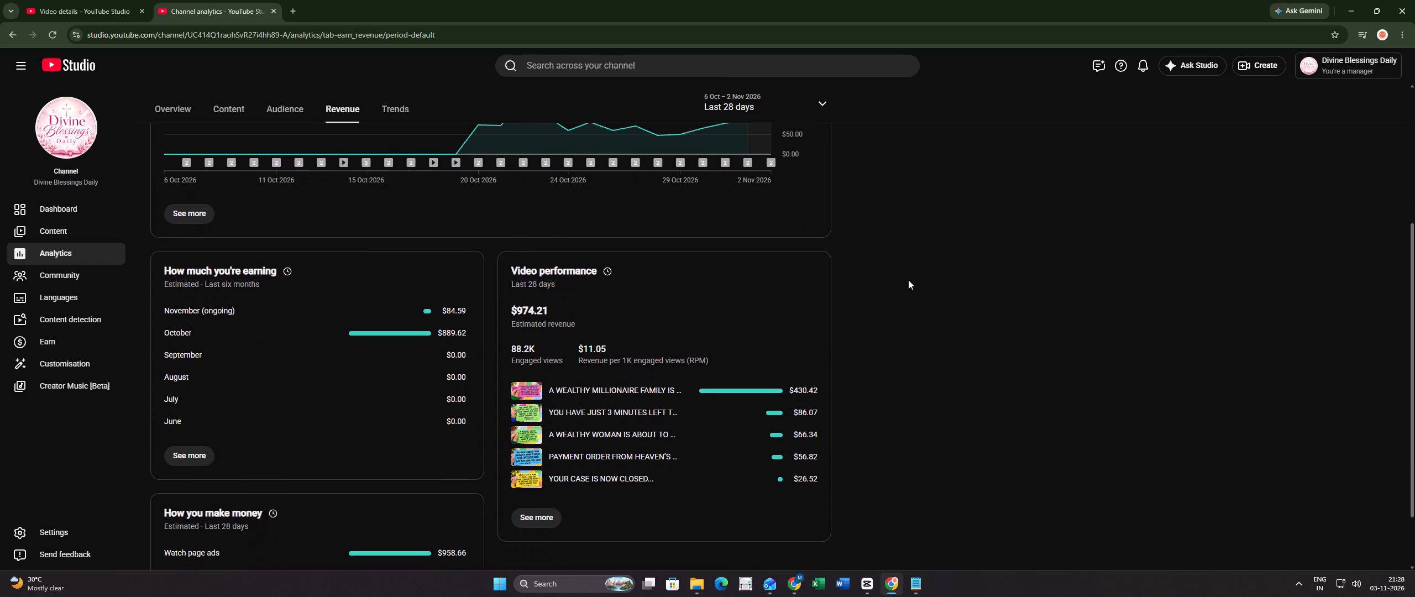
scroll(908, 280, up, 3)
scroll(908, 280, down, 2)
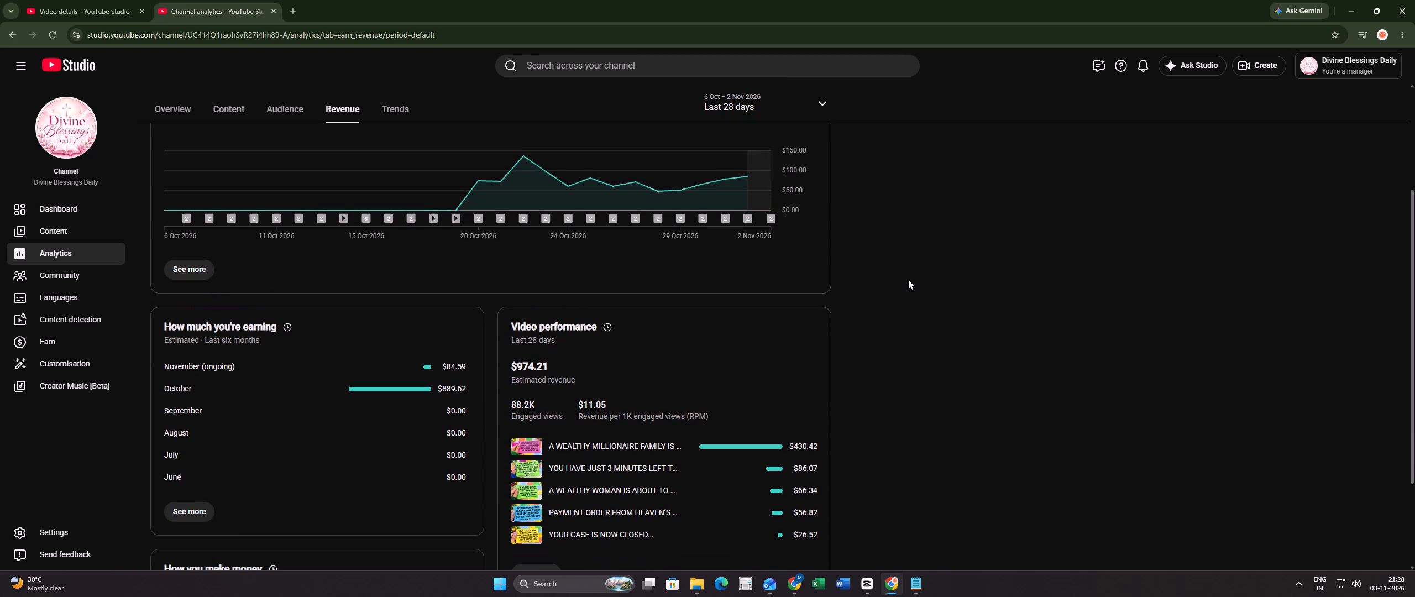
scroll(908, 280, up, 1)
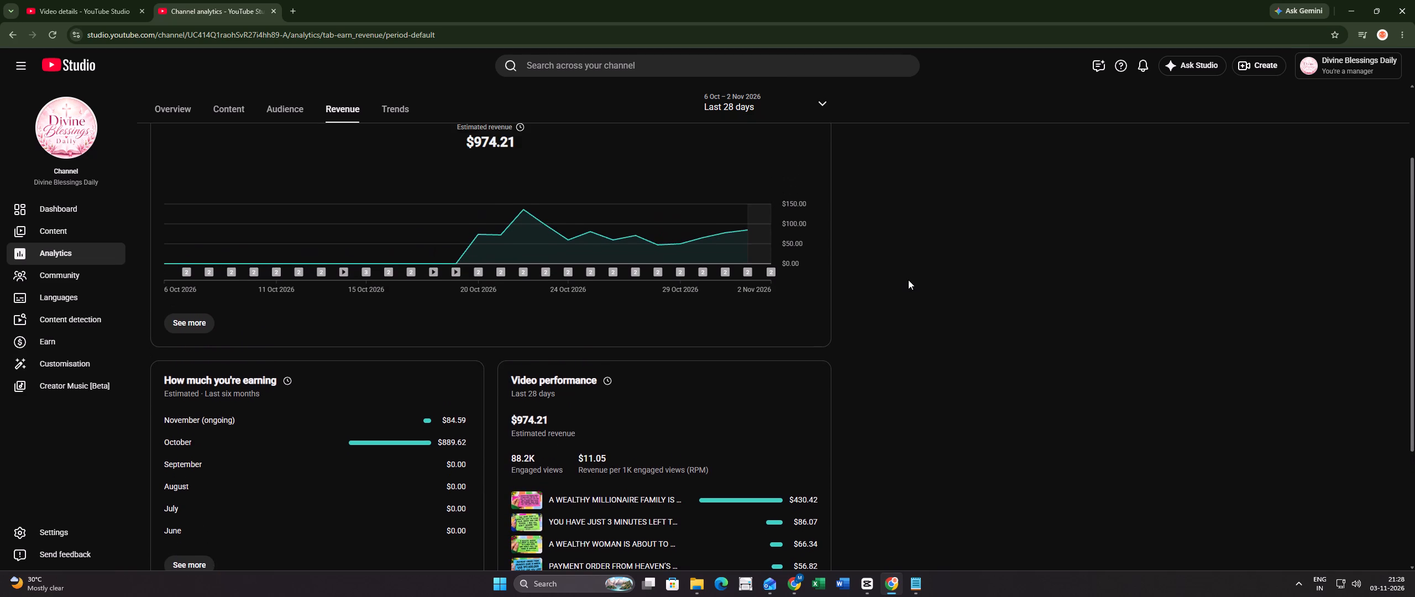
scroll(908, 280, down, 1)
scroll(908, 280, up, 3)
scroll(908, 280, down, 2)
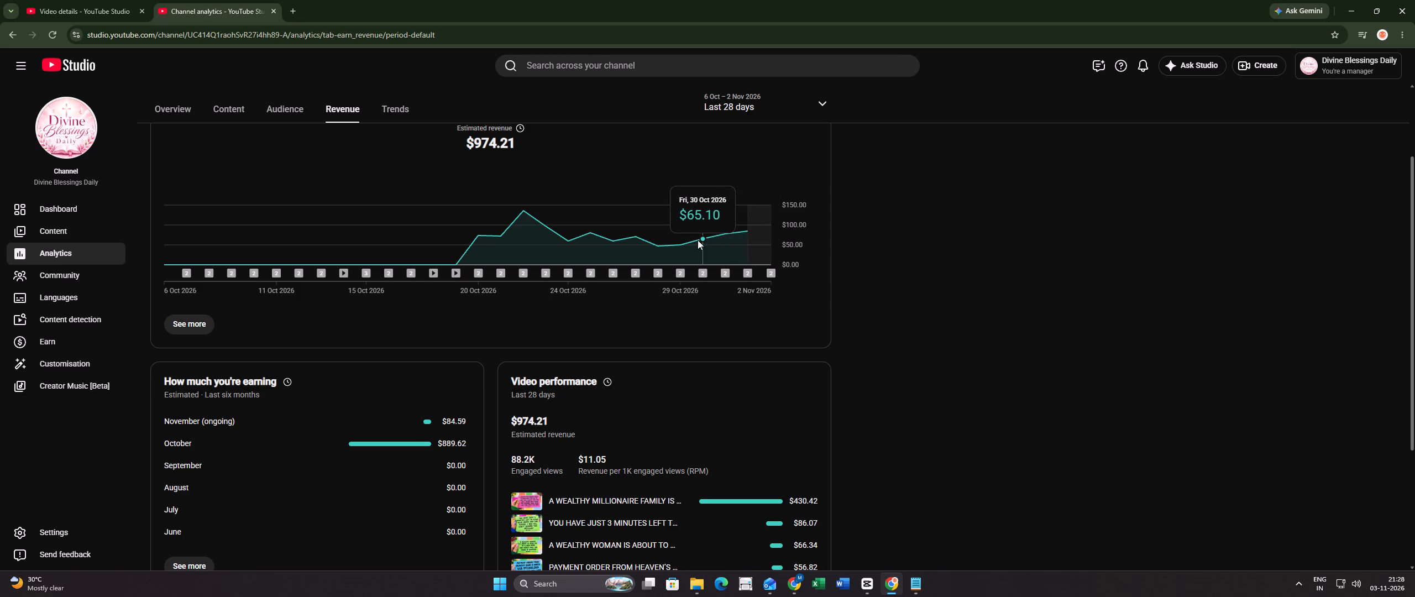
scroll(836, 300, up, 3)
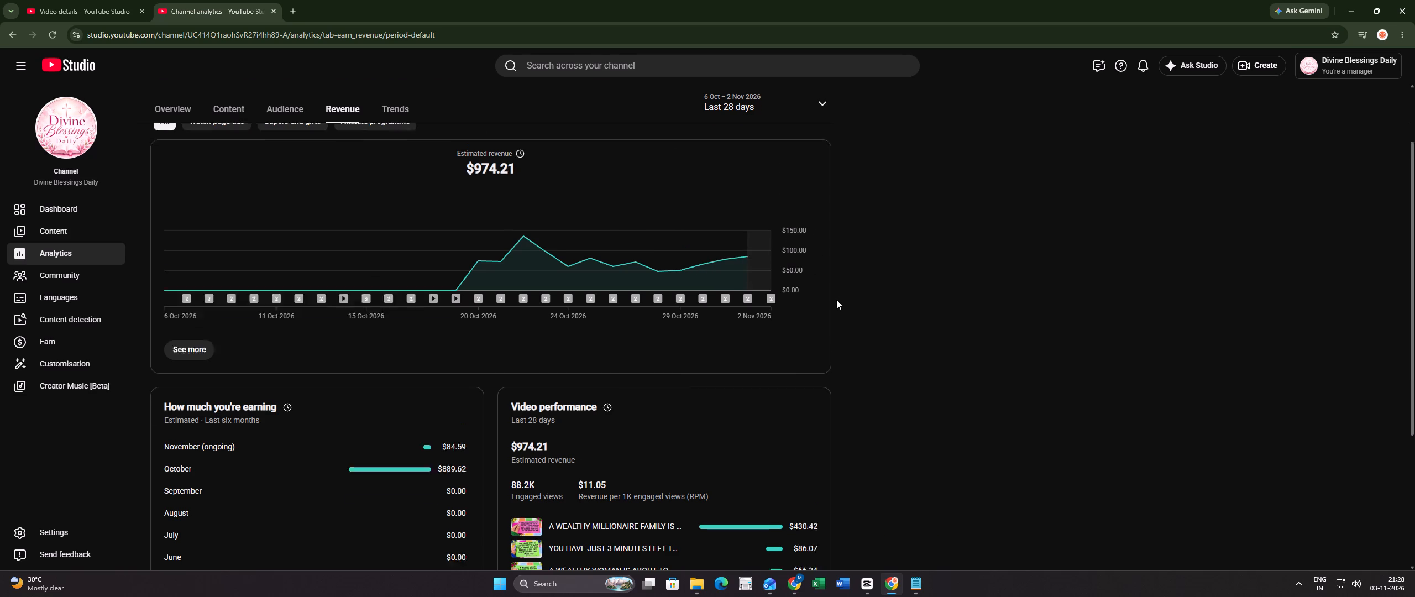
scroll(836, 300, up, 1)
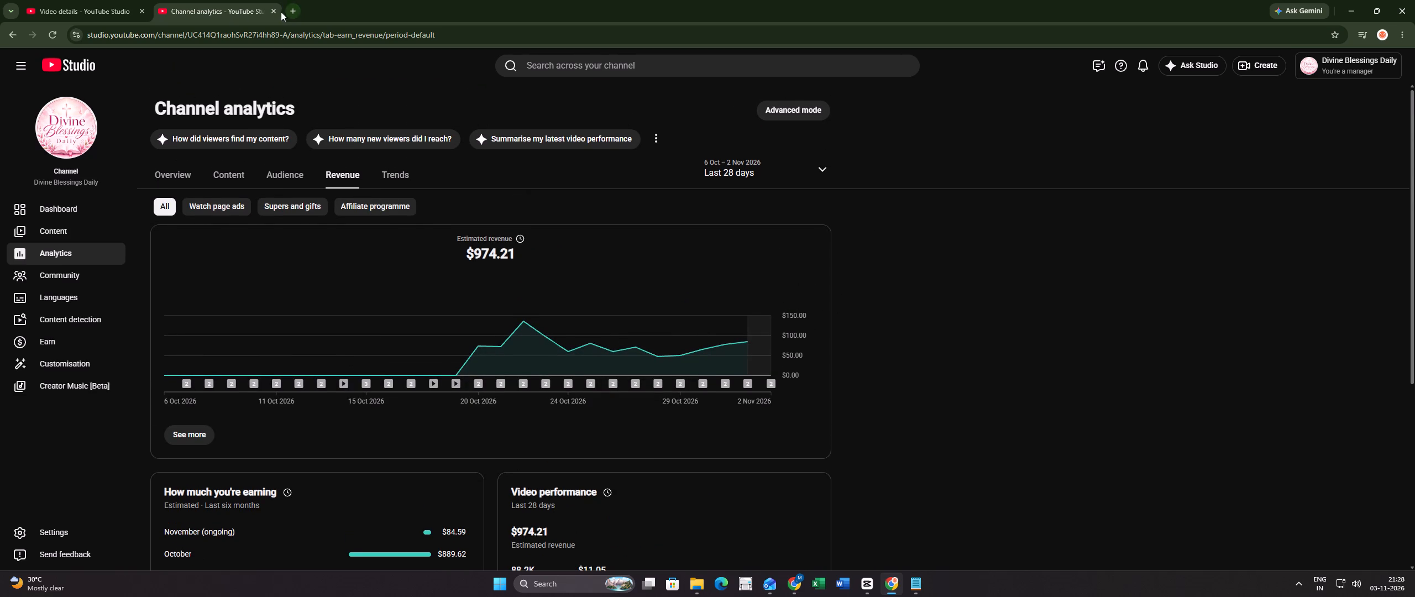
click(276, 12)
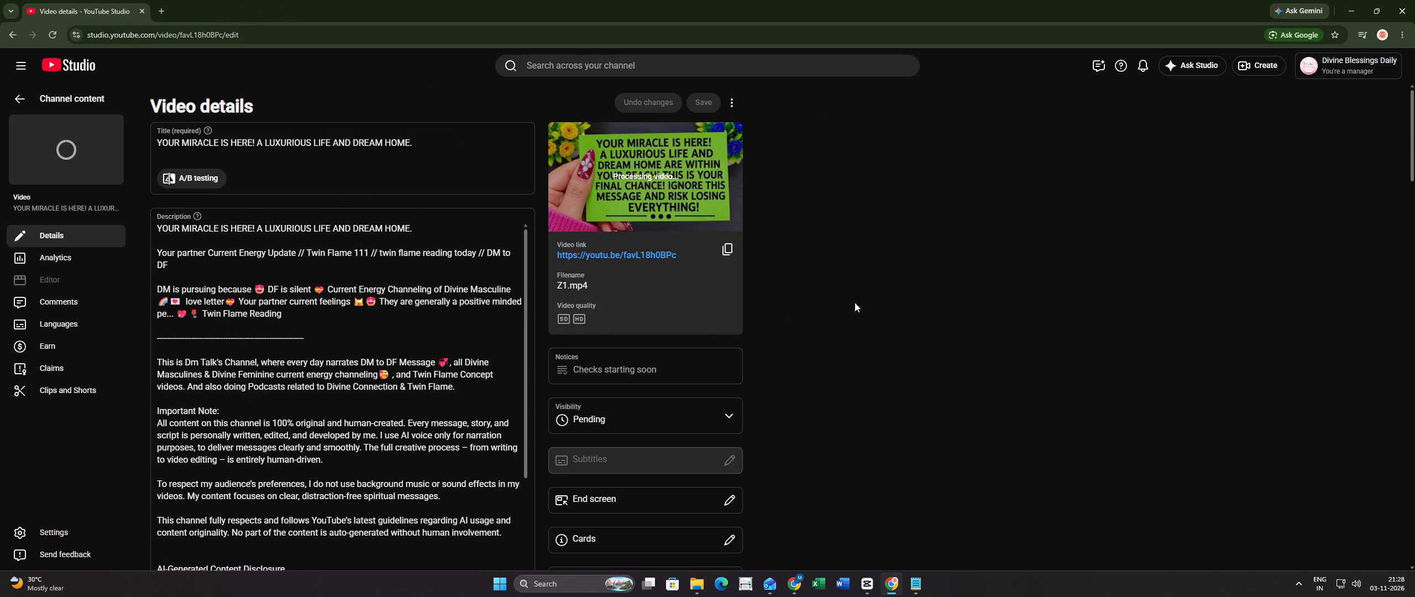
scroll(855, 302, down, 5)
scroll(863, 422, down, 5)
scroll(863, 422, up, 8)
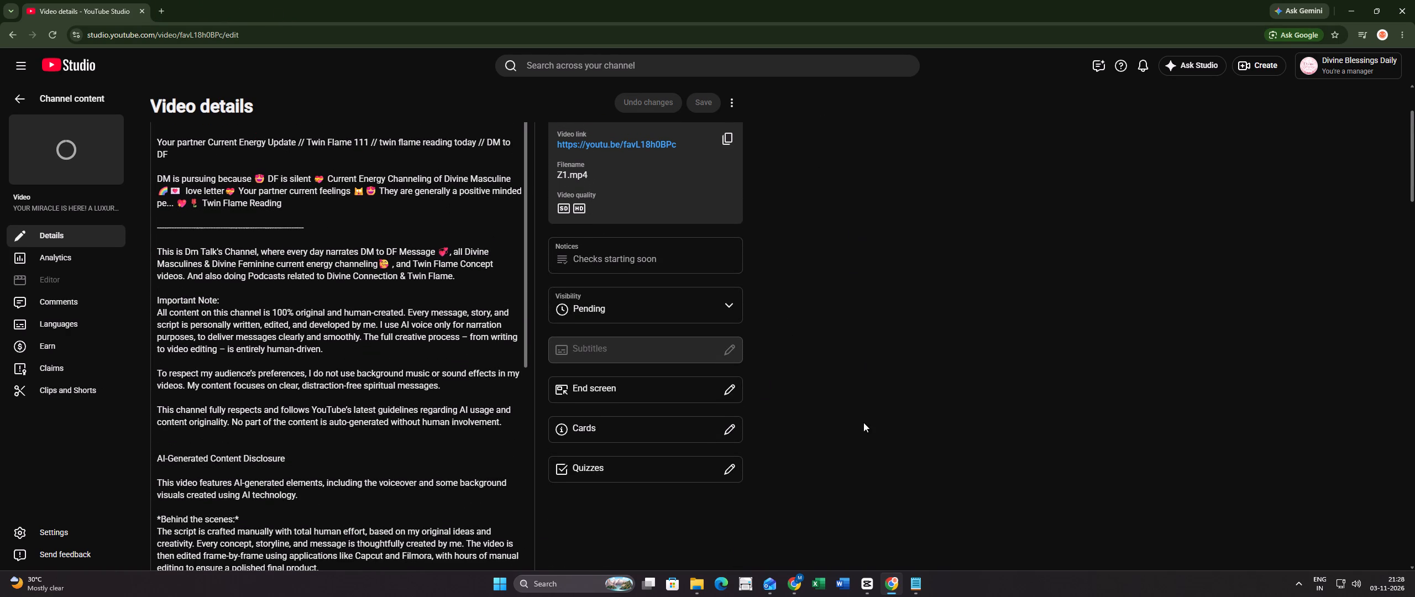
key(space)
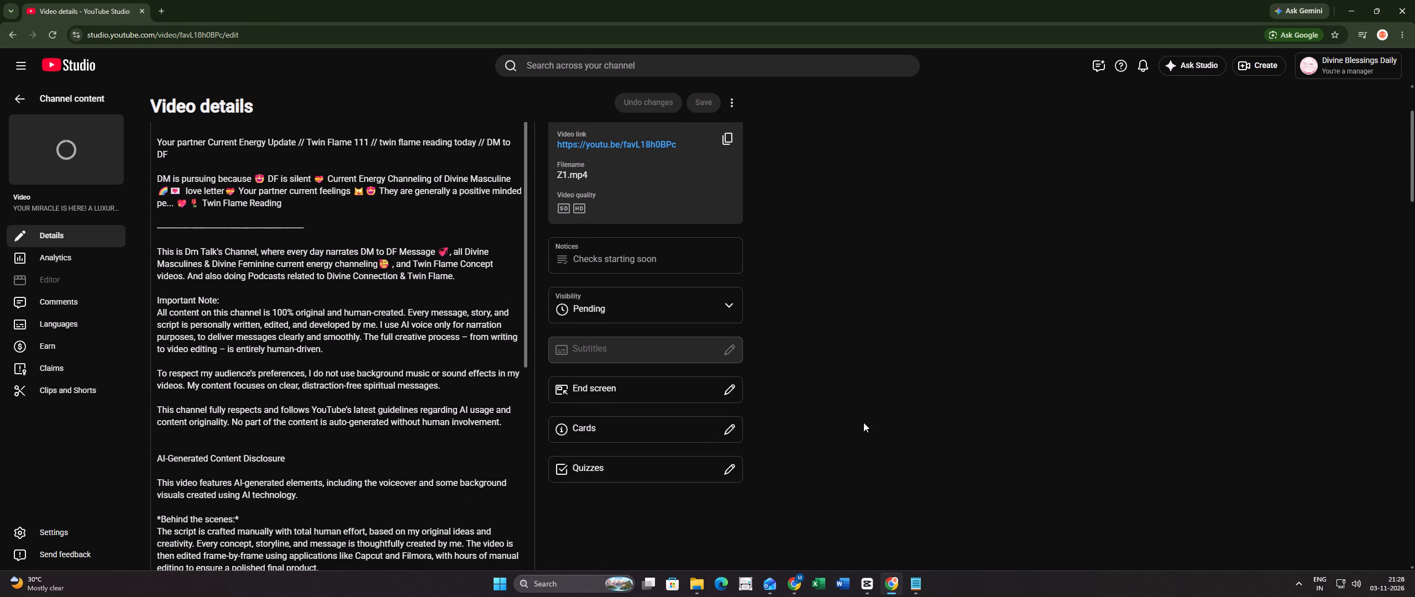
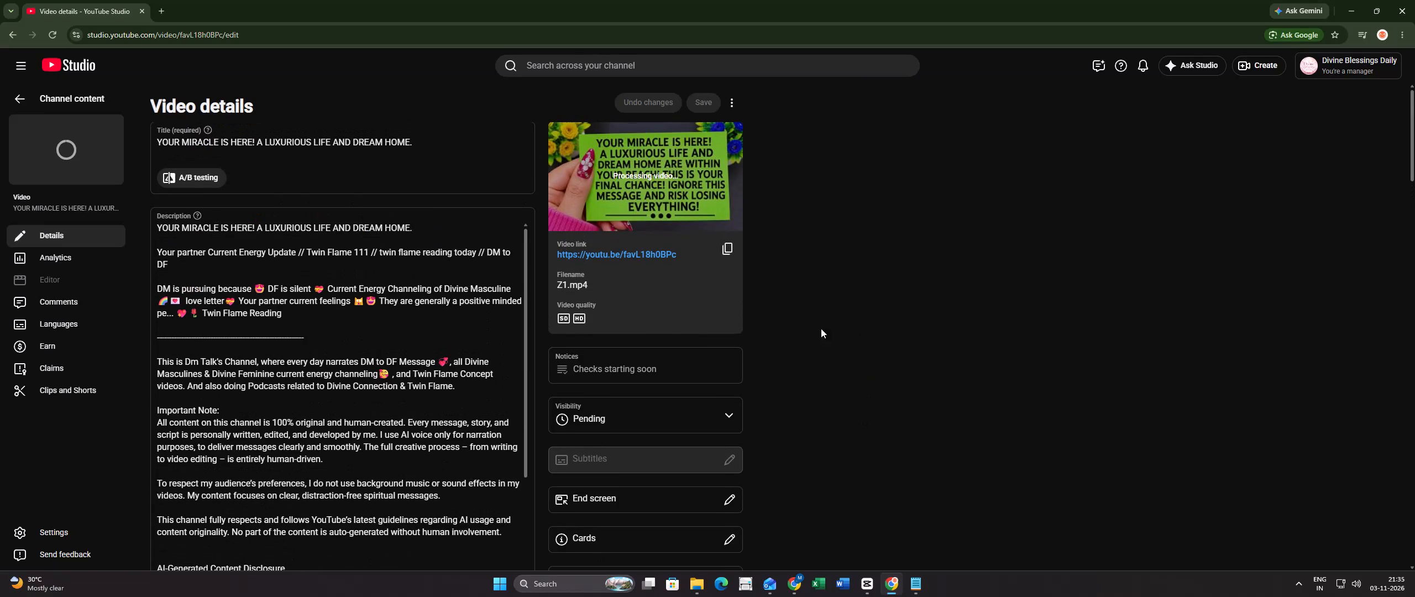
Go back to the channel content list, reopen the details of the pending "YOUR MIRACLE IS HERE!" video and reload the page.
scroll(763, 317, down, 1)
scroll(763, 317, up, 3)
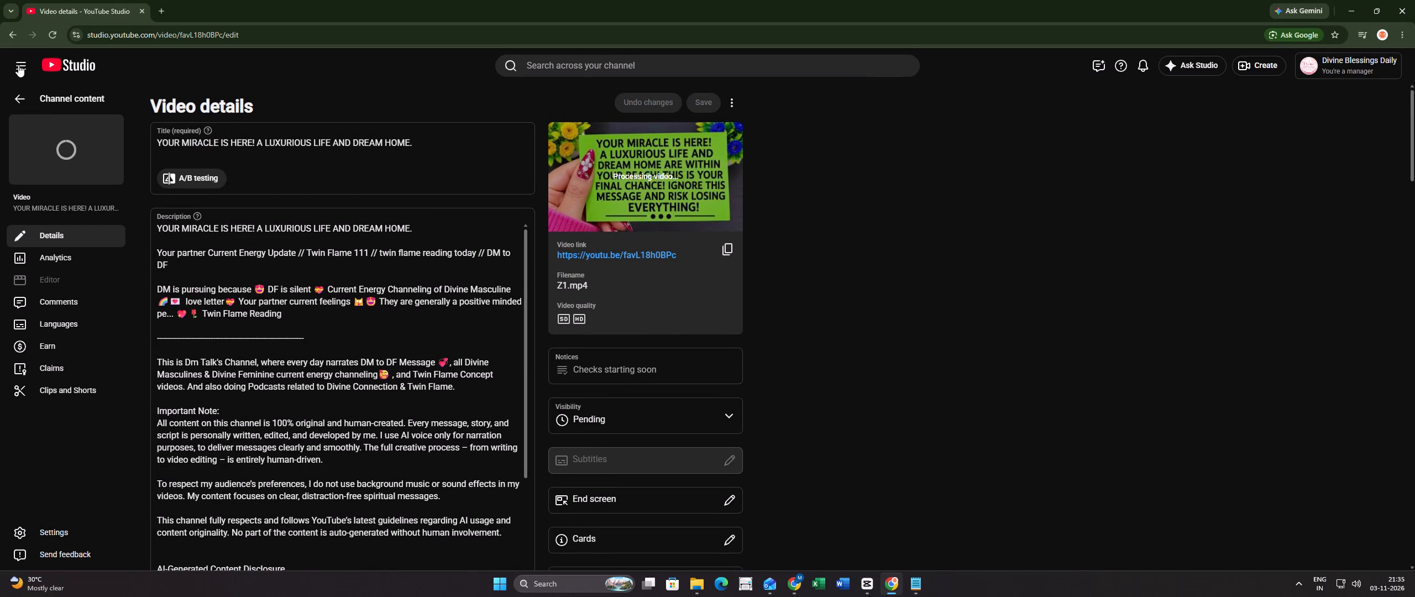
click(21, 98)
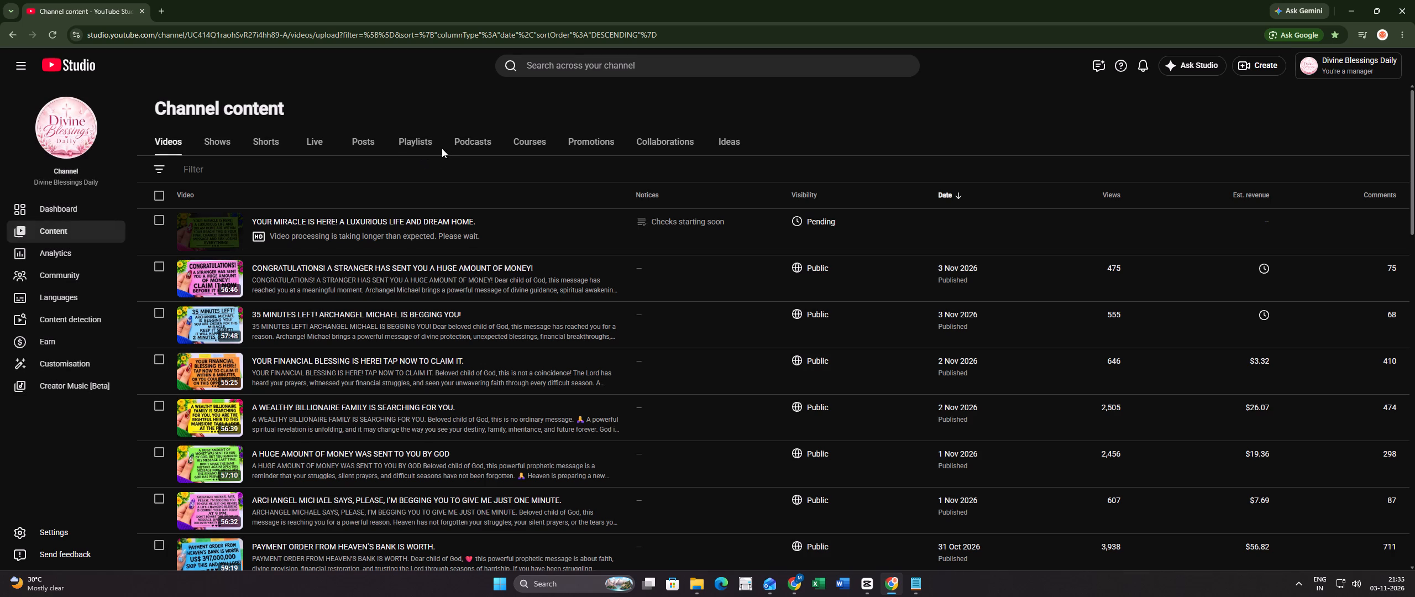
click(259, 238)
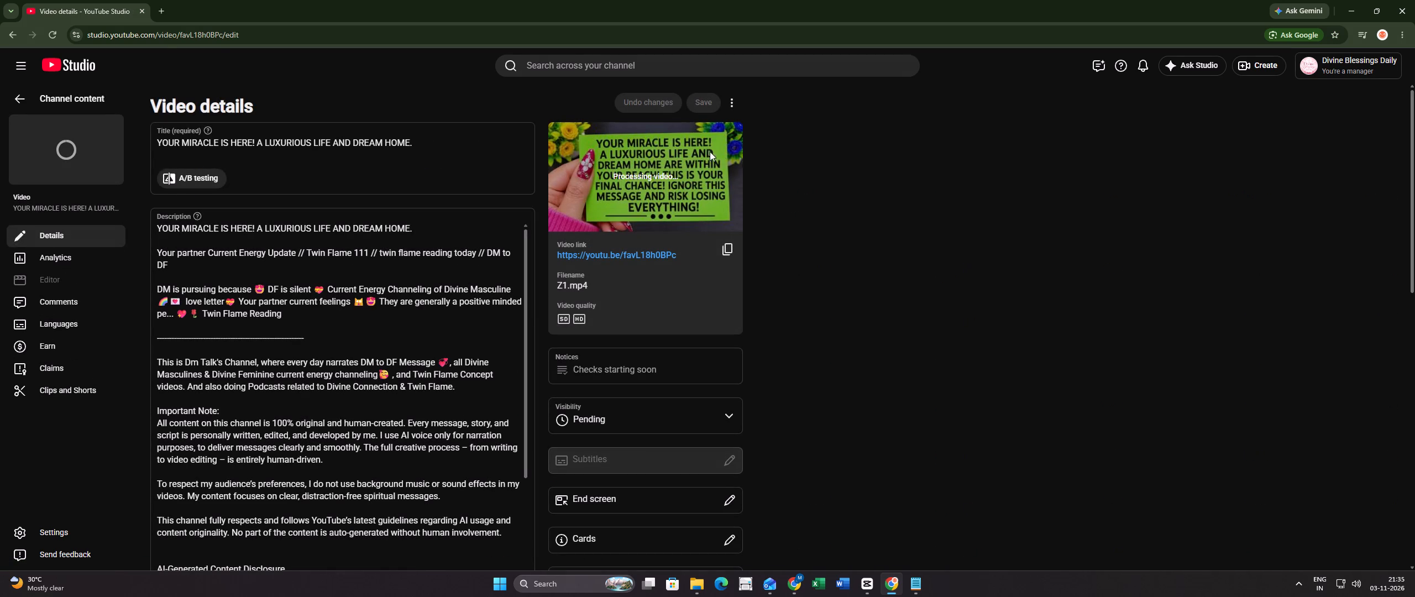
click(53, 31)
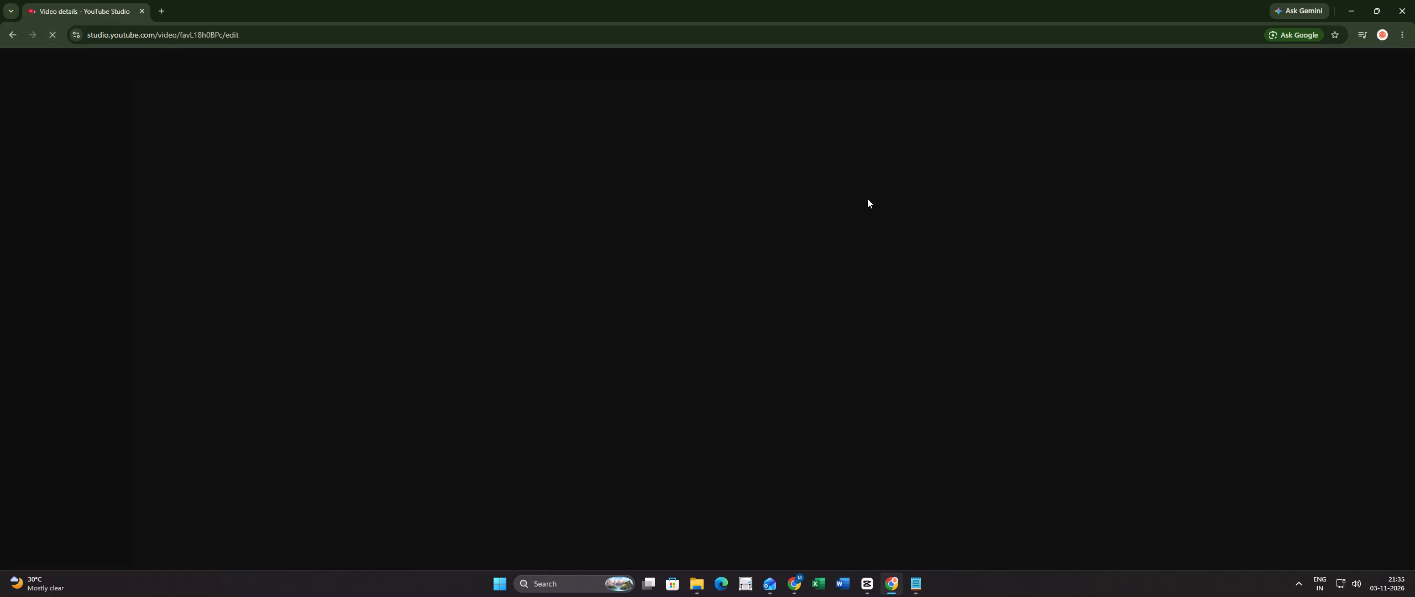
Expand the video's additional settings, check its collaborators in the Collaboration section, and return to the start of the details.
scroll(863, 223, down, 5)
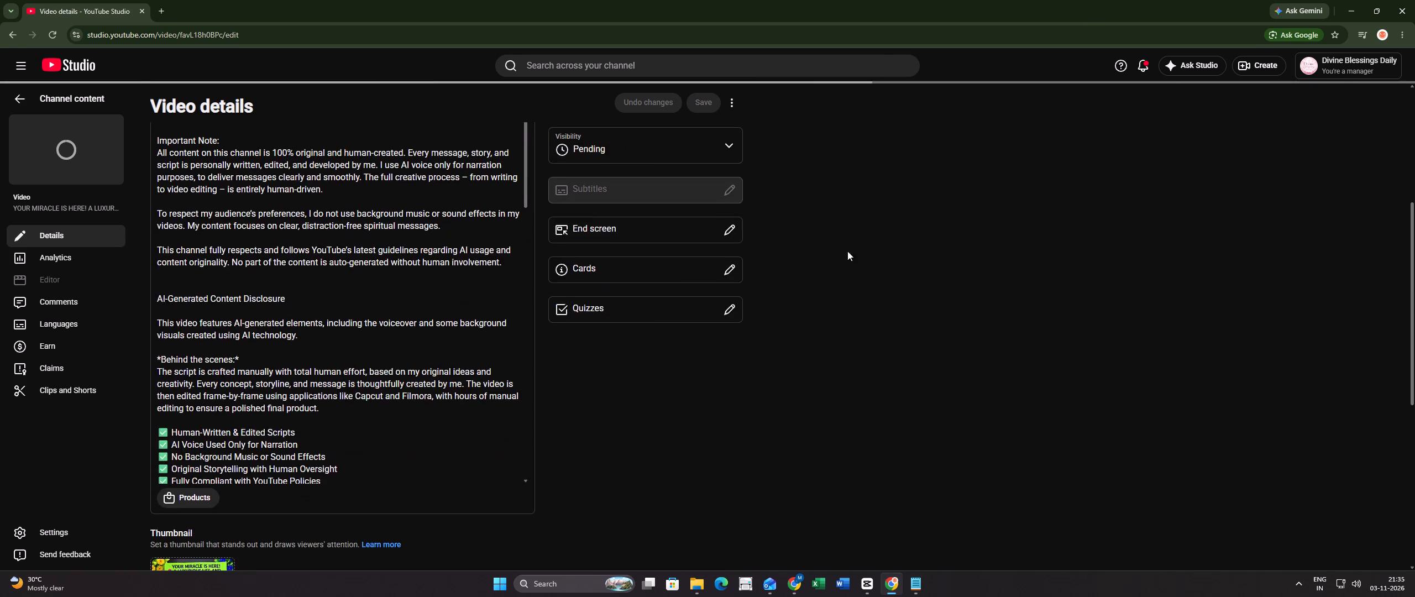
scroll(654, 379, down, 4)
scroll(551, 423, down, 5)
scroll(401, 465, down, 5)
click(177, 527)
scroll(520, 373, down, 1)
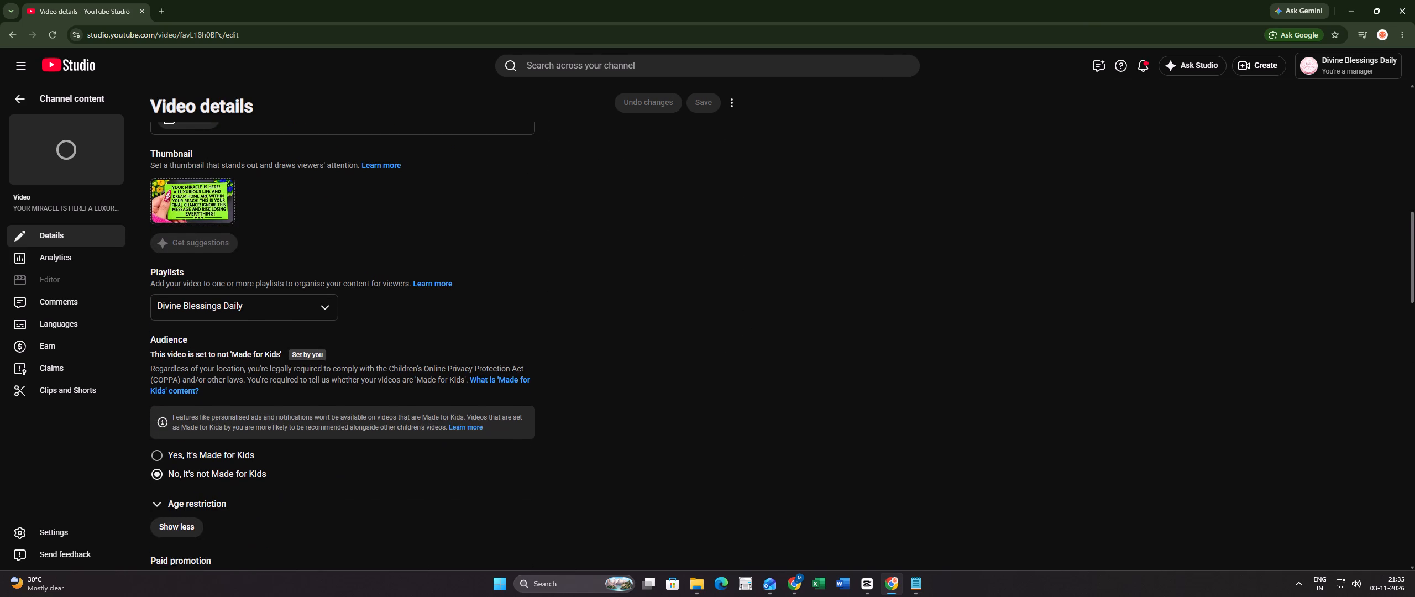
scroll(520, 373, down, 6)
scroll(435, 383, down, 4)
click(220, 360)
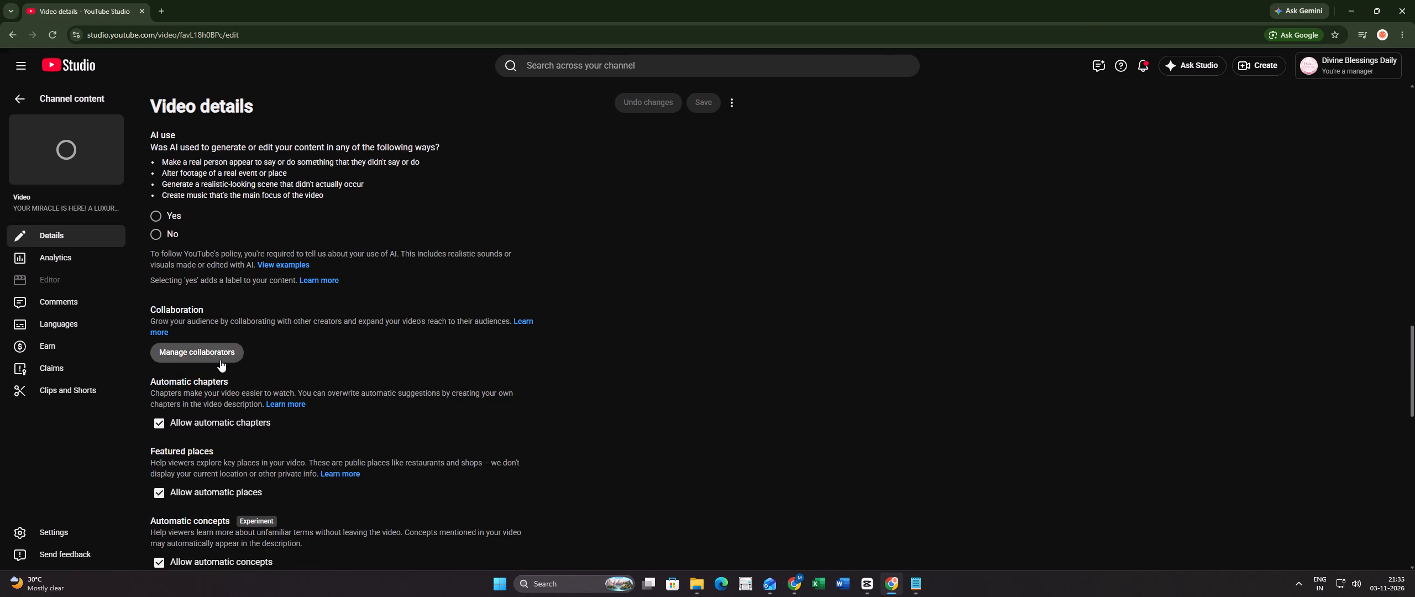
click(798, 433)
middle_click(798, 433)
scroll(798, 433, up, 1)
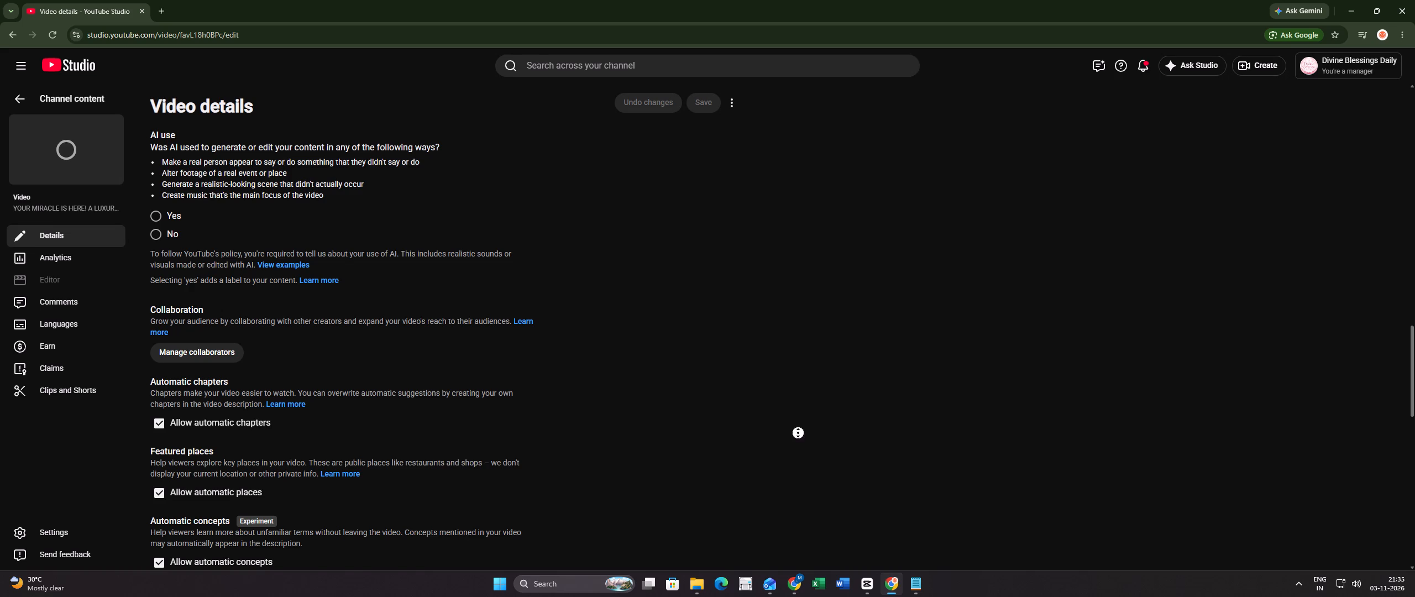
click(832, 191)
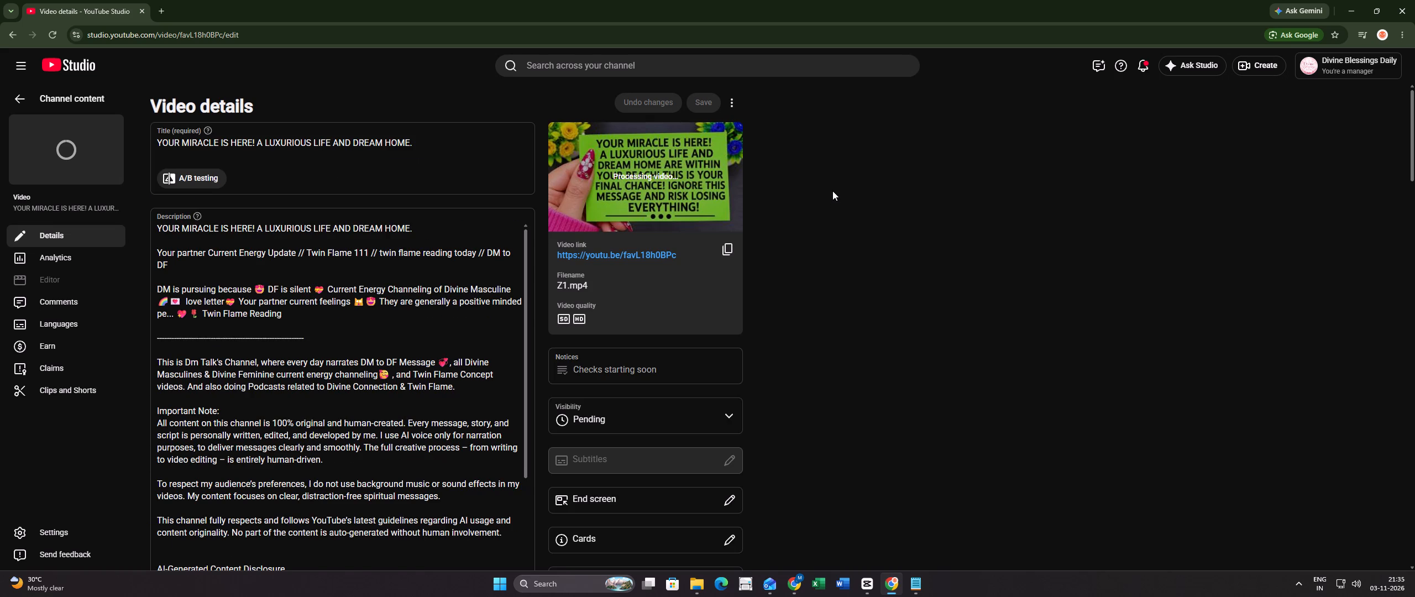
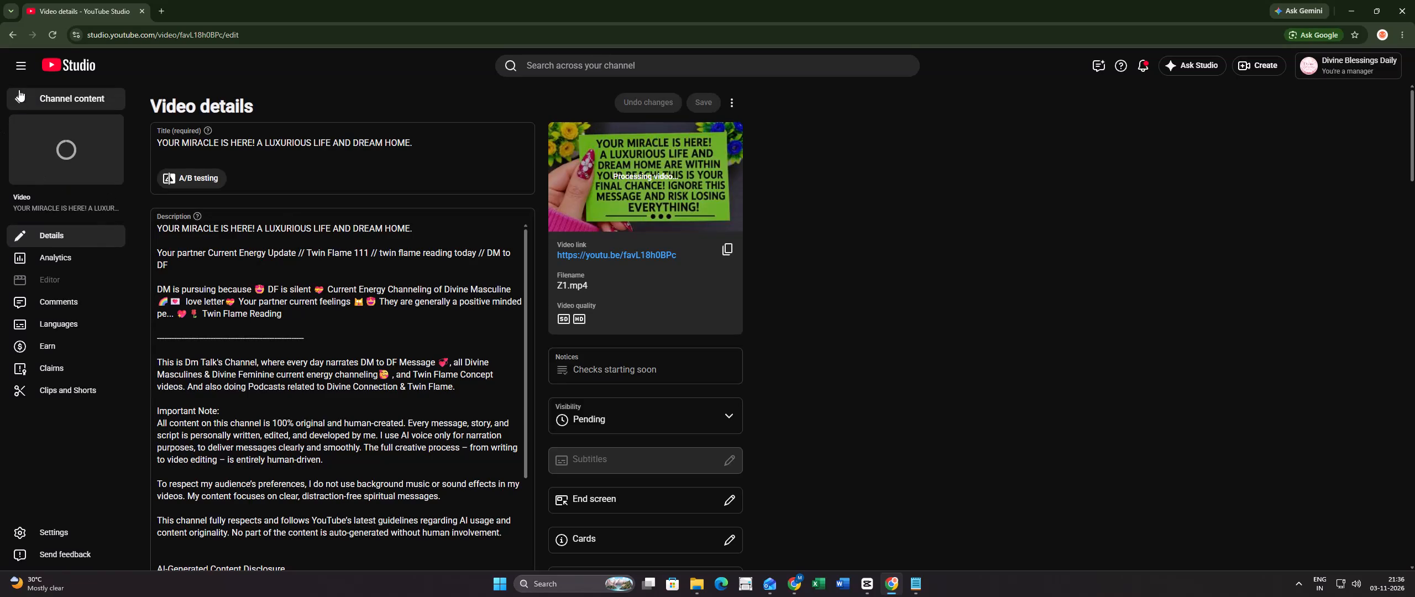
Leave the video details for the channel analytics and review the Revenue and Content reports for the last 28 days.
click(19, 90)
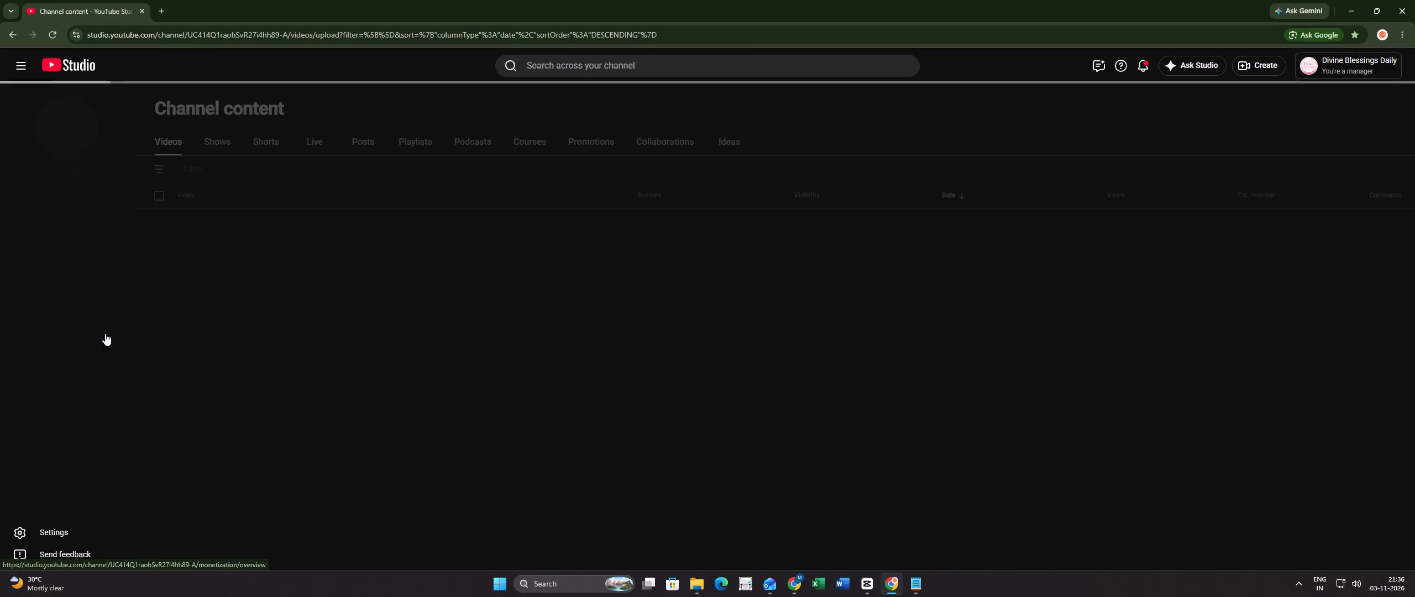
click(97, 255)
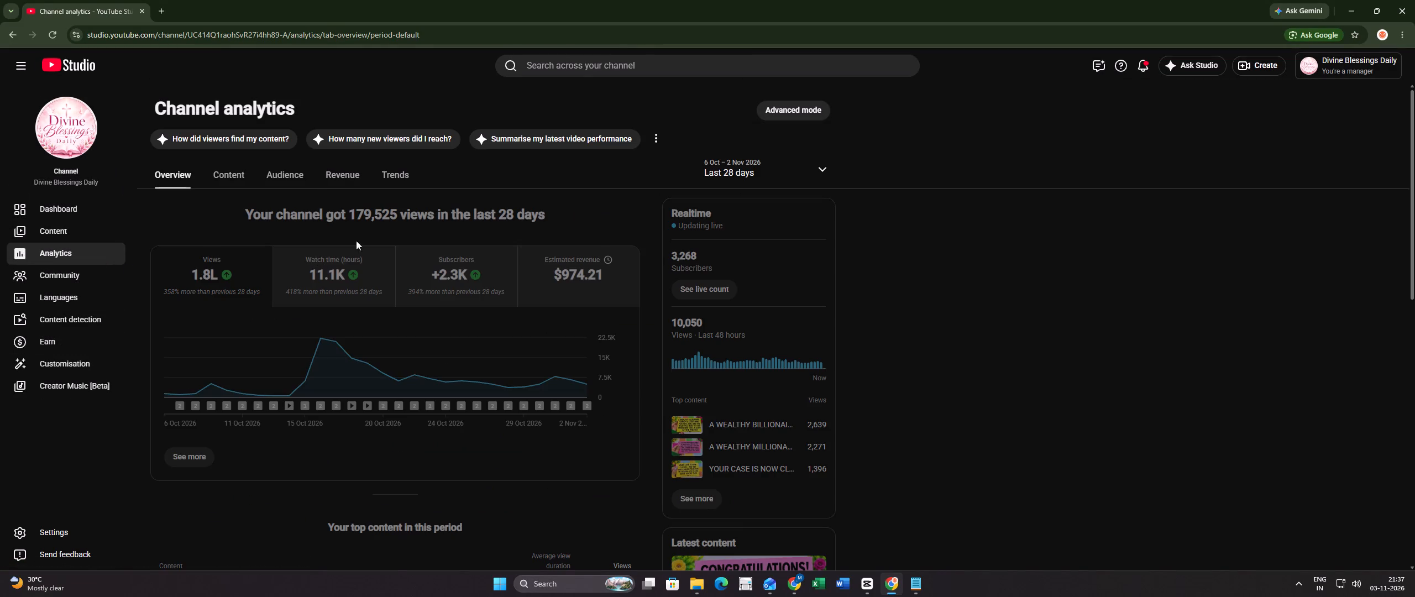
click(341, 176)
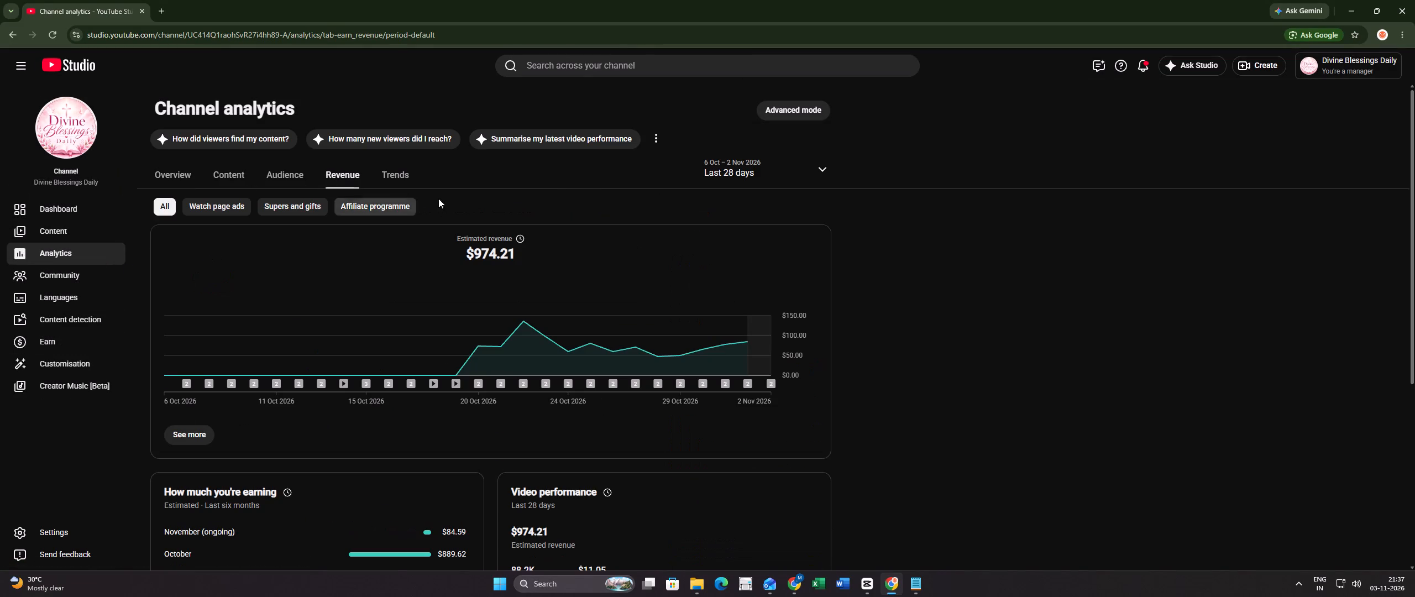
scroll(890, 279, down, 4)
scroll(892, 280, up, 5)
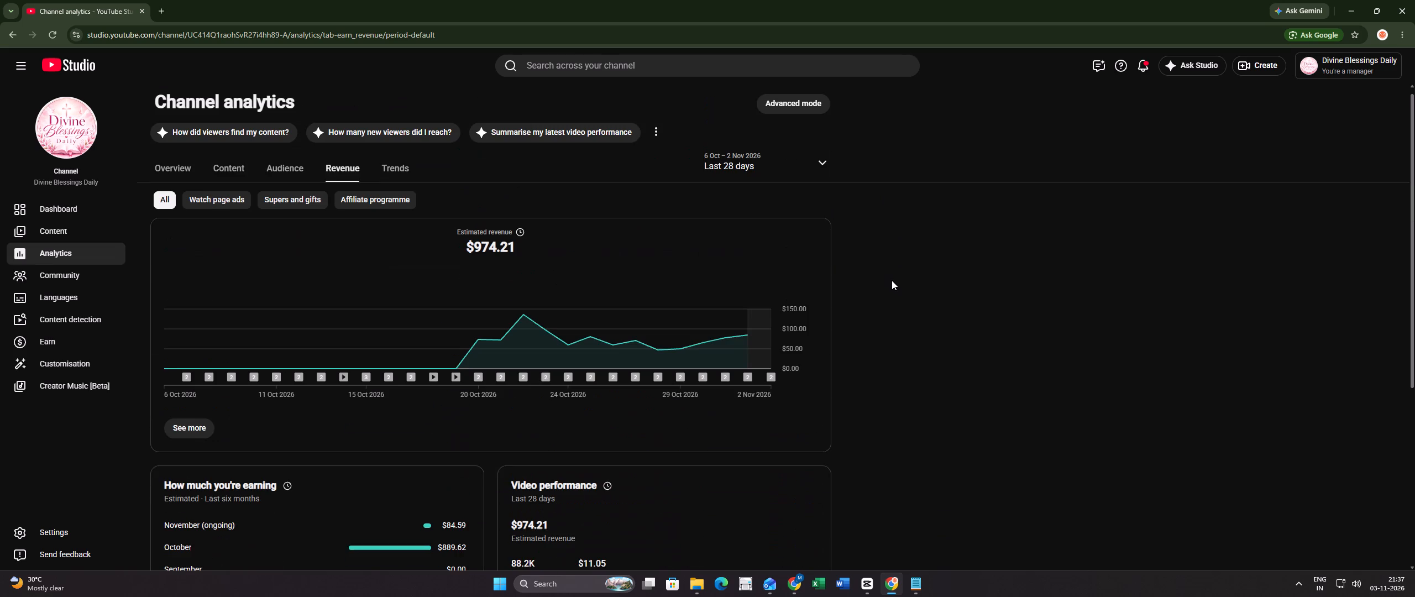
click(235, 175)
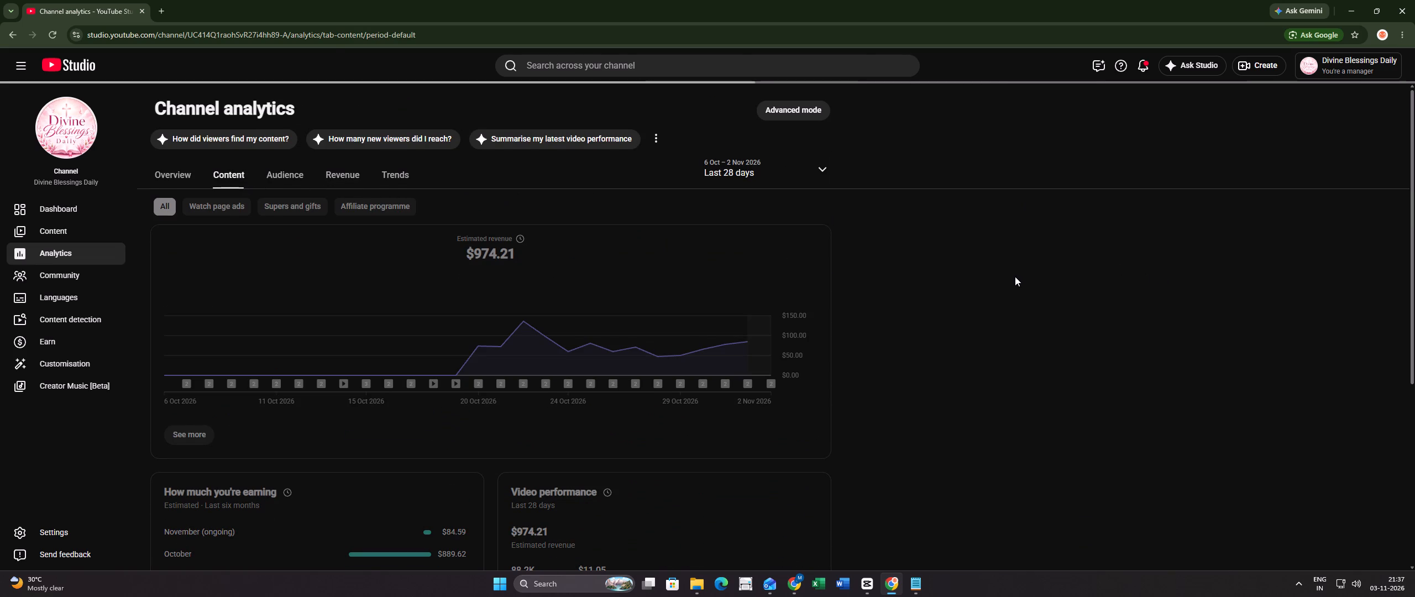
scroll(1015, 276, down, 3)
scroll(1015, 276, up, 3)
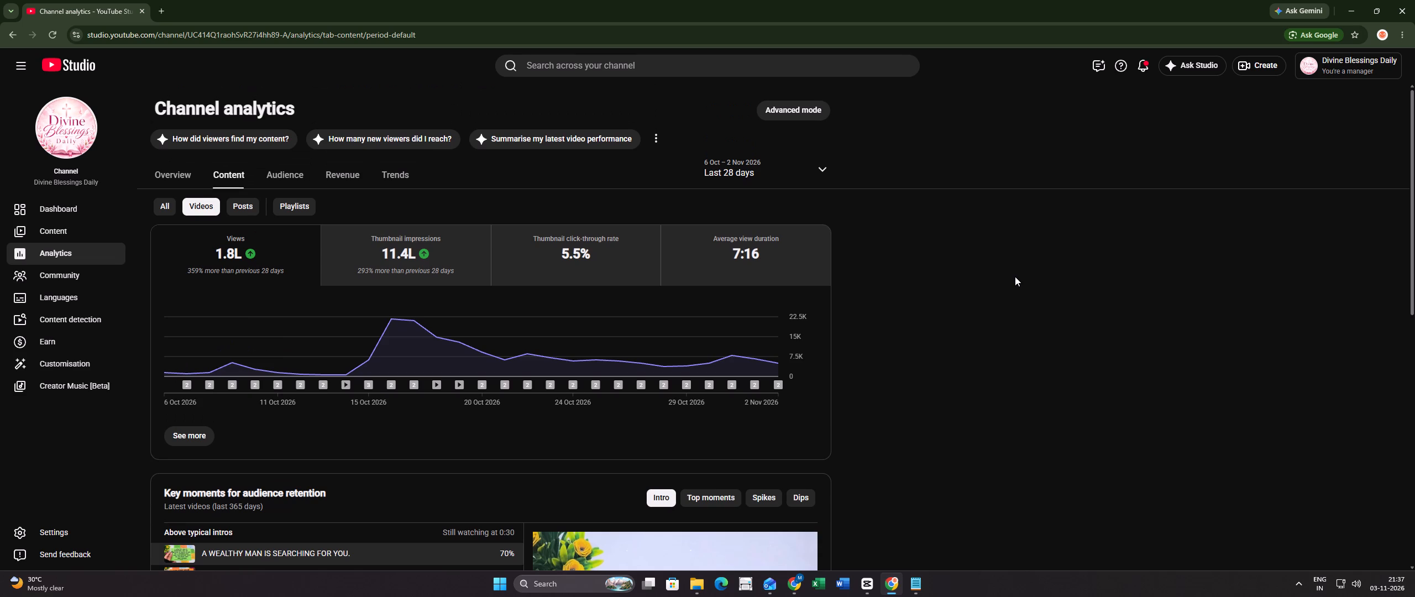
Look through the Trends ideas in the channel analytics, including searches, breakout videos and new videos for inspiration.
click(396, 181)
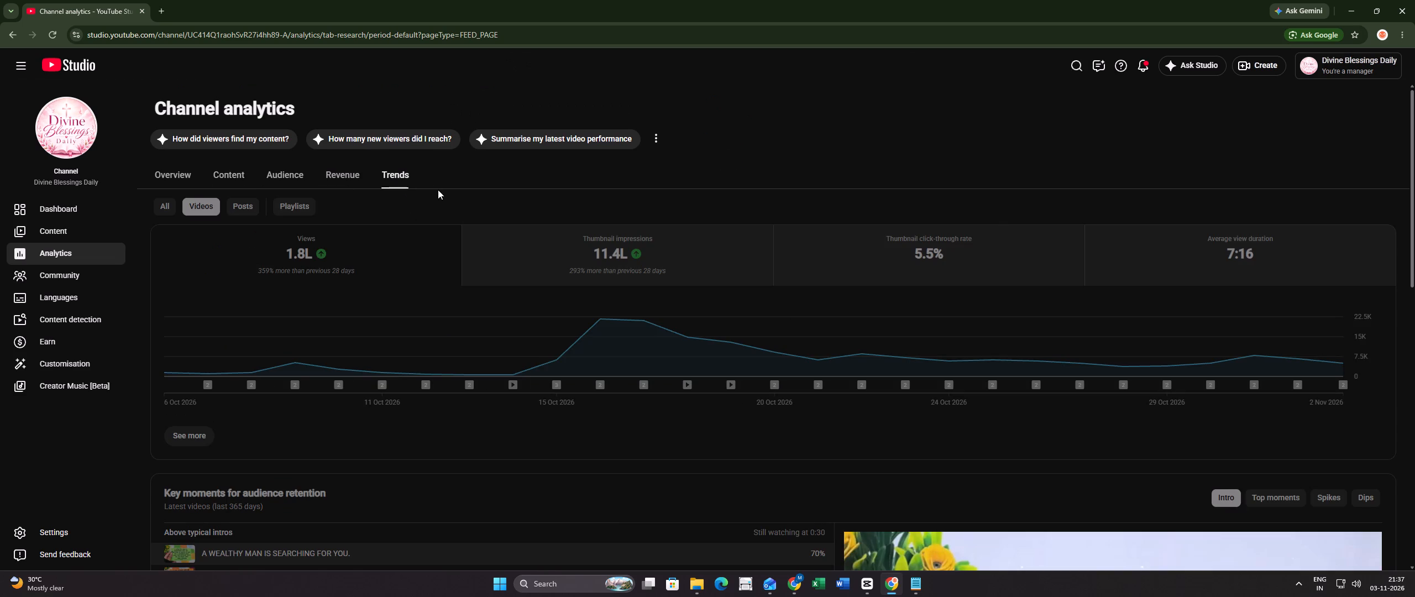
scroll(1013, 212, down, 4)
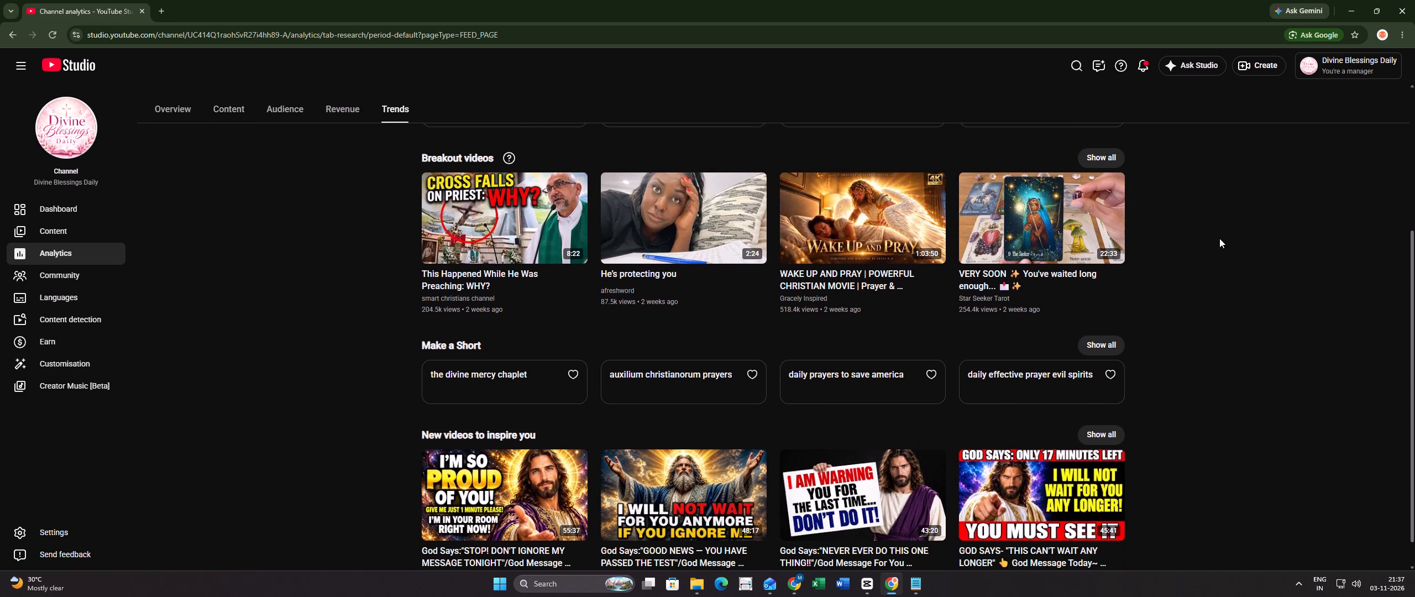
scroll(1219, 238, down, 4)
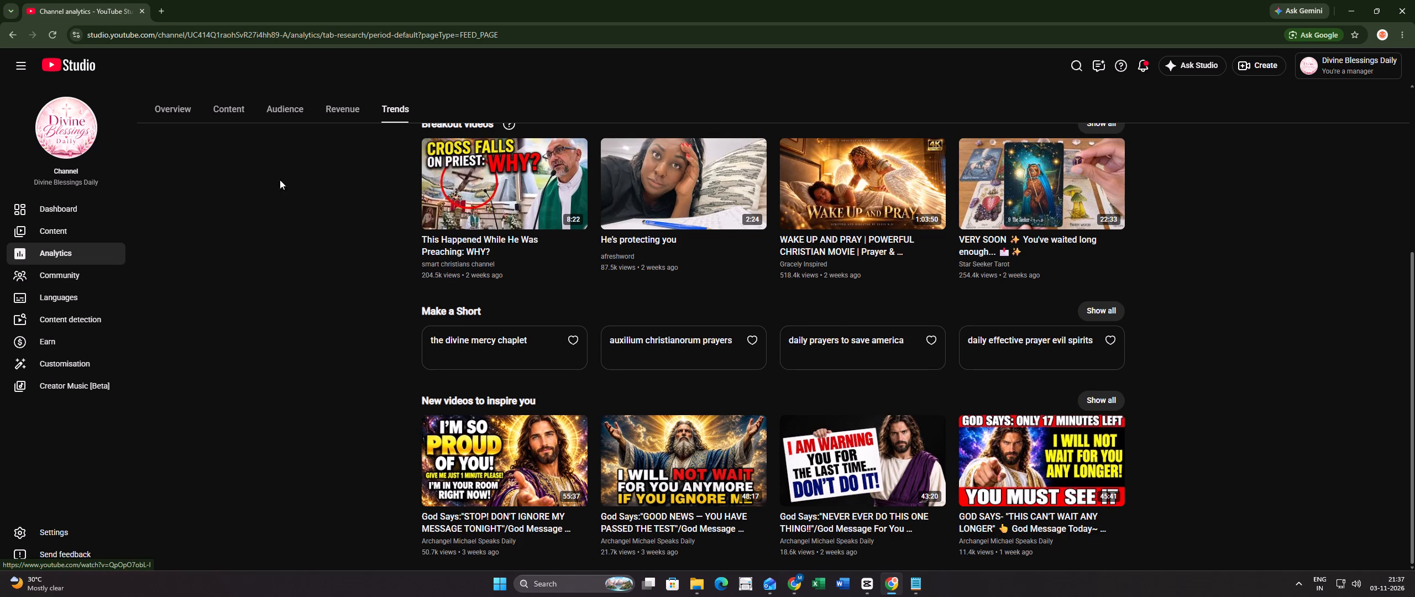
scroll(212, 203, up, 4)
scroll(295, 247, down, 5)
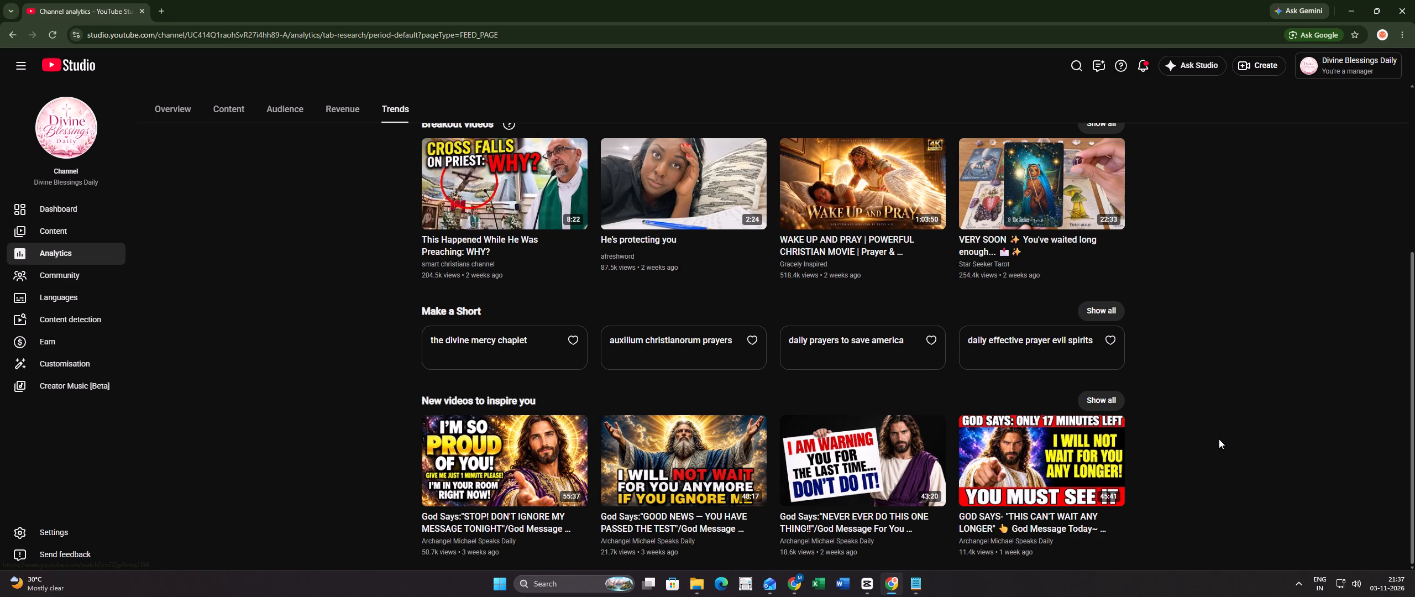
scroll(1188, 437, up, 4)
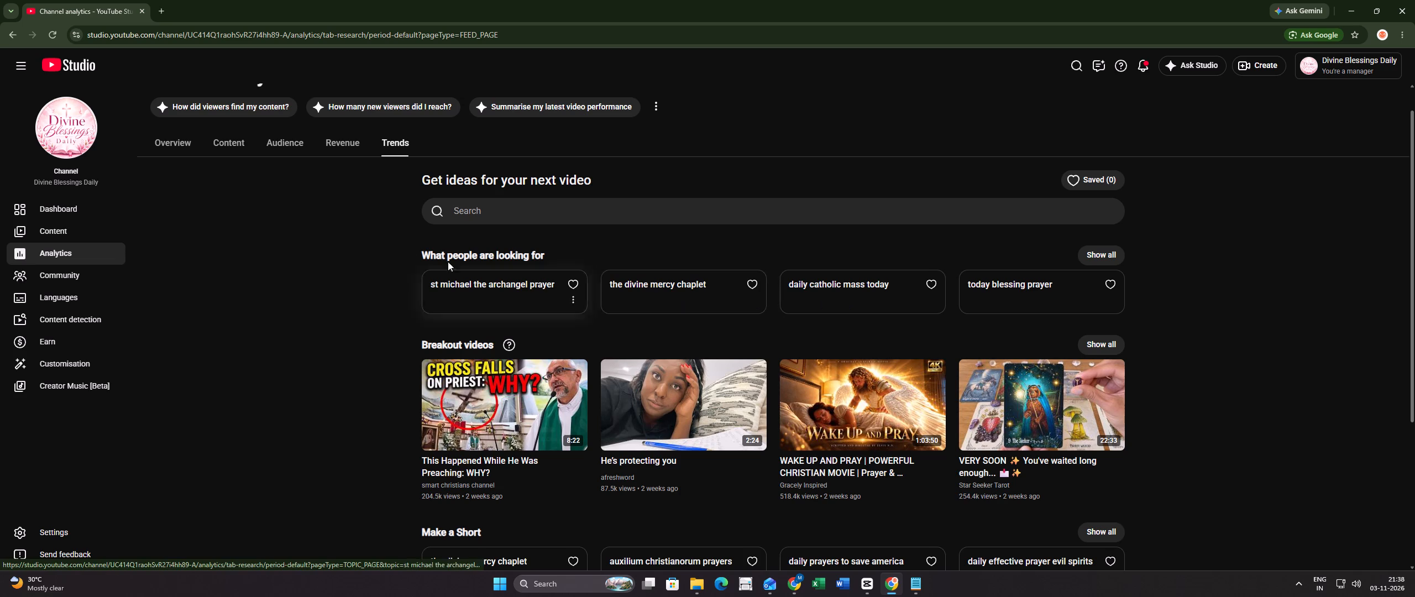
scroll(331, 224, up, 1)
Review the channel analytics Overview, including the realtime figures and top content.
click(170, 171)
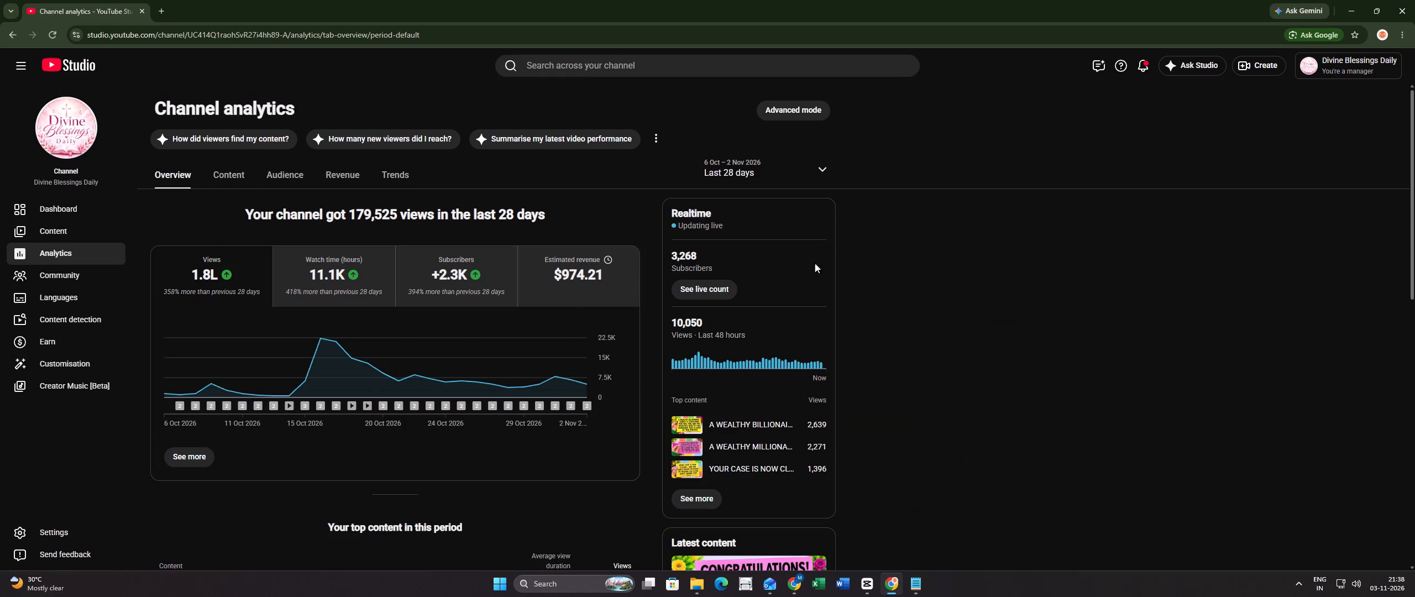
scroll(902, 292, down, 1)
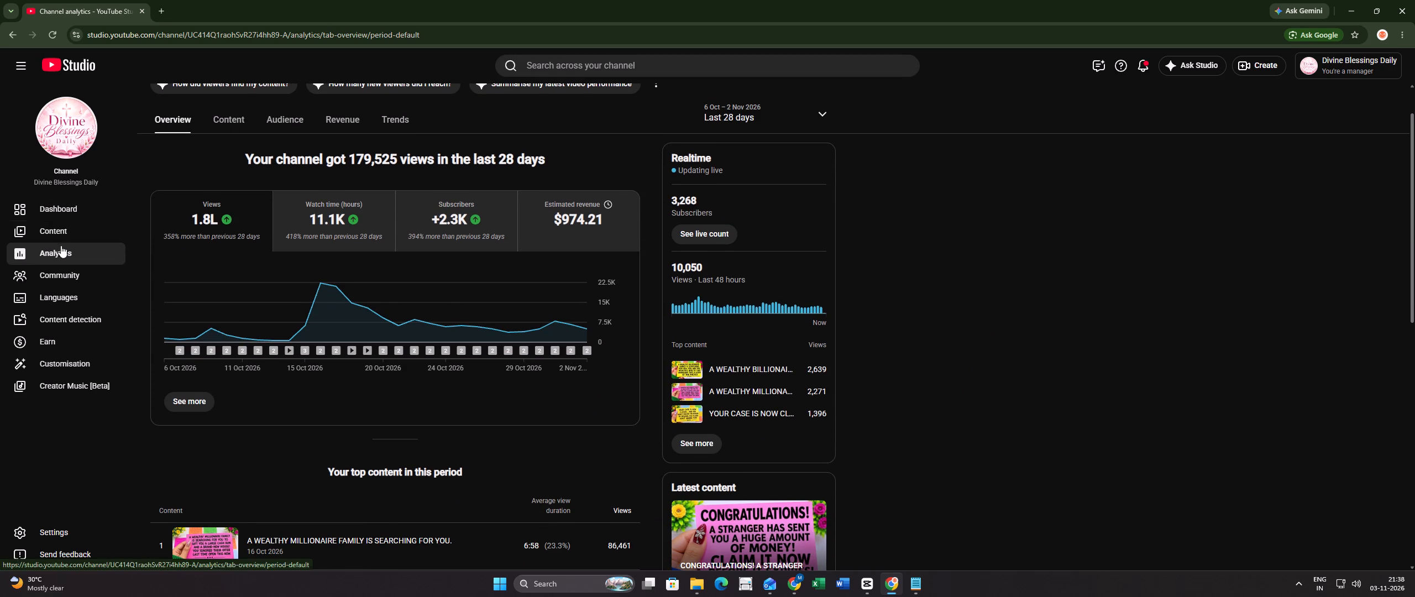
Return to the channel content list and reopen the details of the pending "YOUR MIRACLE IS HERE!" video.
click(82, 226)
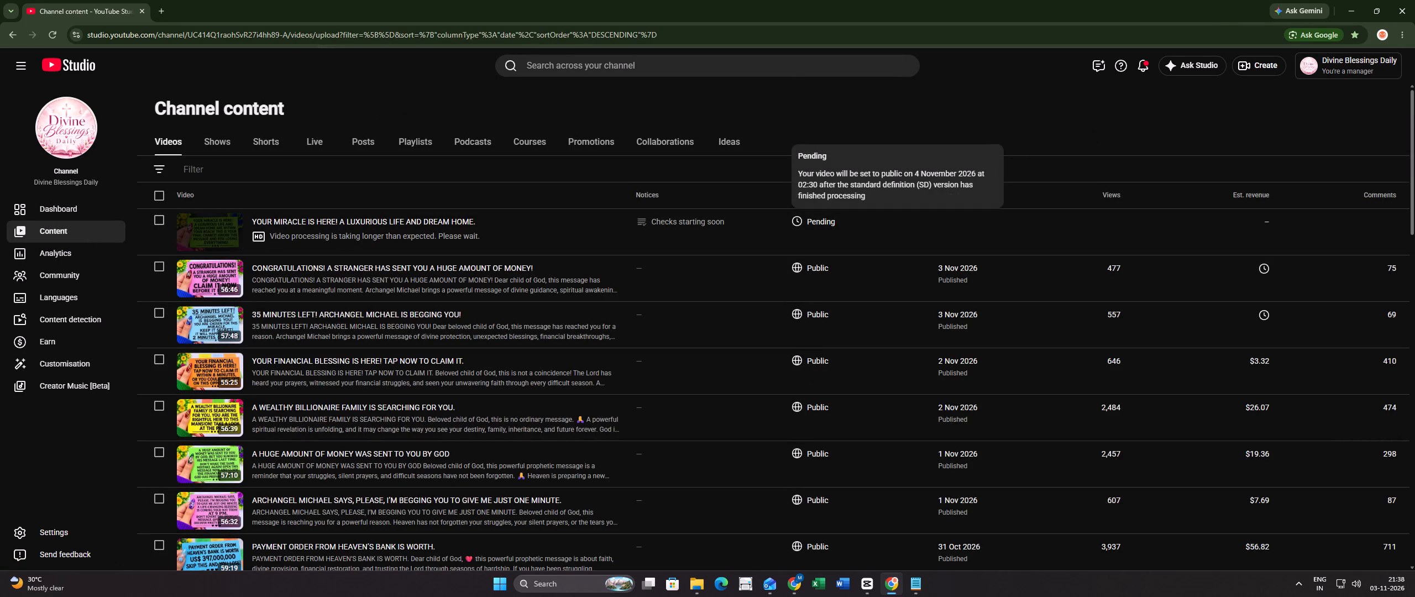
click(257, 239)
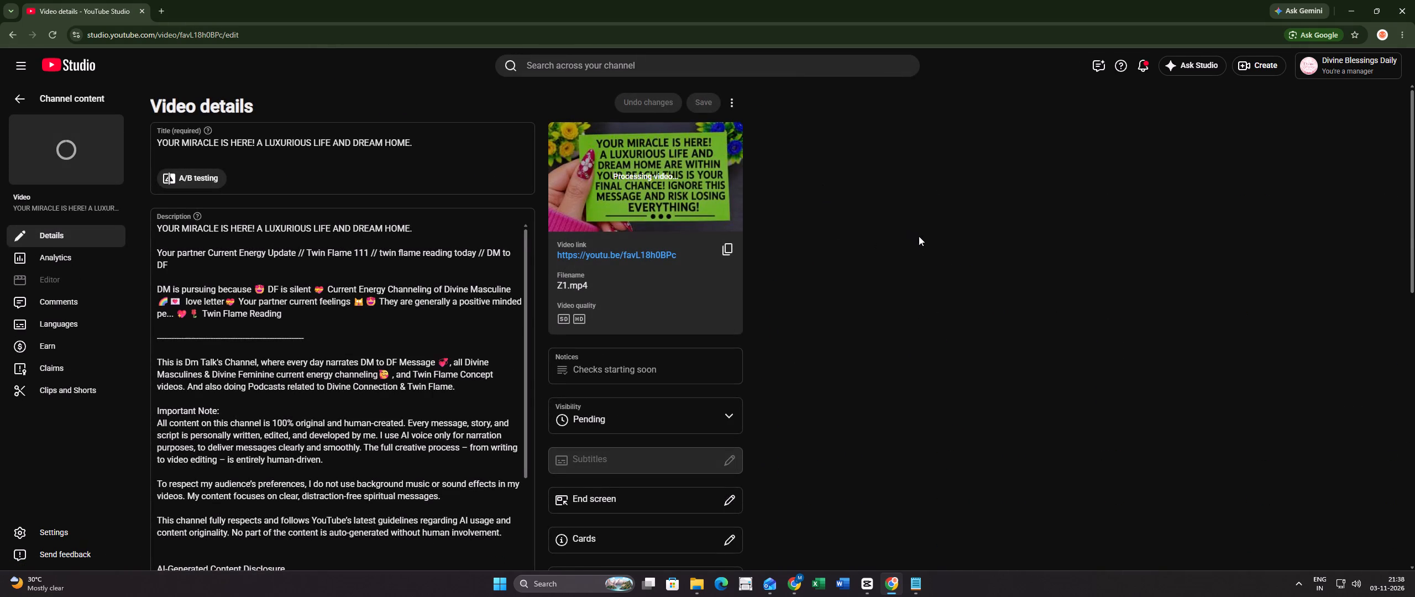
Switch to CapCut to check the export progress of project 1103 (3), and return to the video details.
click(860, 583)
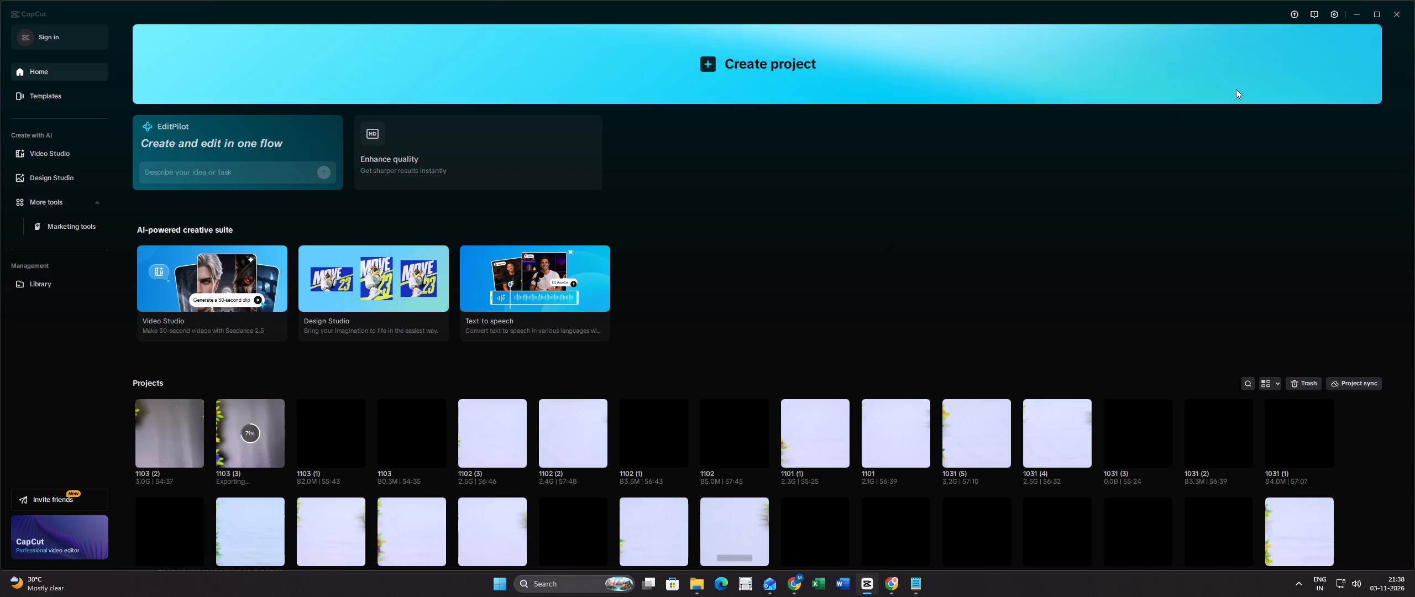
click(1356, 14)
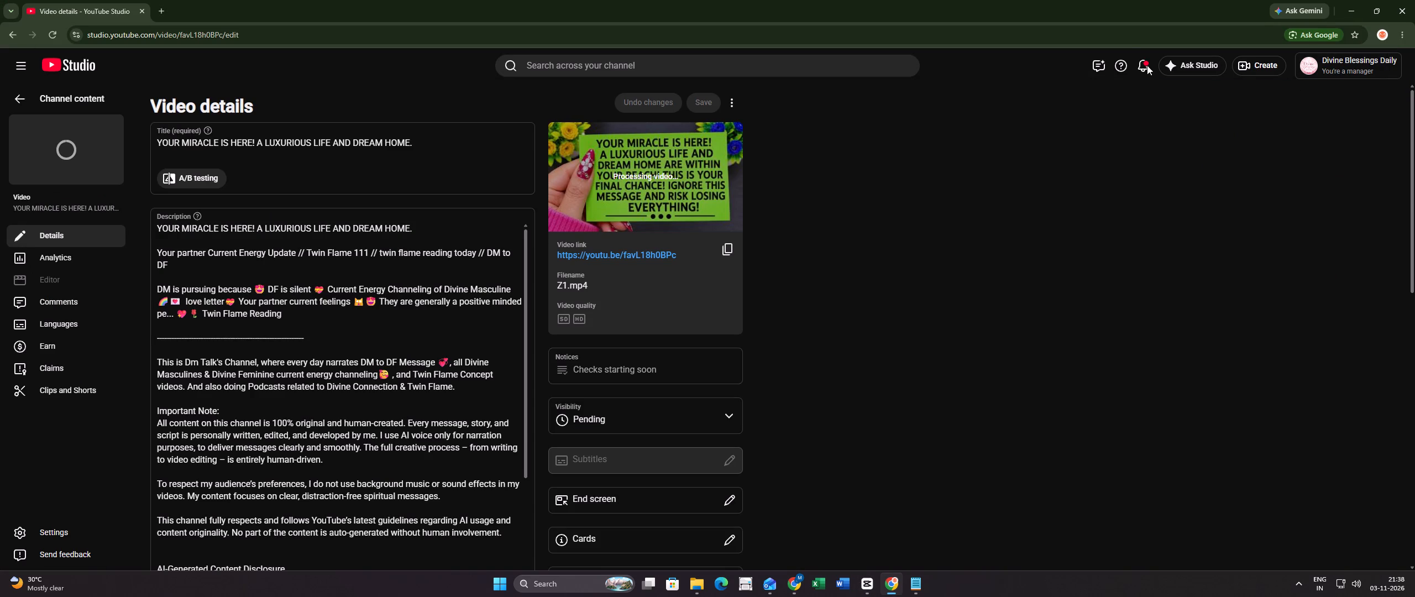
Open the channel notifications and look through the collaboration notices.
click(1147, 65)
click(1138, 68)
scroll(1097, 266, down, 5)
scroll(1097, 266, up, 4)
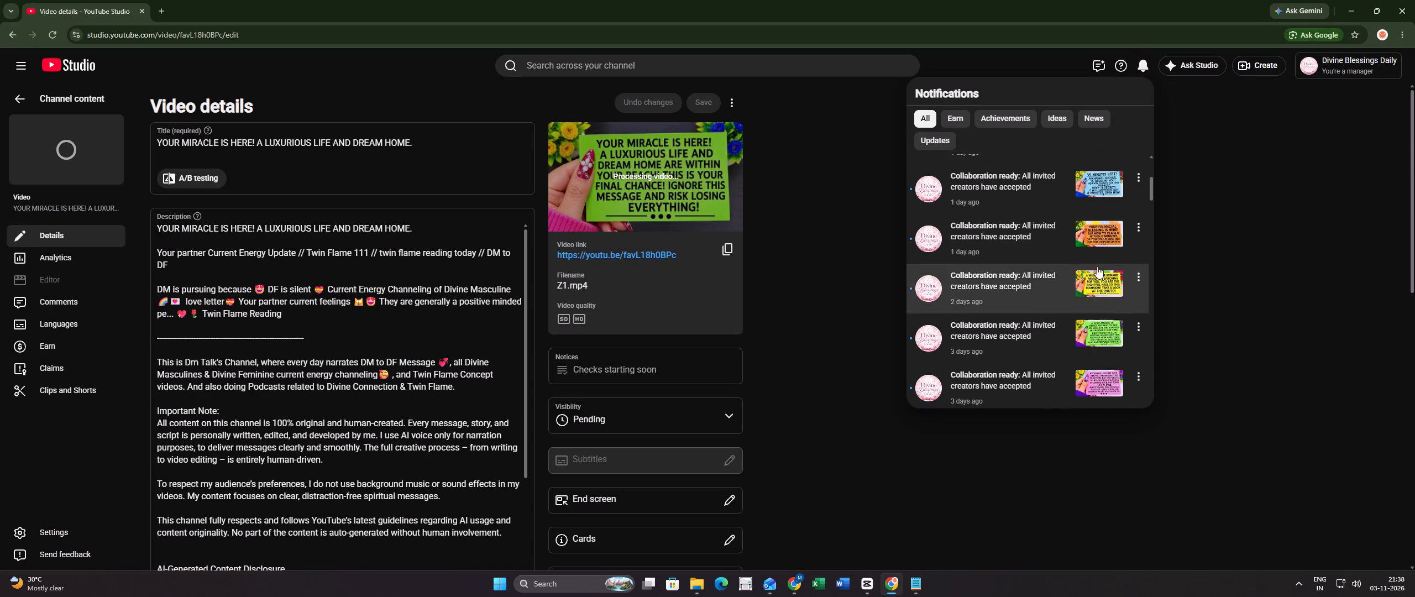
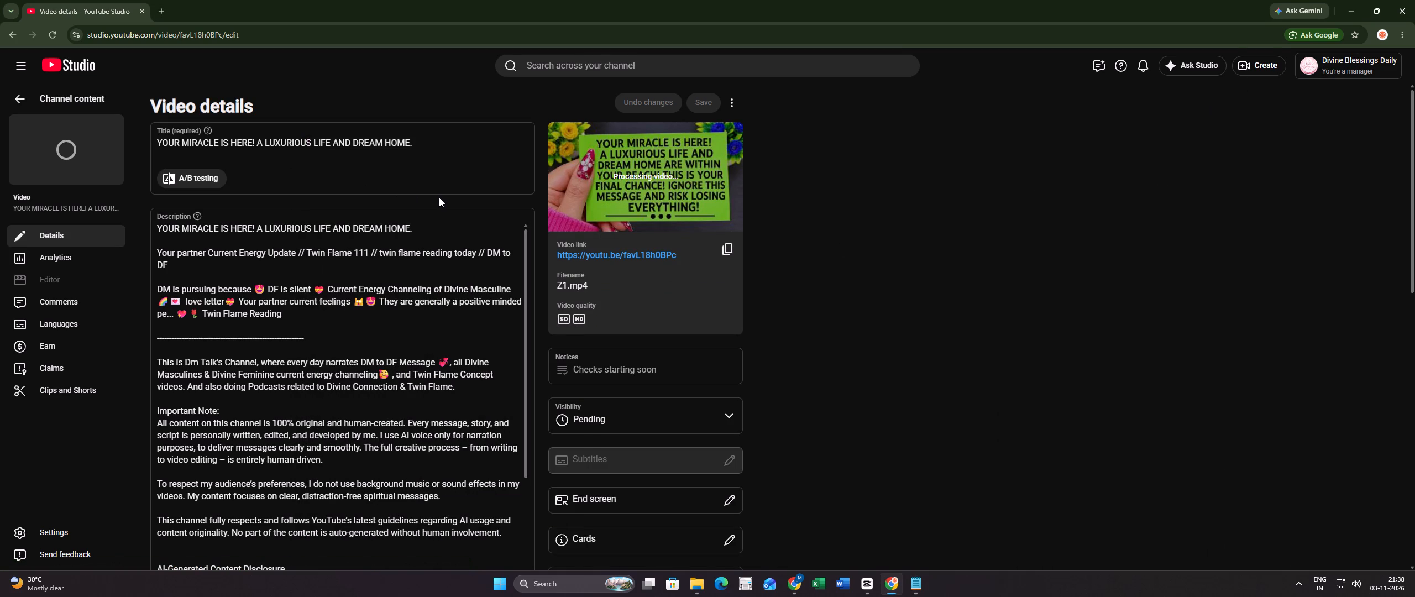
Return to the channel content list and check the visibility status of the "YOUR MIRACLE IS HERE!" video.
click(25, 103)
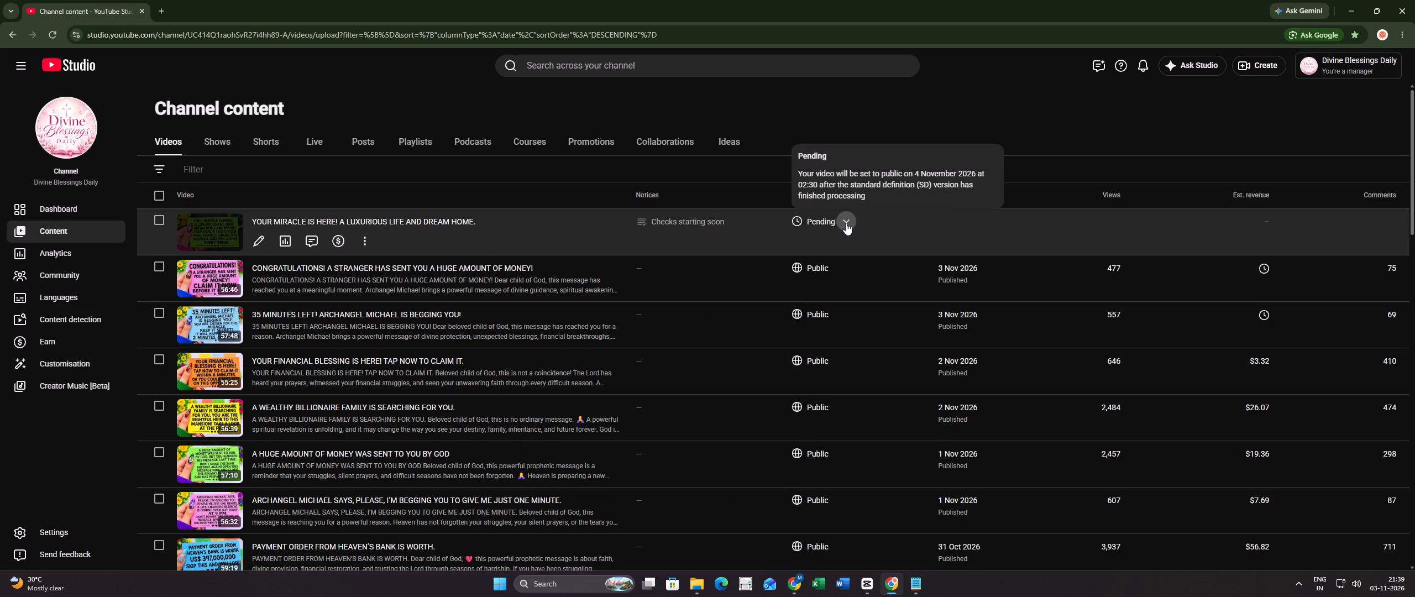
Minimize the browser and switch briefly to CapCut to check on the project export.
click(1347, 7)
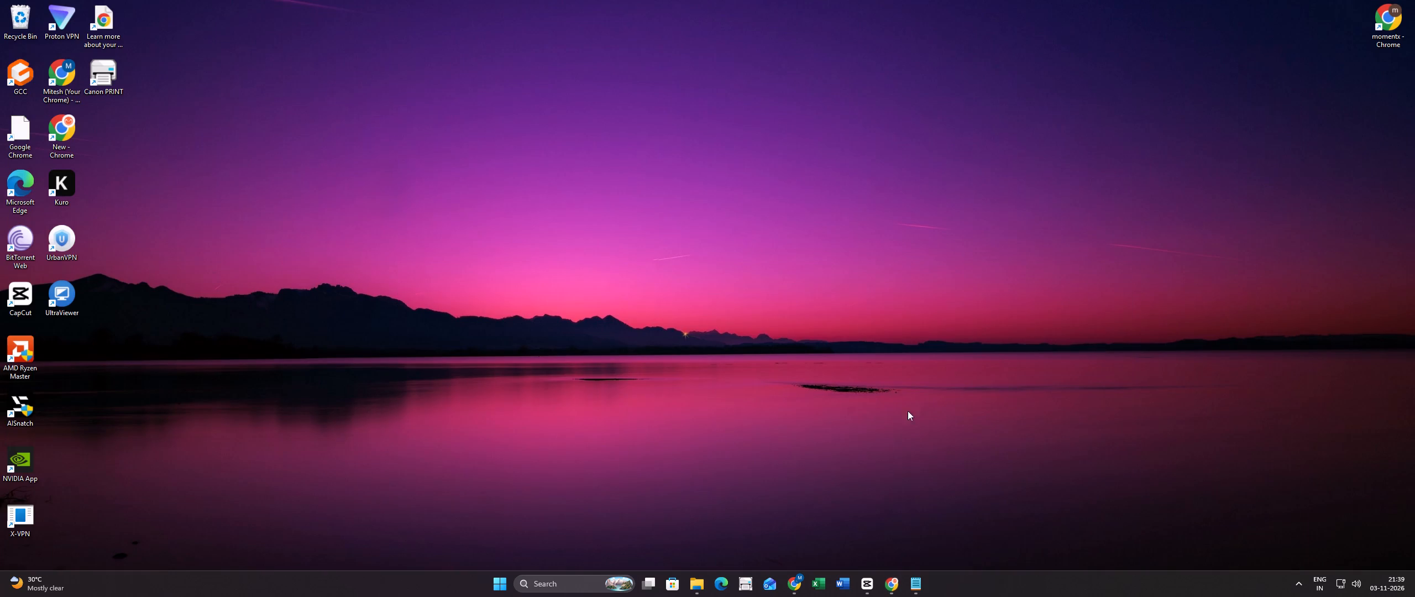
click(865, 584)
click(865, 584)
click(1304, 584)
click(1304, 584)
Open Windows Settings and look through the Home, System and Personalization pages.
click(502, 586)
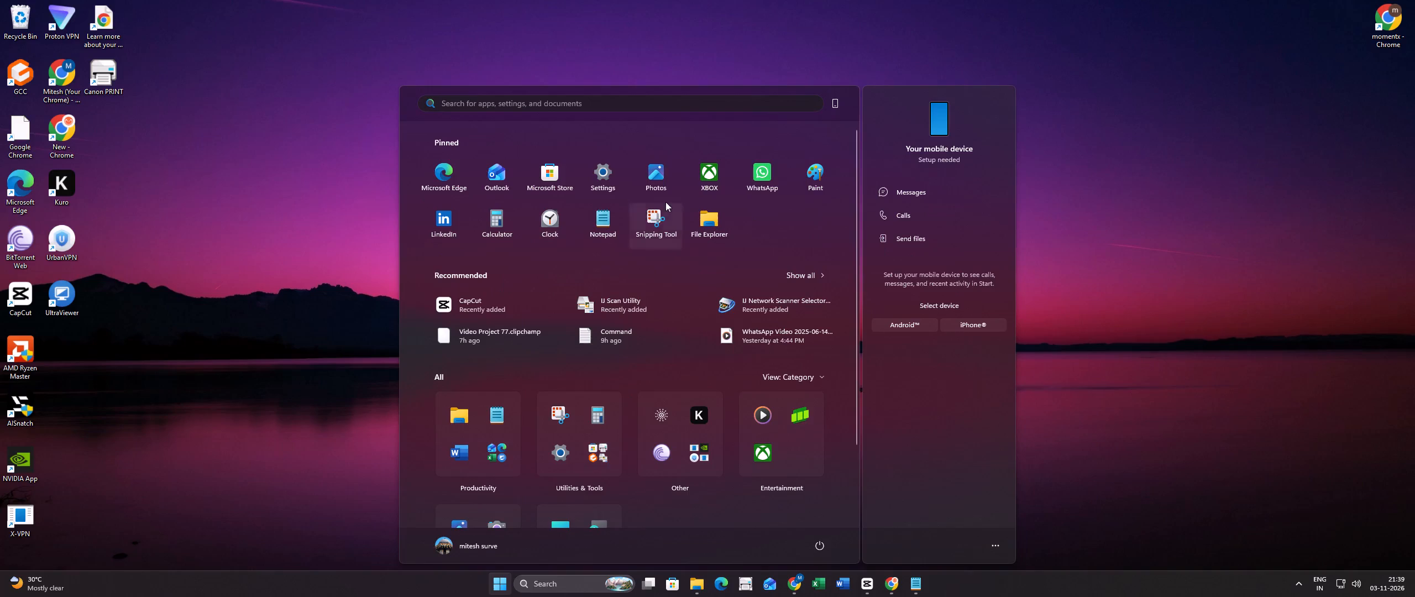
click(607, 170)
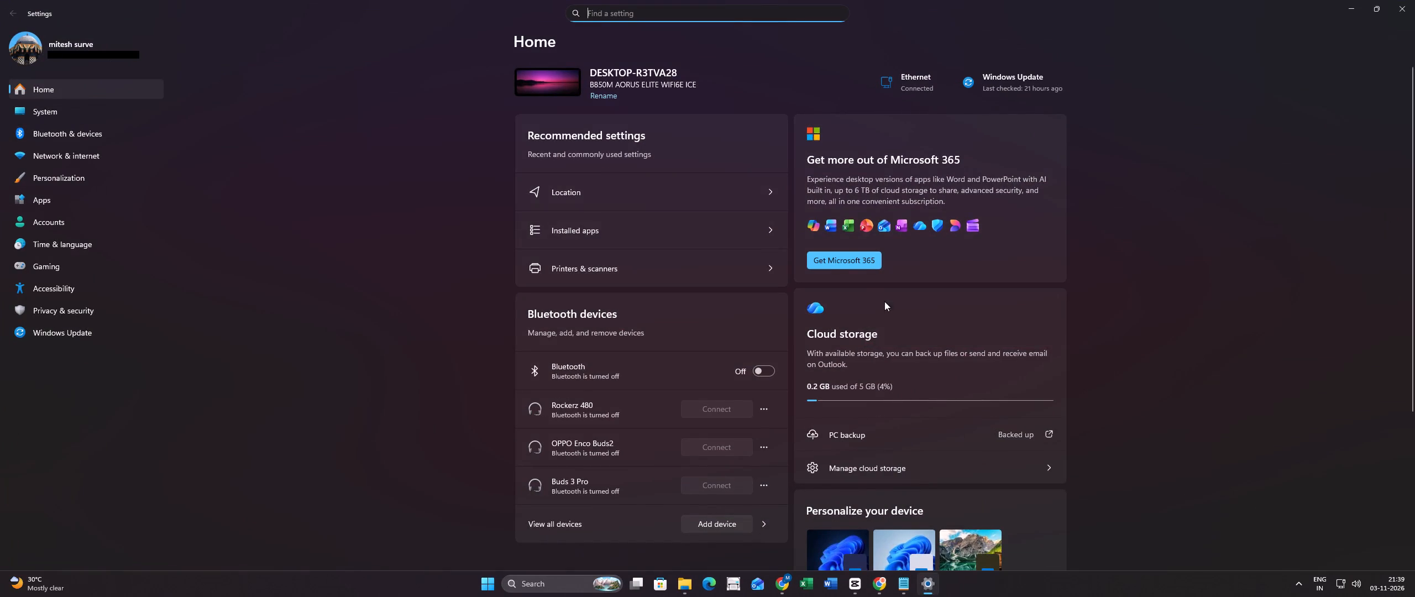
scroll(919, 401, down, 3)
scroll(920, 407, up, 3)
click(56, 109)
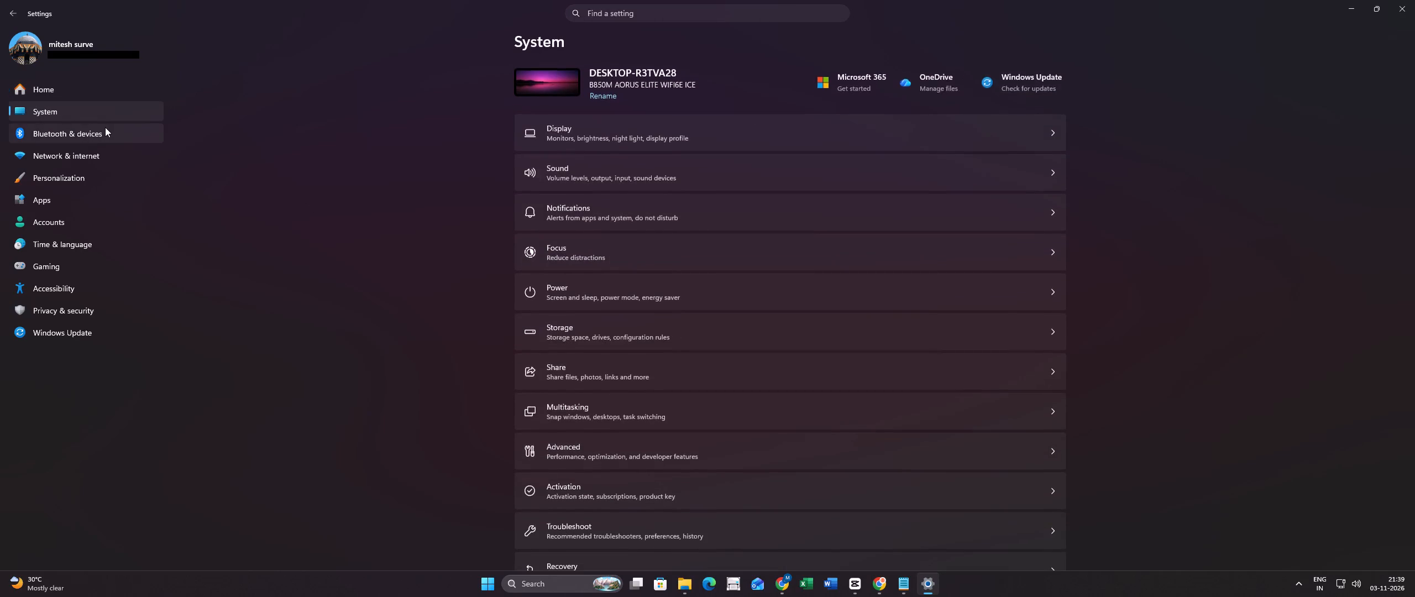
scroll(699, 229, down, 1)
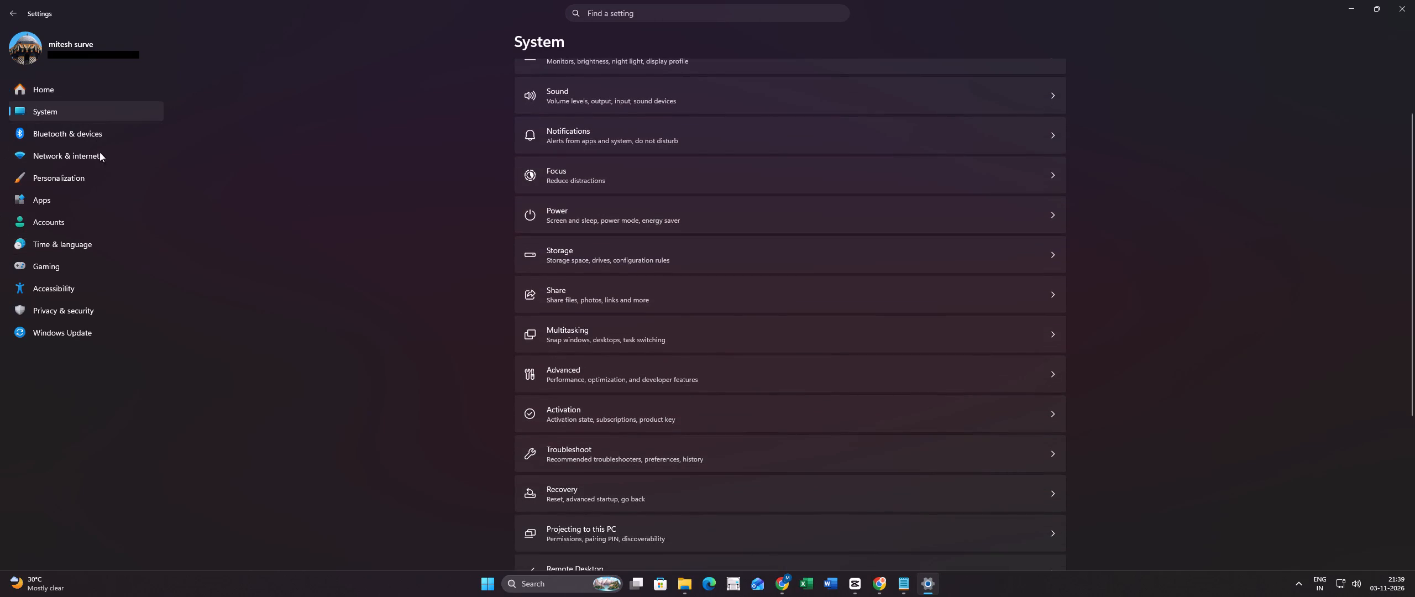
click(102, 182)
scroll(763, 378, down, 2)
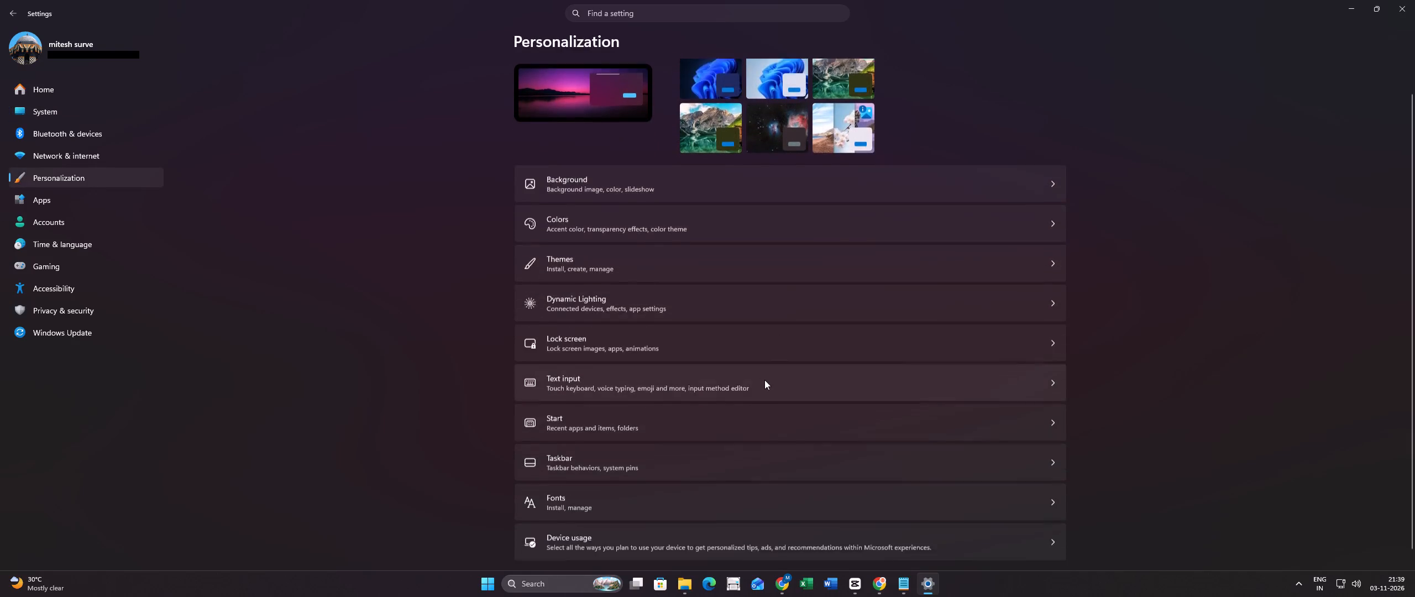
scroll(764, 380, down, 2)
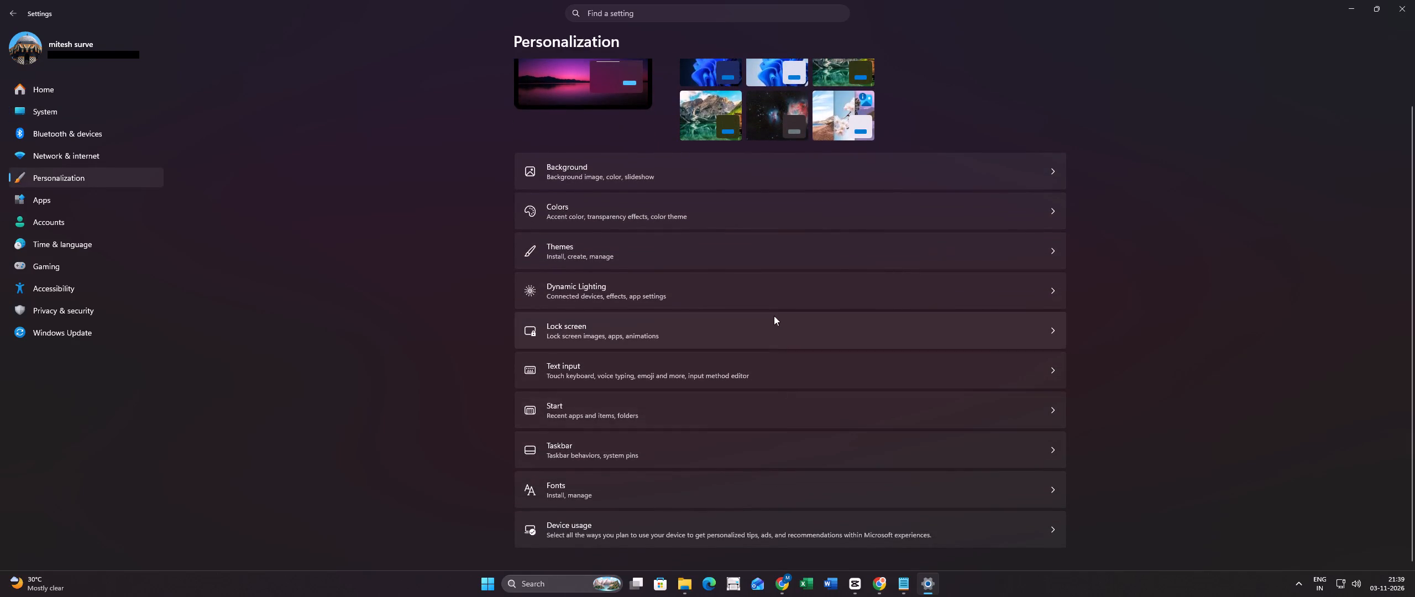
Look through the Apps, Accounts, Accessibility, Privacy & security and Time & language settings, ending on Personalization.
click(69, 191)
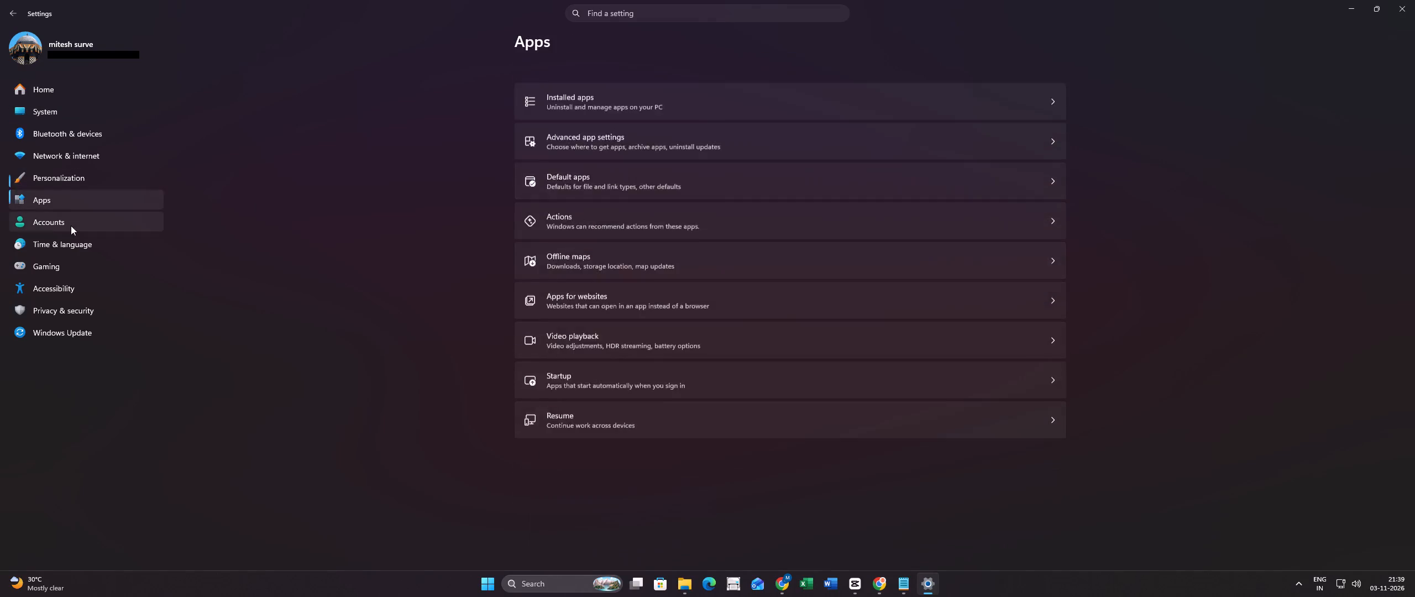
click(71, 226)
click(103, 293)
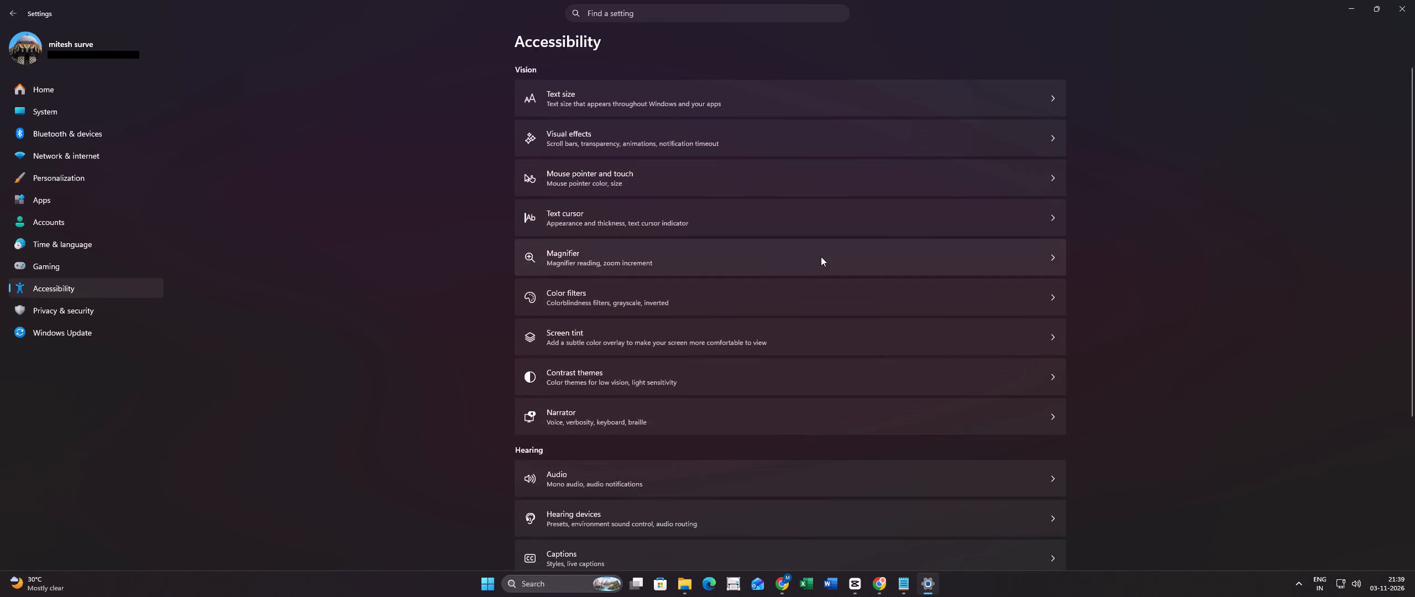
scroll(821, 256, down, 5)
scroll(818, 339, down, 4)
scroll(790, 324, up, 6)
click(80, 312)
click(95, 253)
click(111, 200)
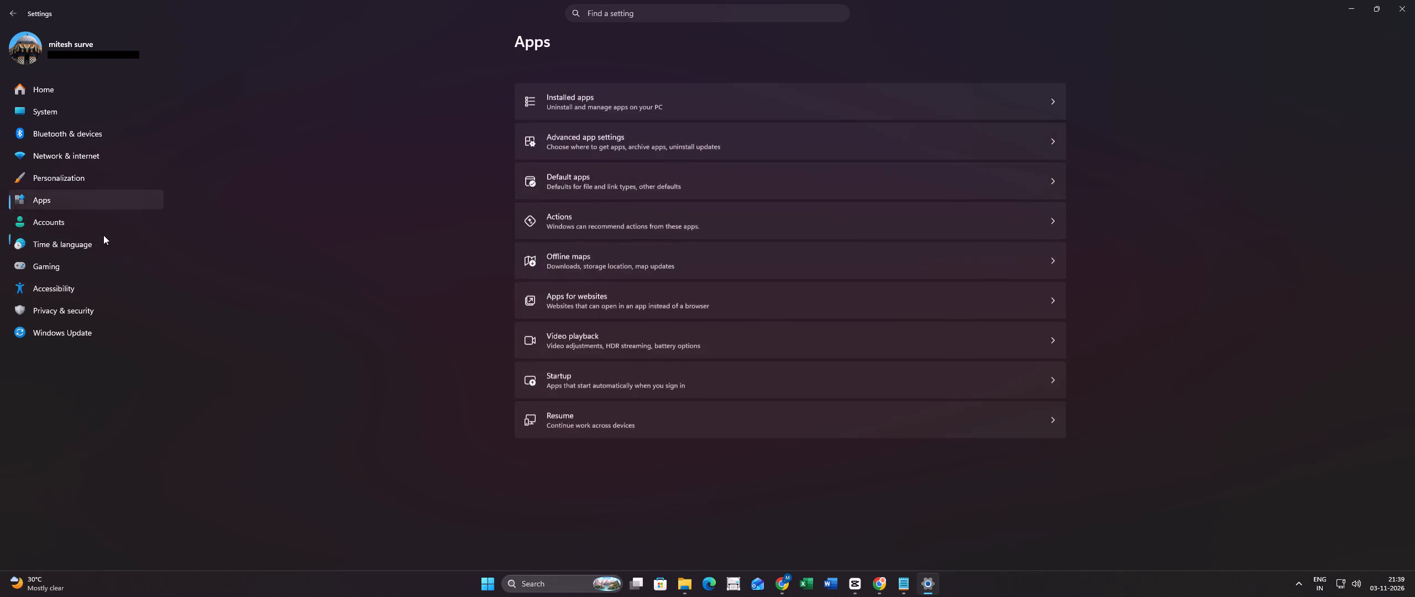
click(103, 236)
click(107, 227)
click(111, 189)
click(121, 180)
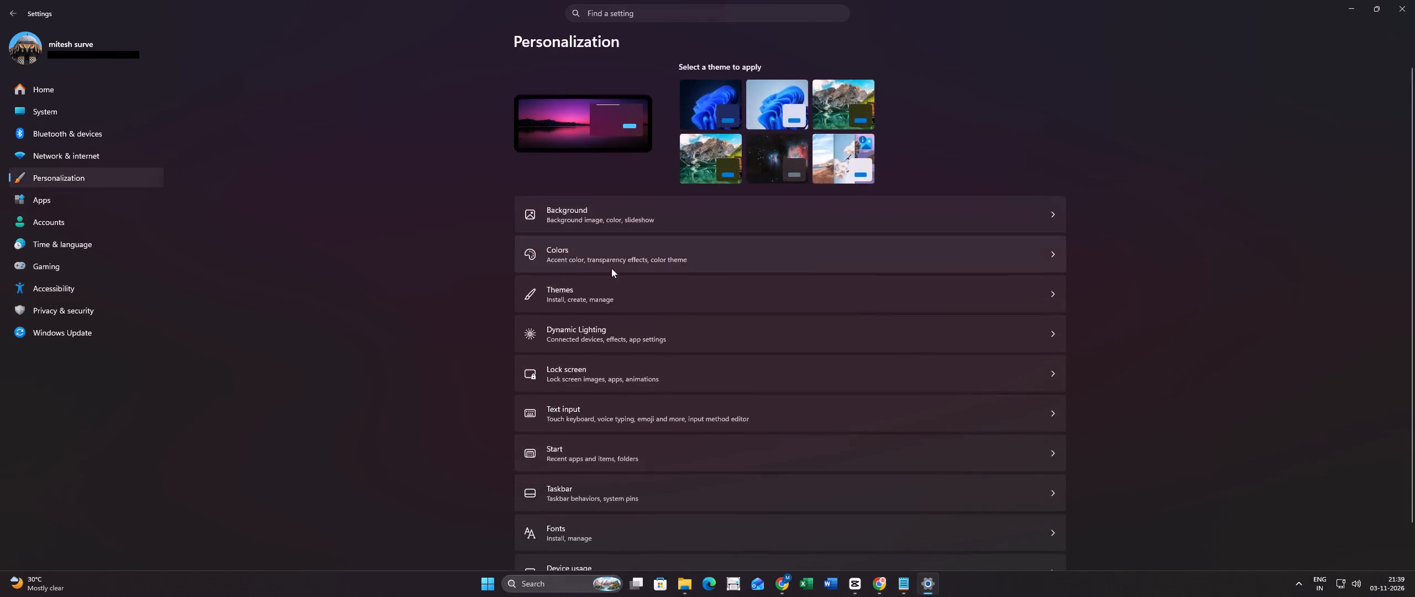
Open the Device usage page under Personalization and examine its usage categories.
scroll(611, 268, down, 4)
scroll(717, 373, up, 1)
scroll(730, 469, down, 4)
click(694, 533)
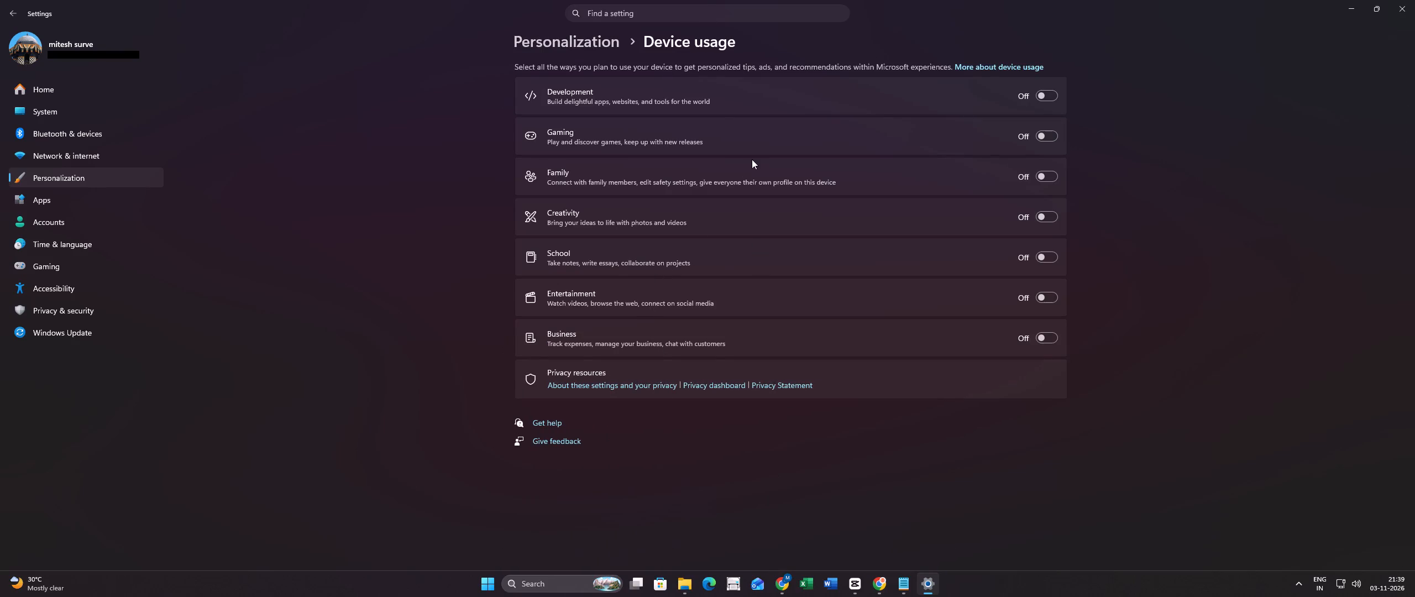
click(631, 140)
Examine the Advanced app settings under Apps and return to the Apps page.
click(71, 223)
click(81, 190)
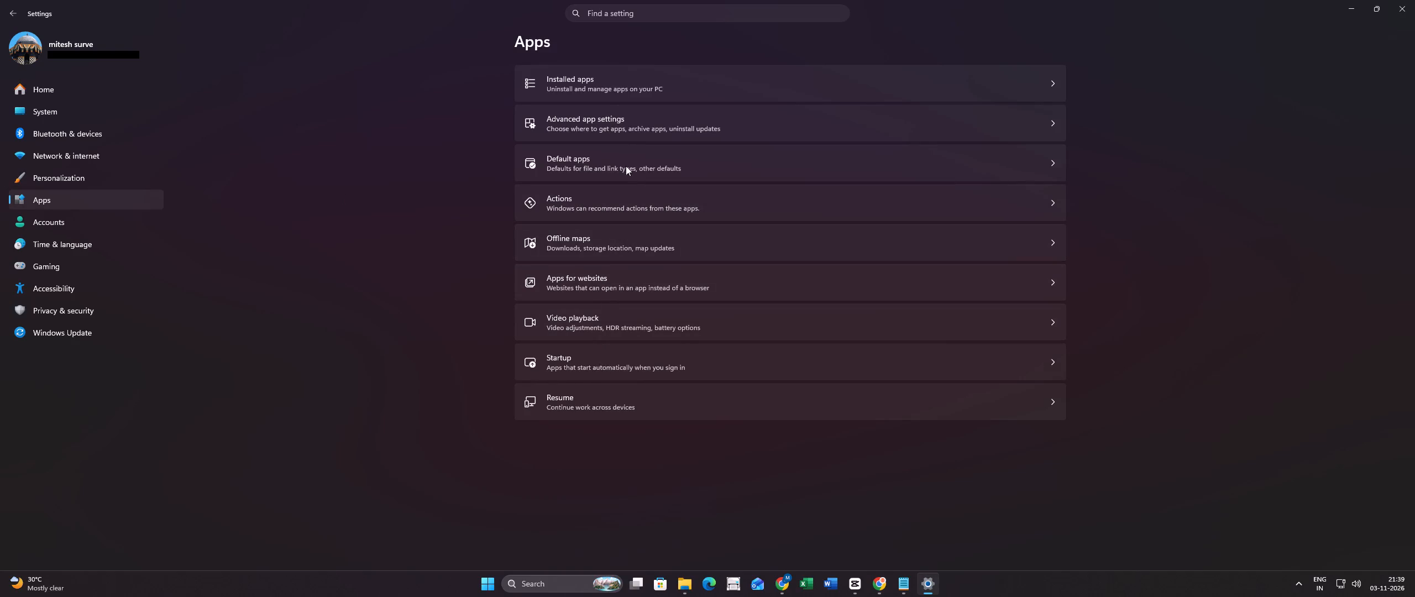
click(629, 130)
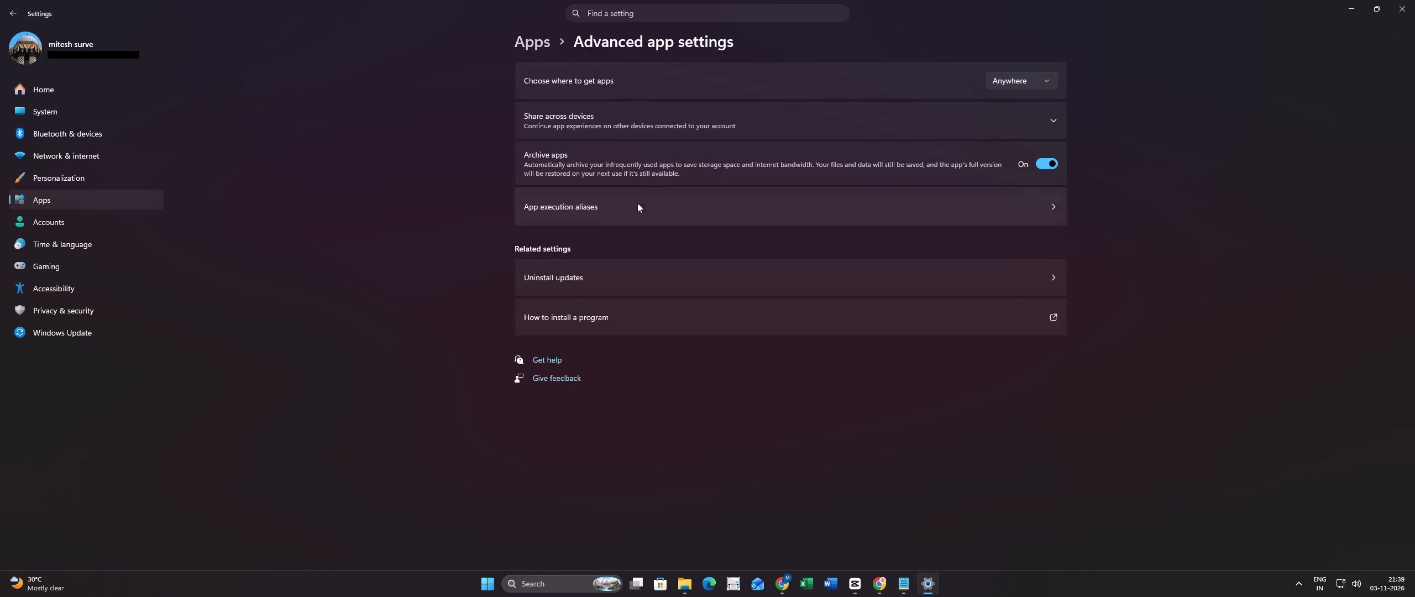
click(9, 6)
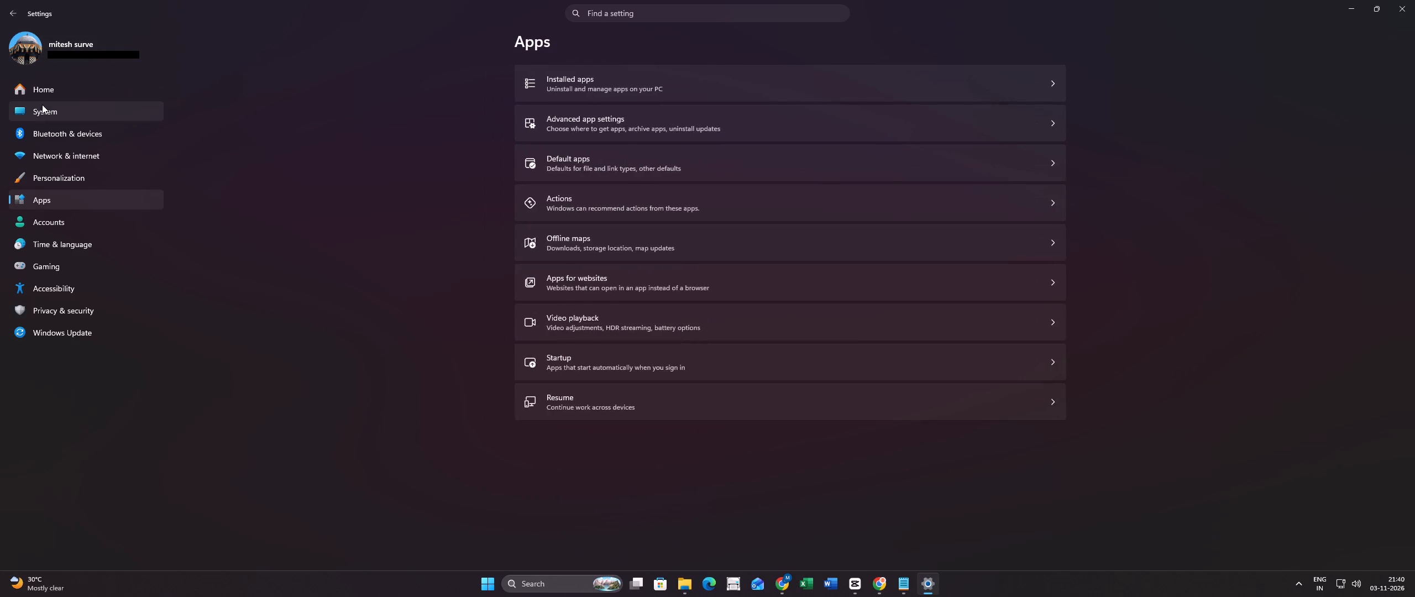
Look through the System settings and examine the options on its Advanced page.
click(42, 104)
scroll(781, 219, down, 4)
scroll(820, 366, down, 5)
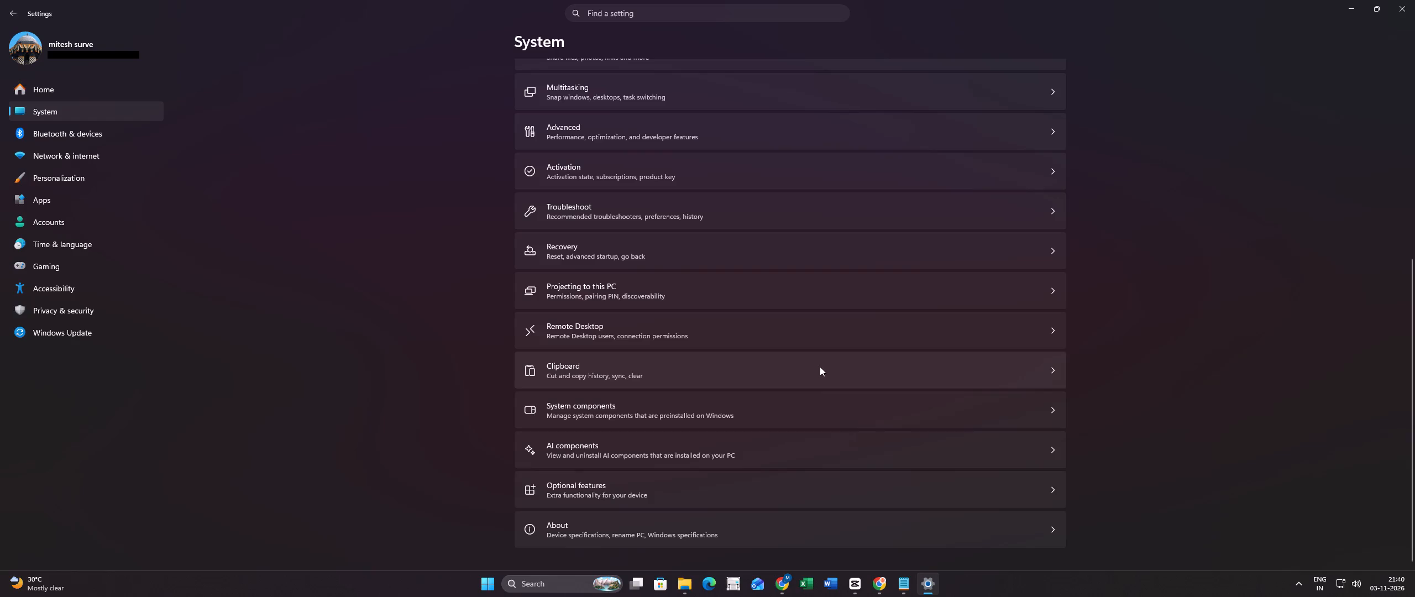
scroll(643, 366, up, 1)
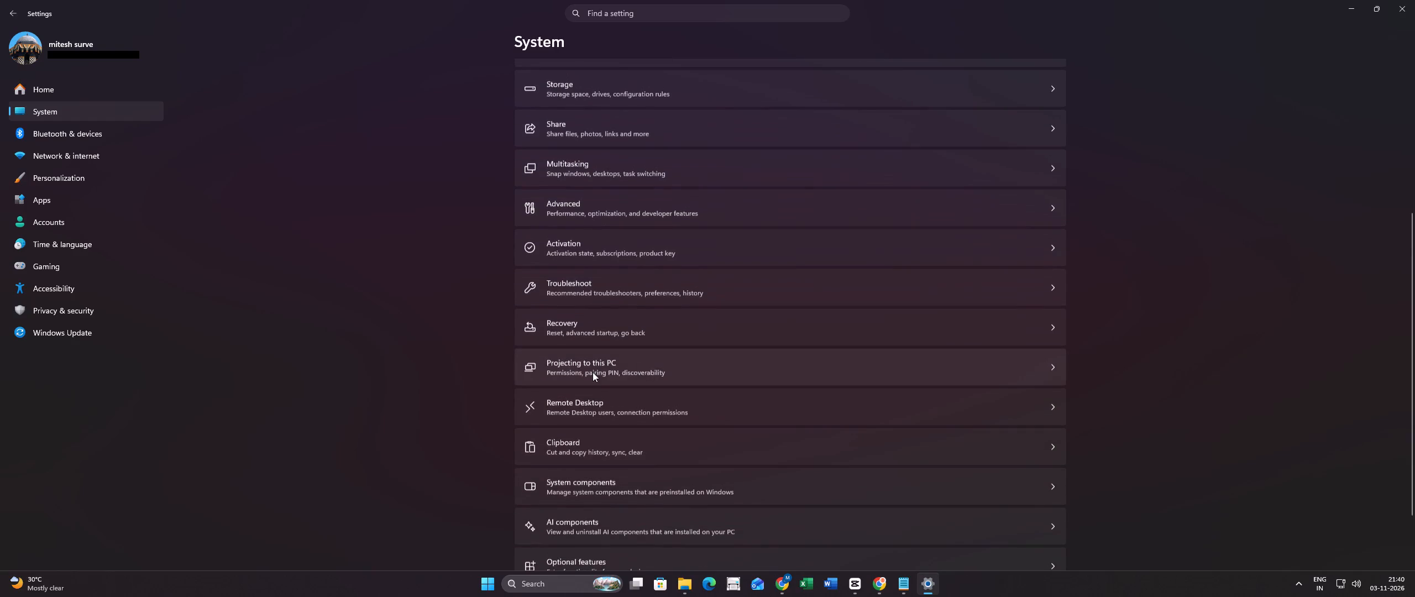
scroll(633, 358, up, 1)
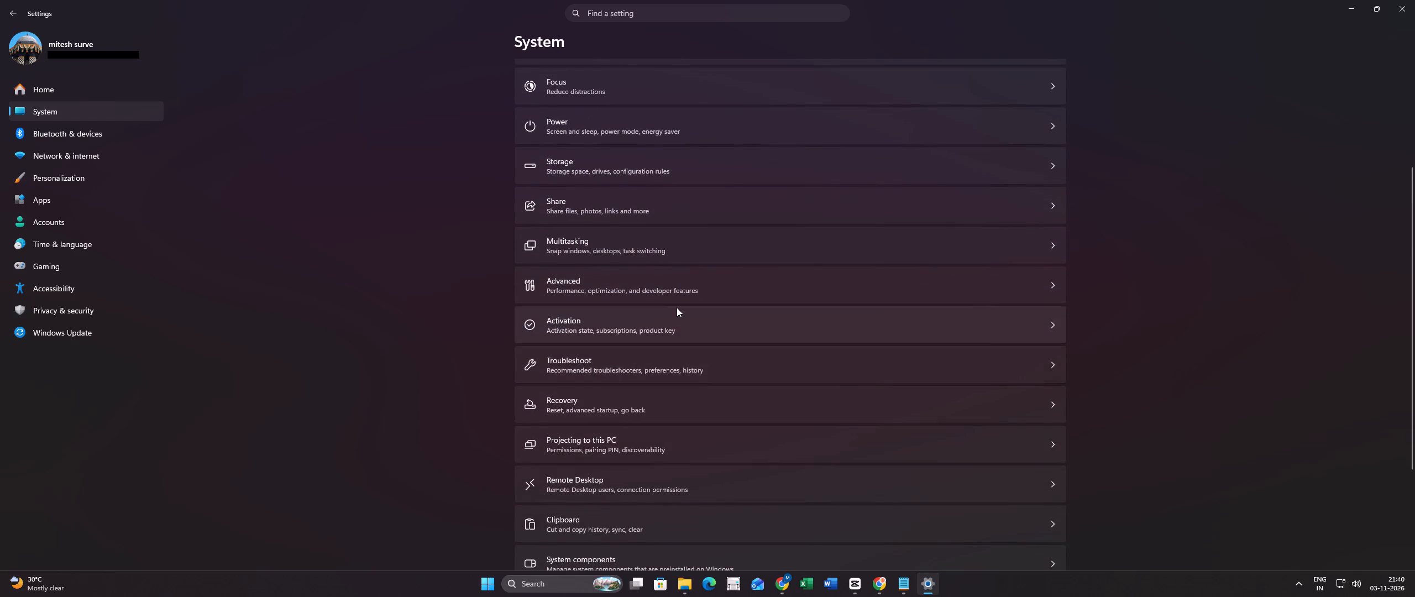
scroll(688, 289, up, 1)
click(674, 358)
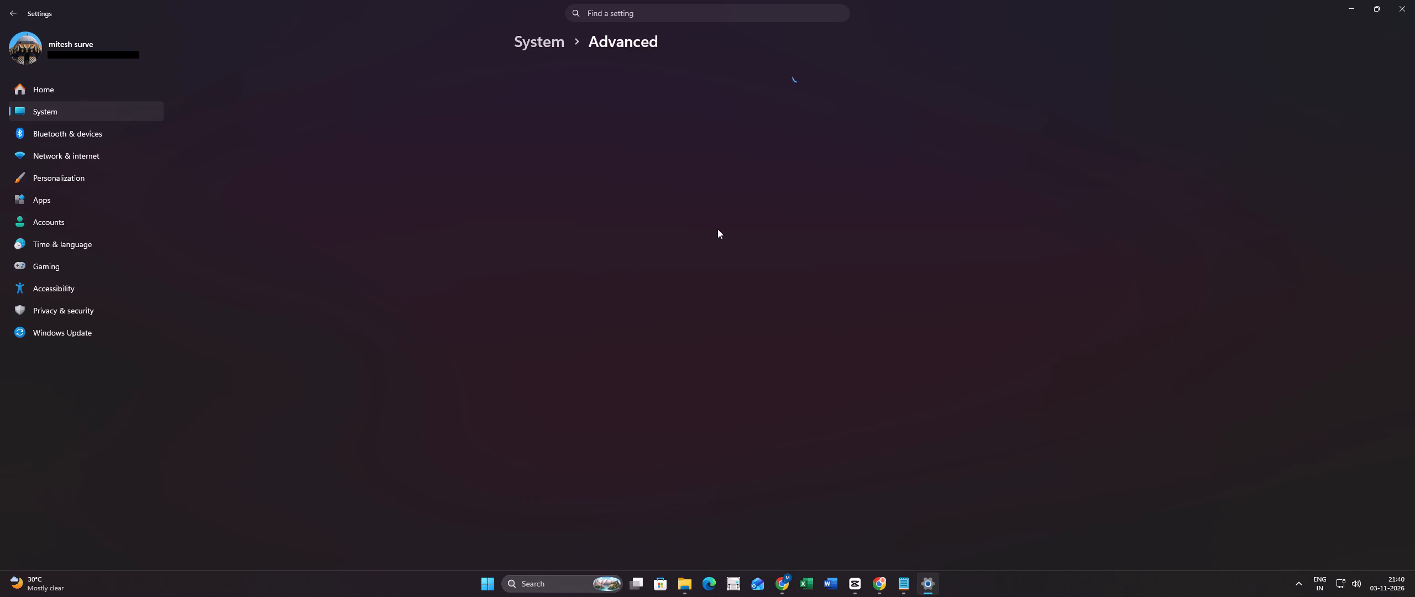
scroll(718, 368, down, 2)
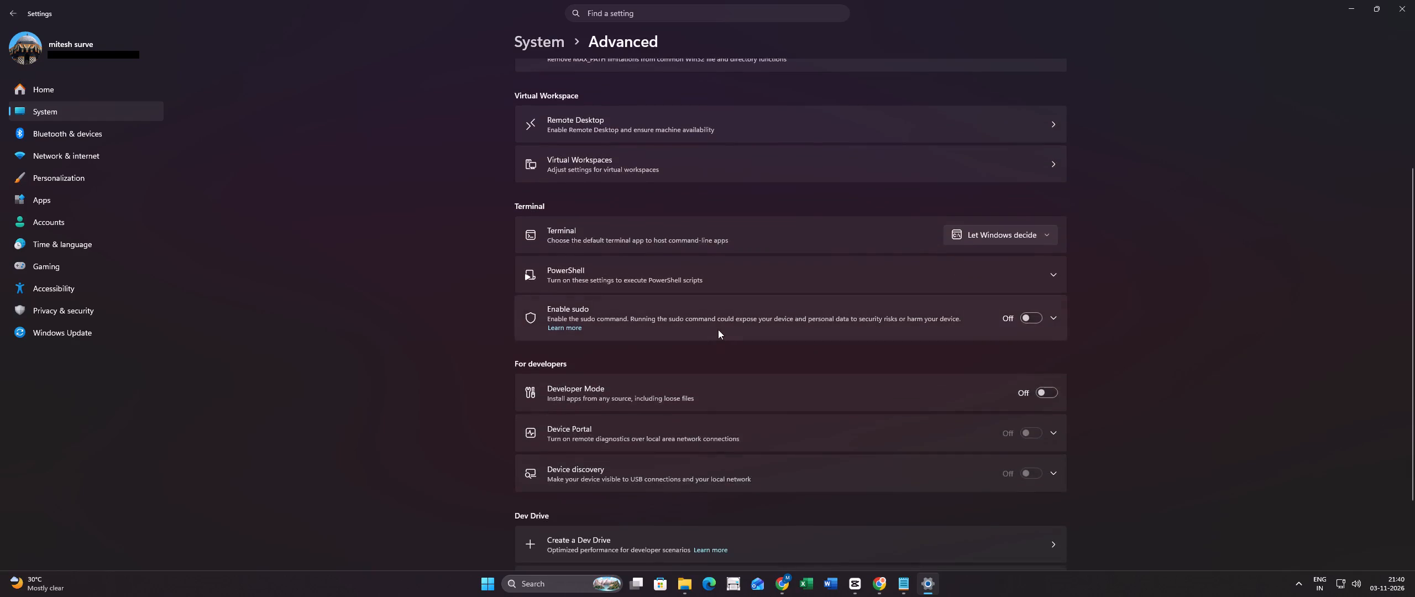
scroll(719, 325, down, 2)
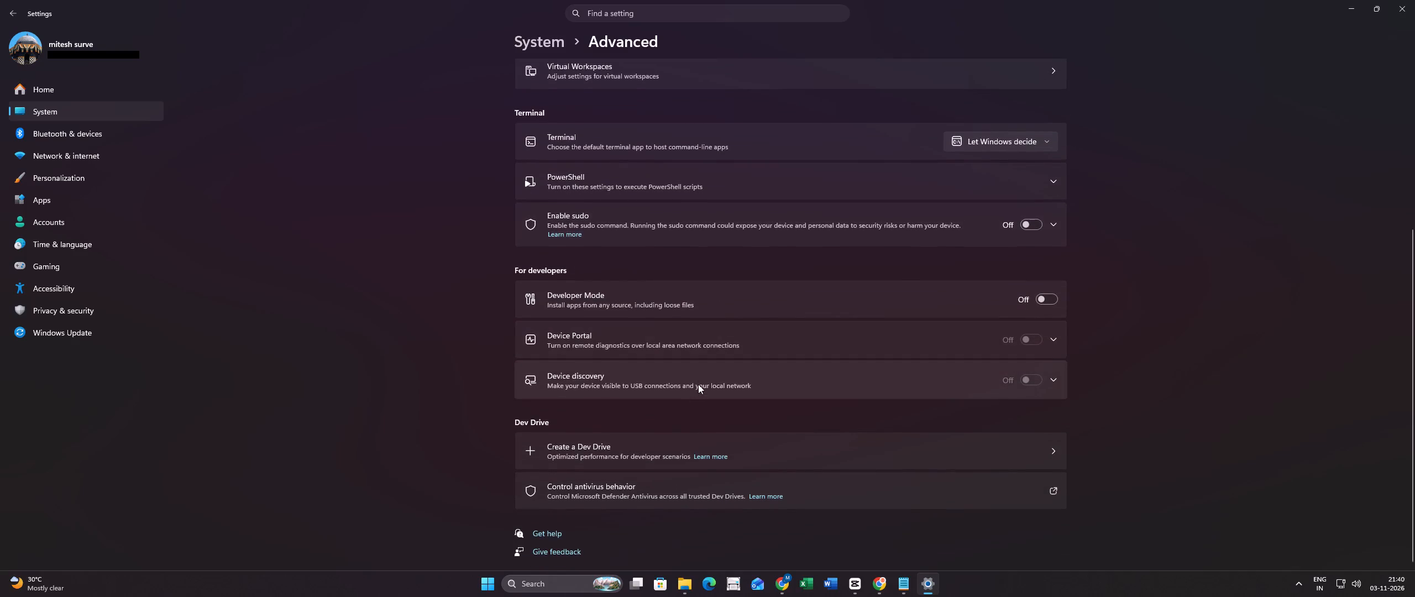
scroll(698, 384, up, 2)
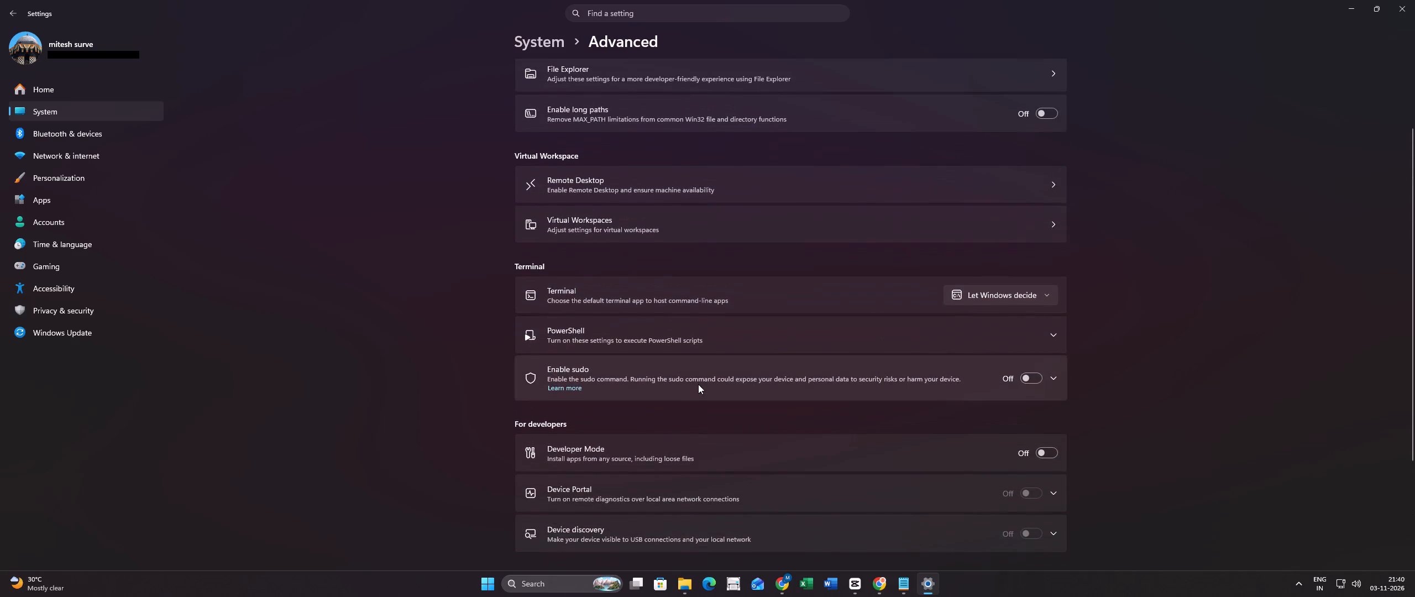
scroll(698, 382, up, 2)
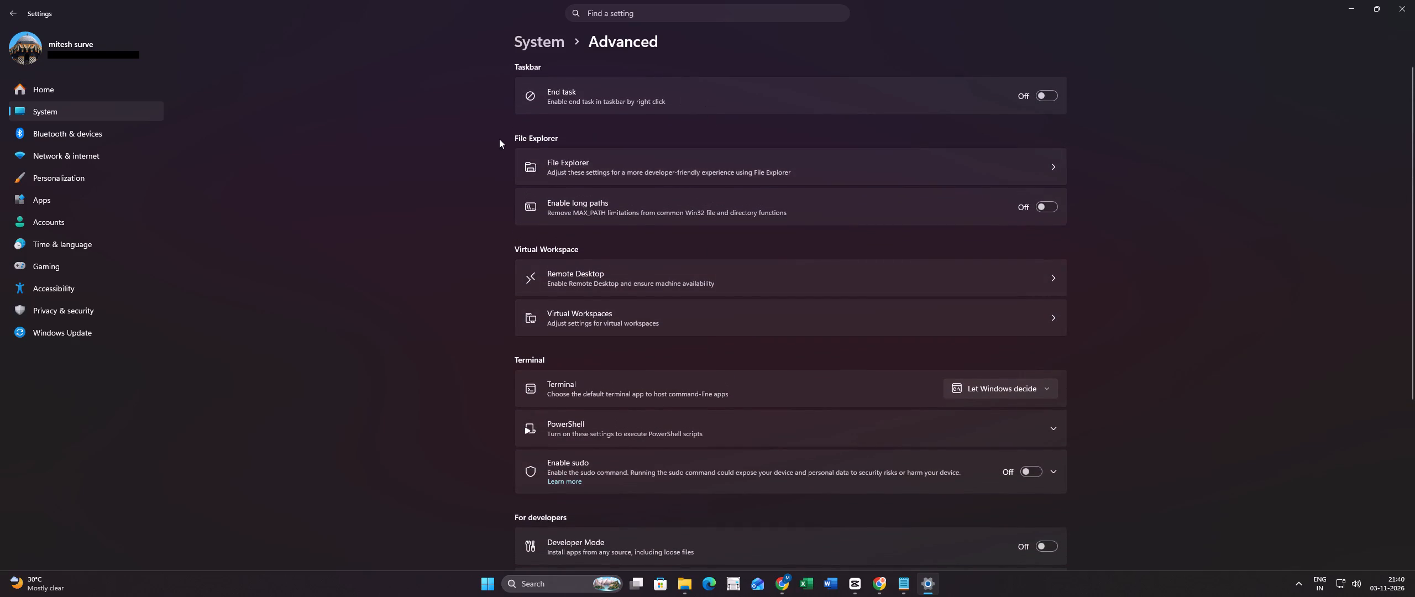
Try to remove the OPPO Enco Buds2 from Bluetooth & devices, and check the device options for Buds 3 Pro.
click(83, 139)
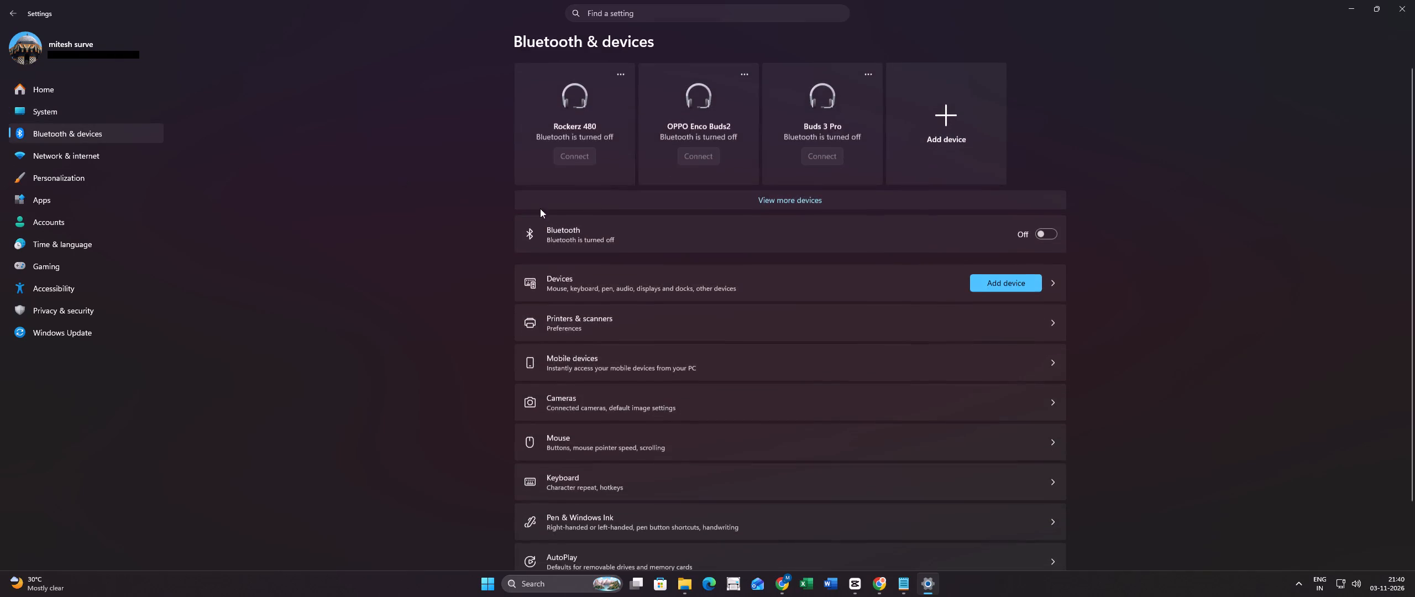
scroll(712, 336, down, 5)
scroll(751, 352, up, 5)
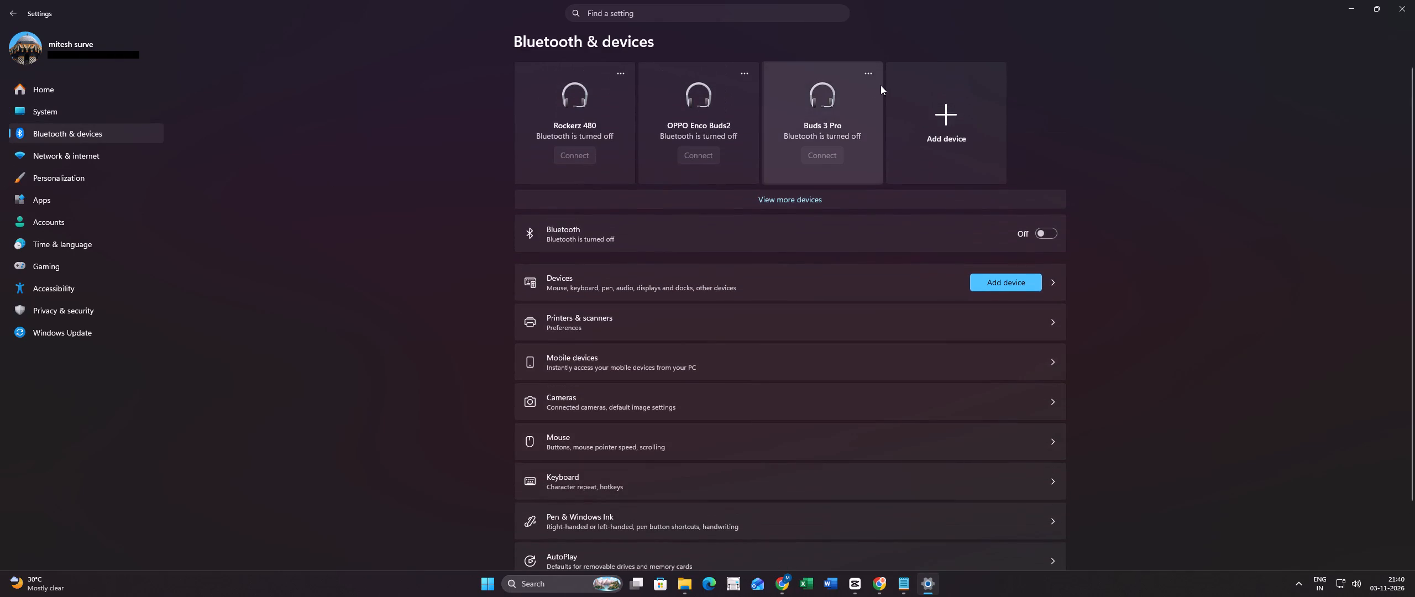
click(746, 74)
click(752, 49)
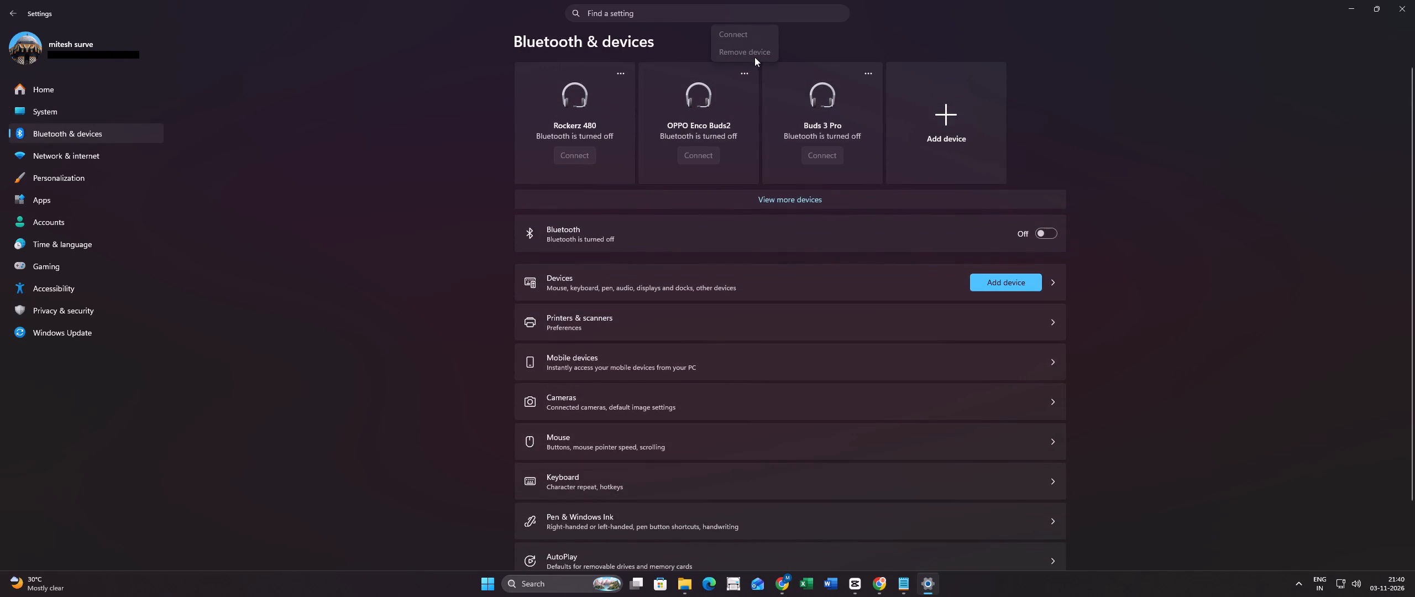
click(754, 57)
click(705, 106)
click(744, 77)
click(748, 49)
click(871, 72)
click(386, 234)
Look through the options on the Bluetooth & devices page and the full System settings list.
scroll(412, 348, down, 3)
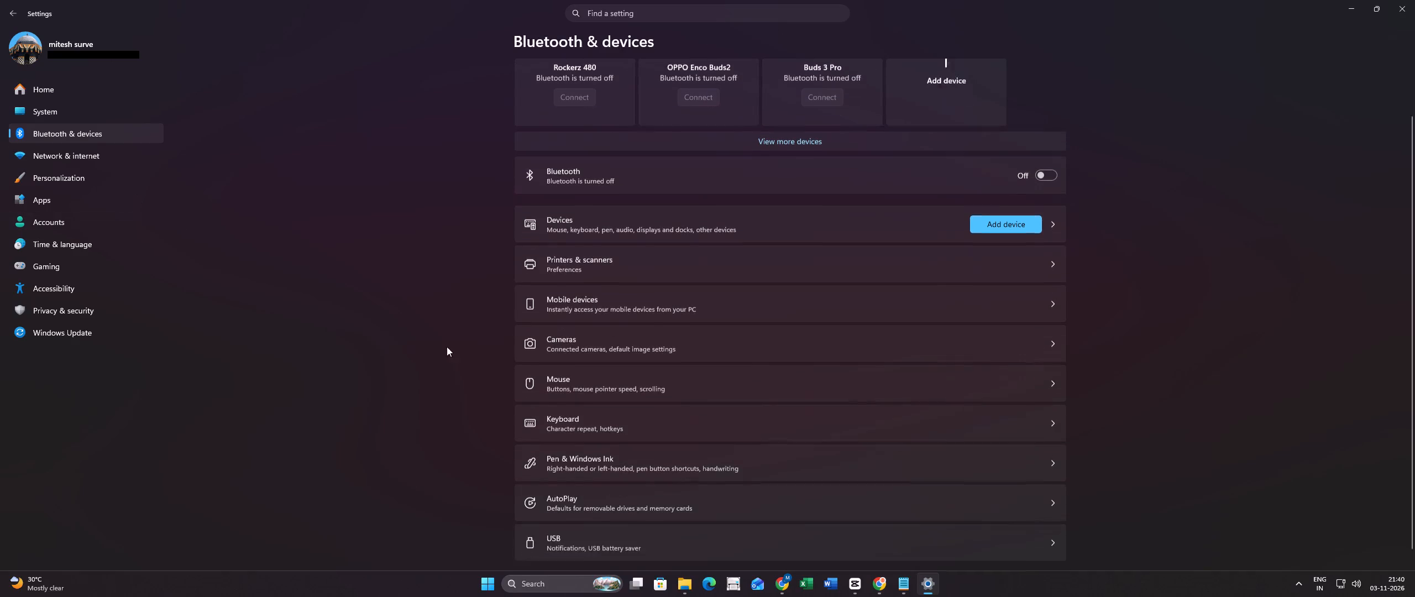
scroll(447, 347, down, 2)
scroll(390, 338, up, 2)
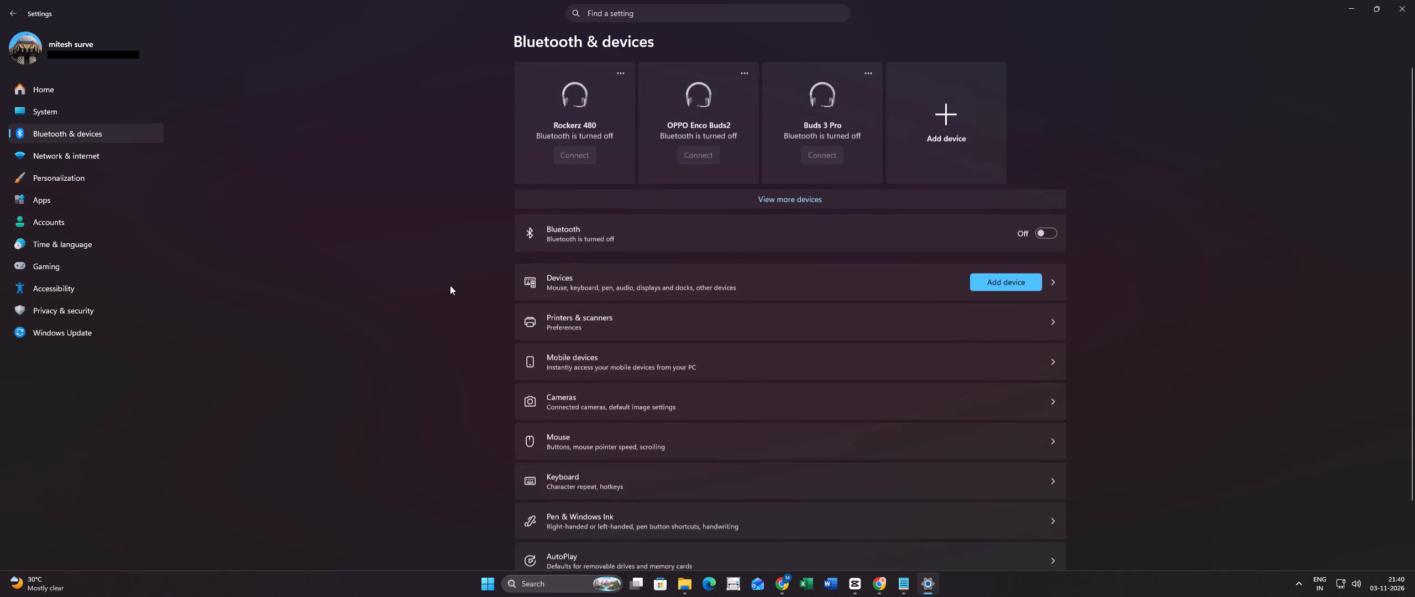
click(66, 116)
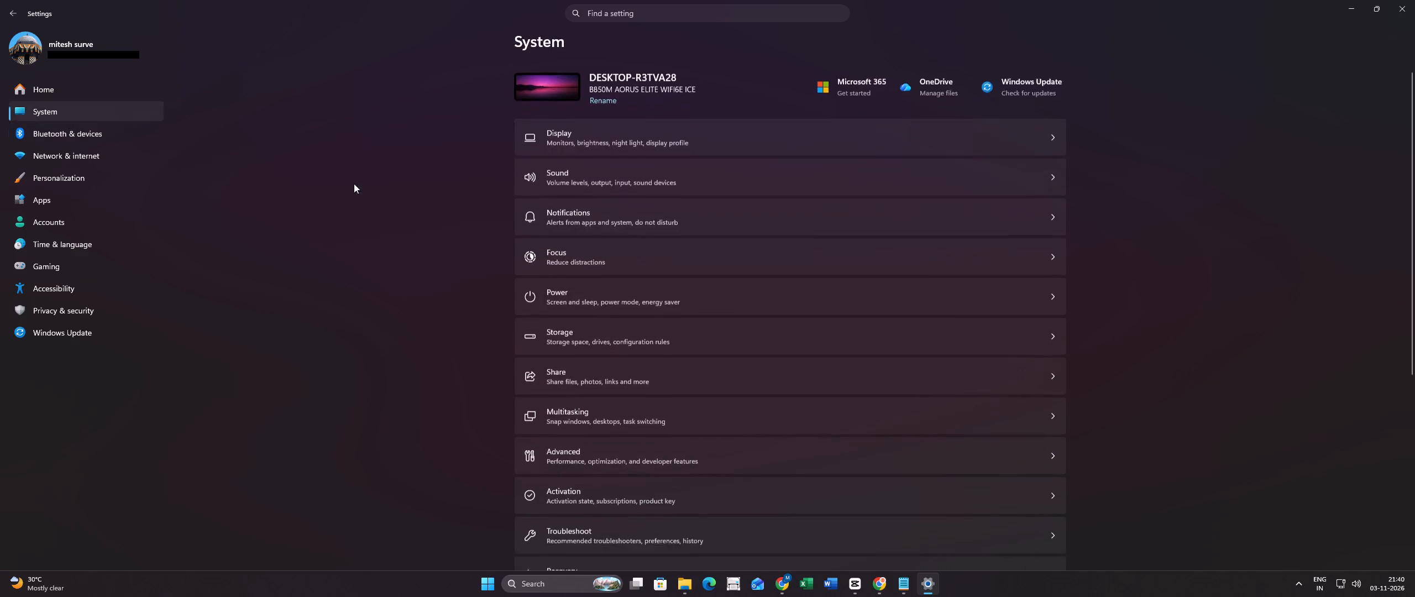
scroll(654, 302, down, 7)
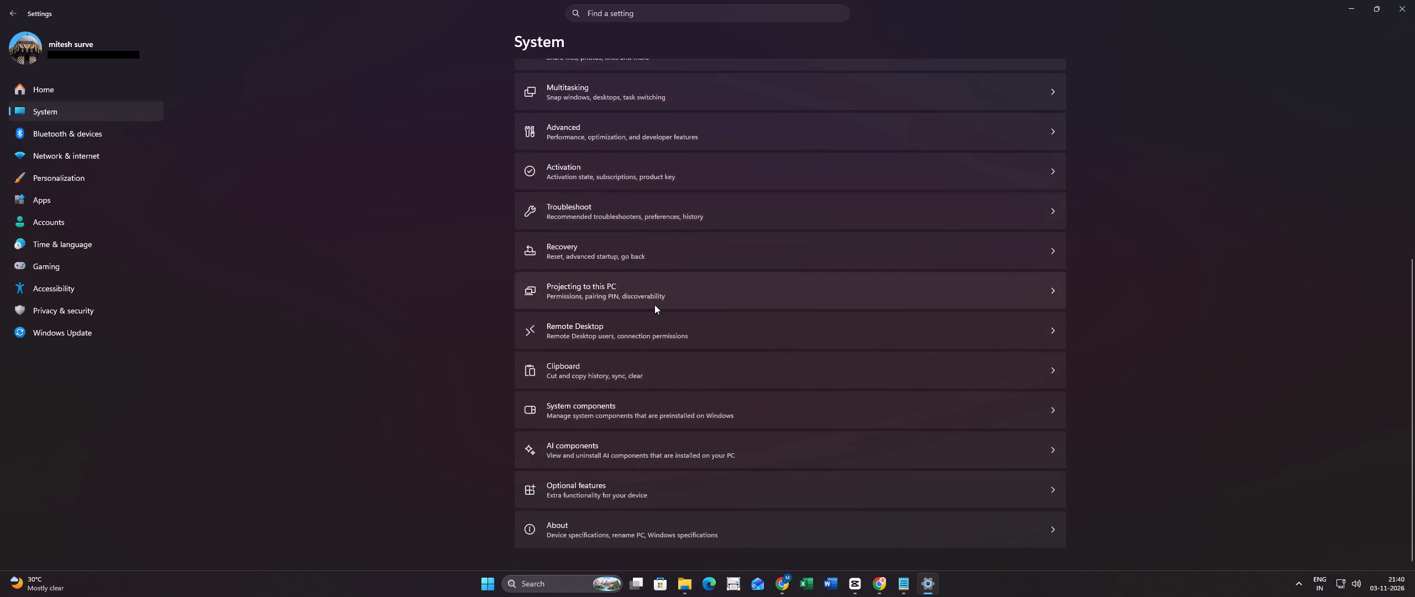
scroll(654, 305, up, 8)
Search the settings for GRAPHIC, open the Graphics settings page and look over its app list.
click(638, 15)
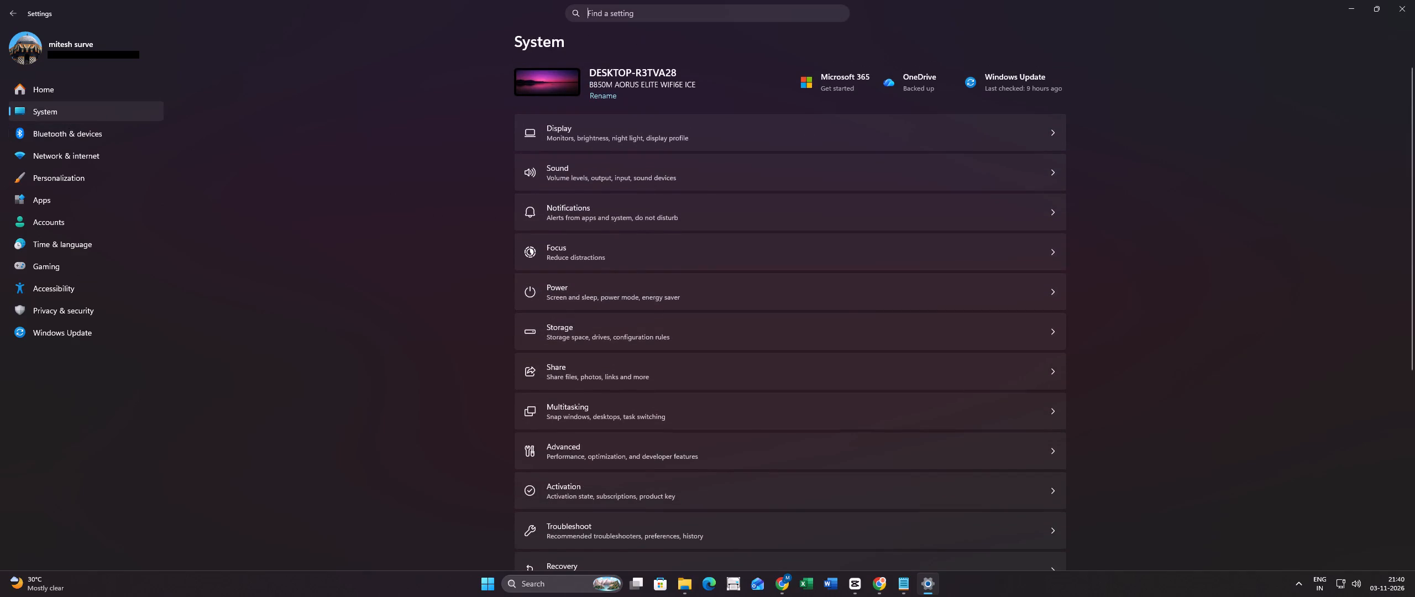
text(GRAPHIC)
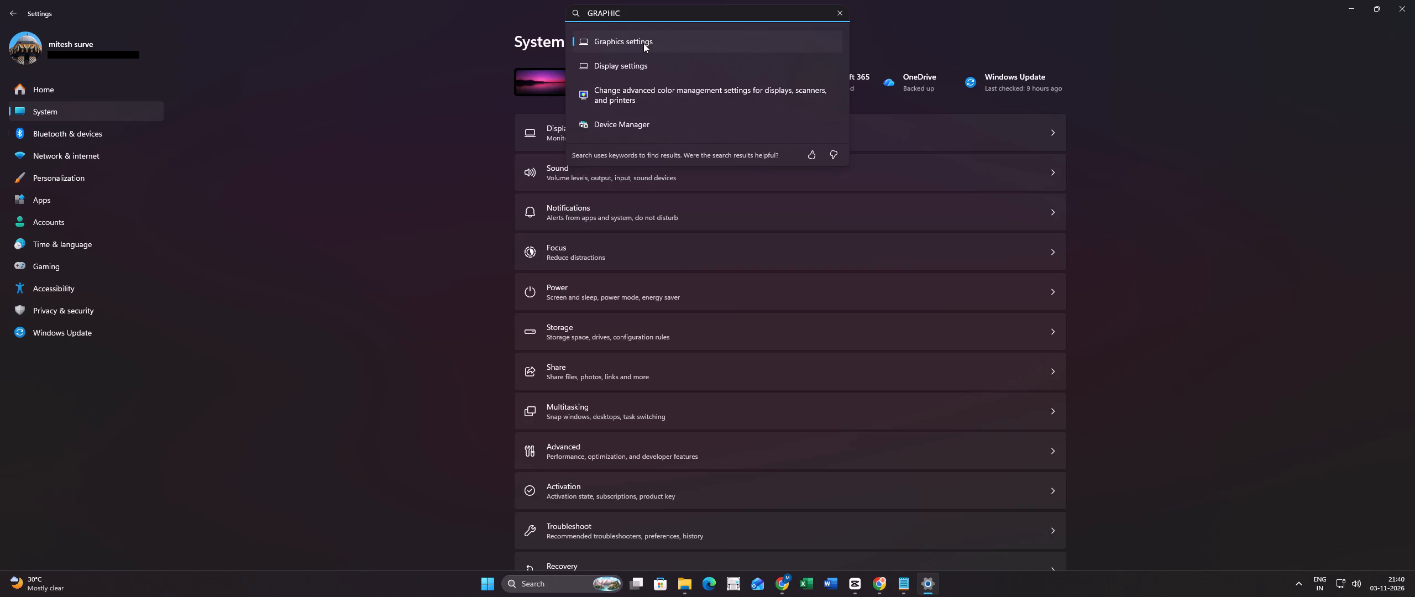
click(643, 43)
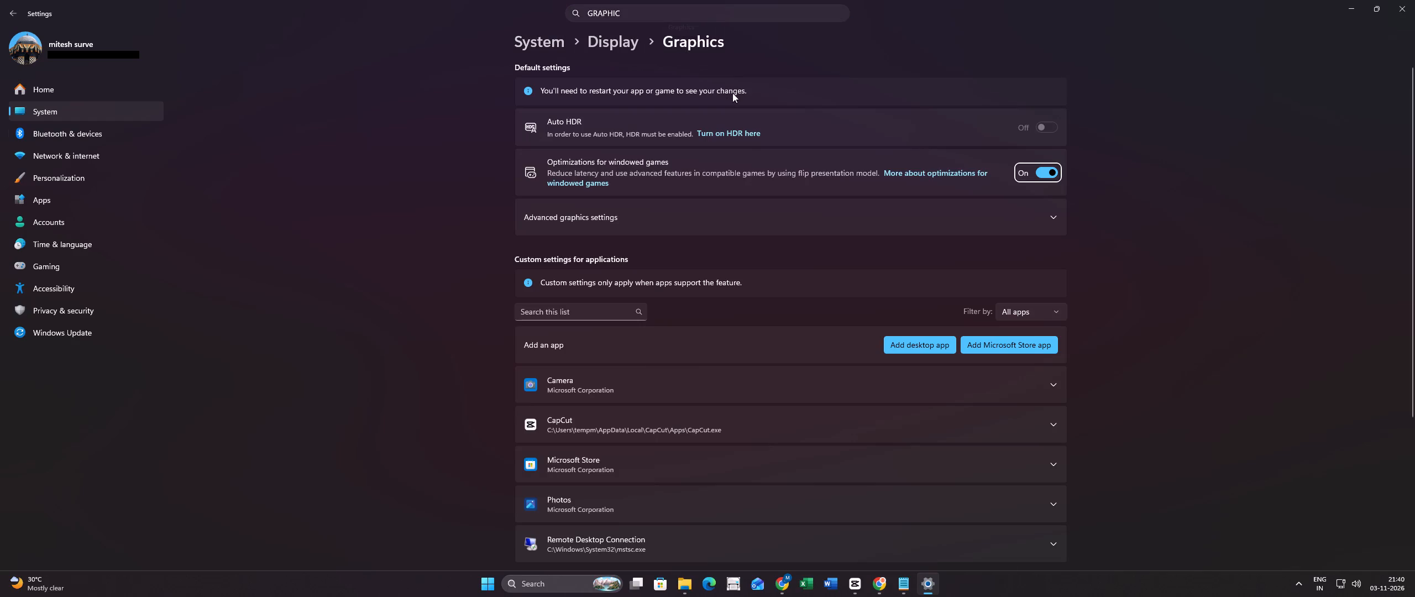
scroll(738, 323, down, 4)
scroll(743, 332, up, 2)
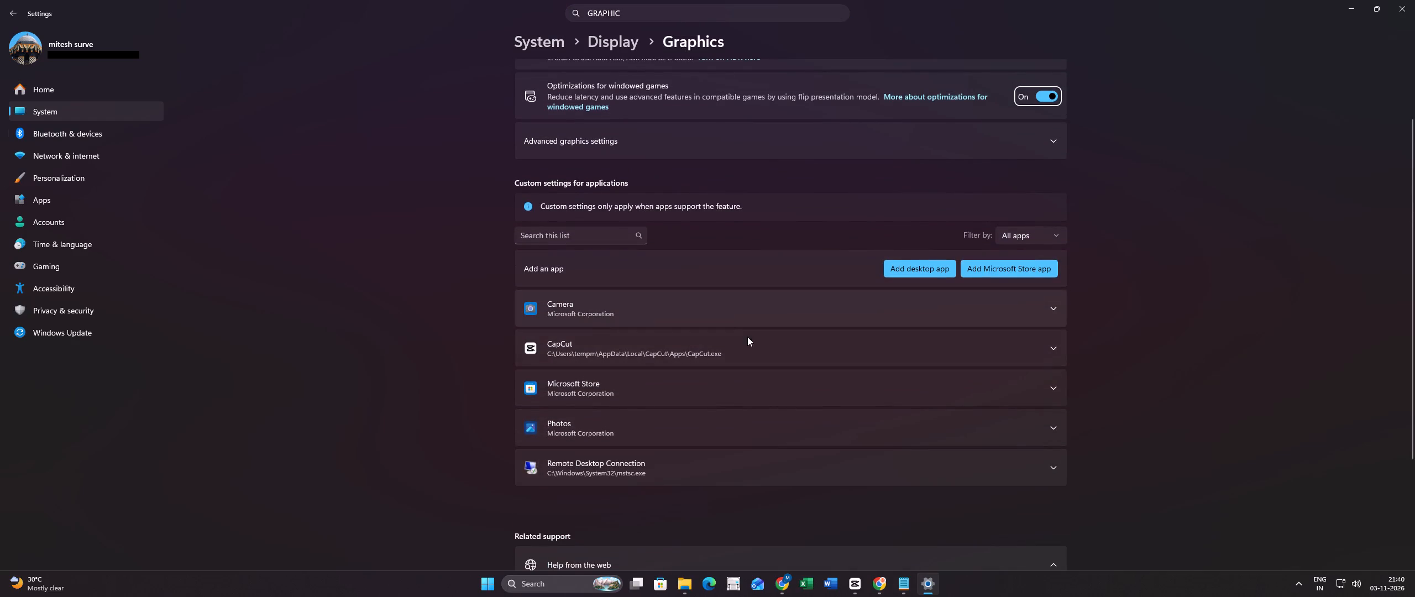
Select High Performance (NVIDIA GeForce RTX 5060 Ti) as the GPU preference for CapCut.
click(742, 350)
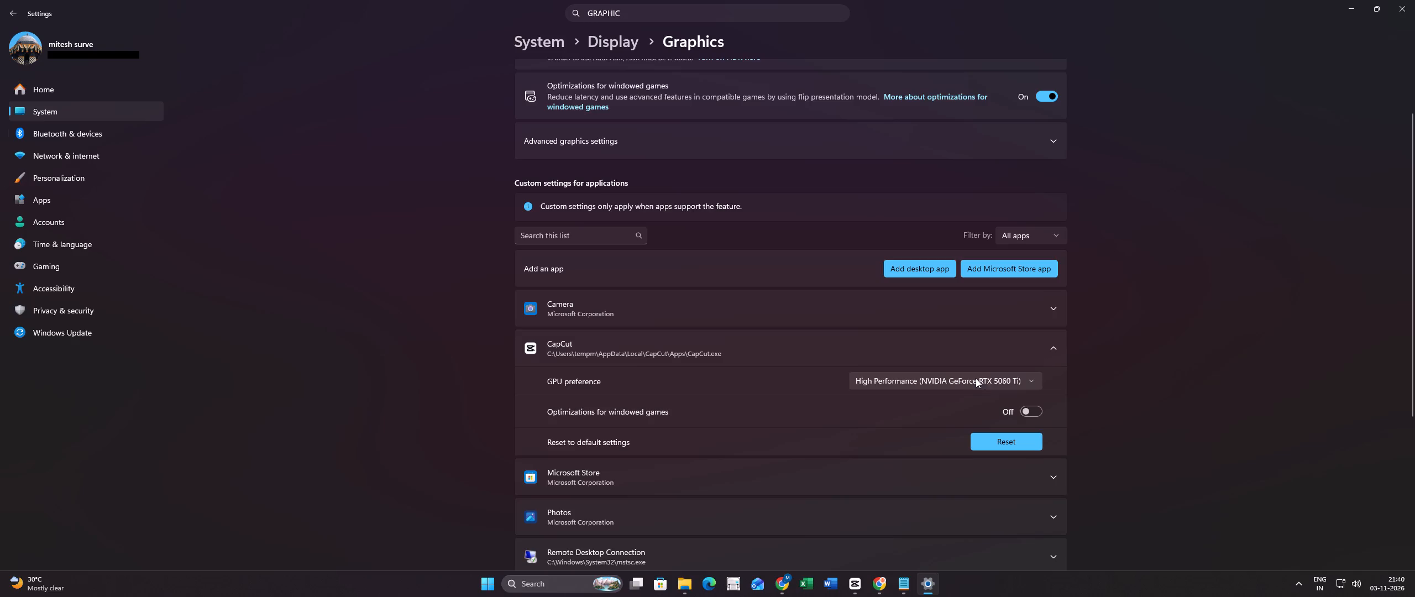
click(987, 381)
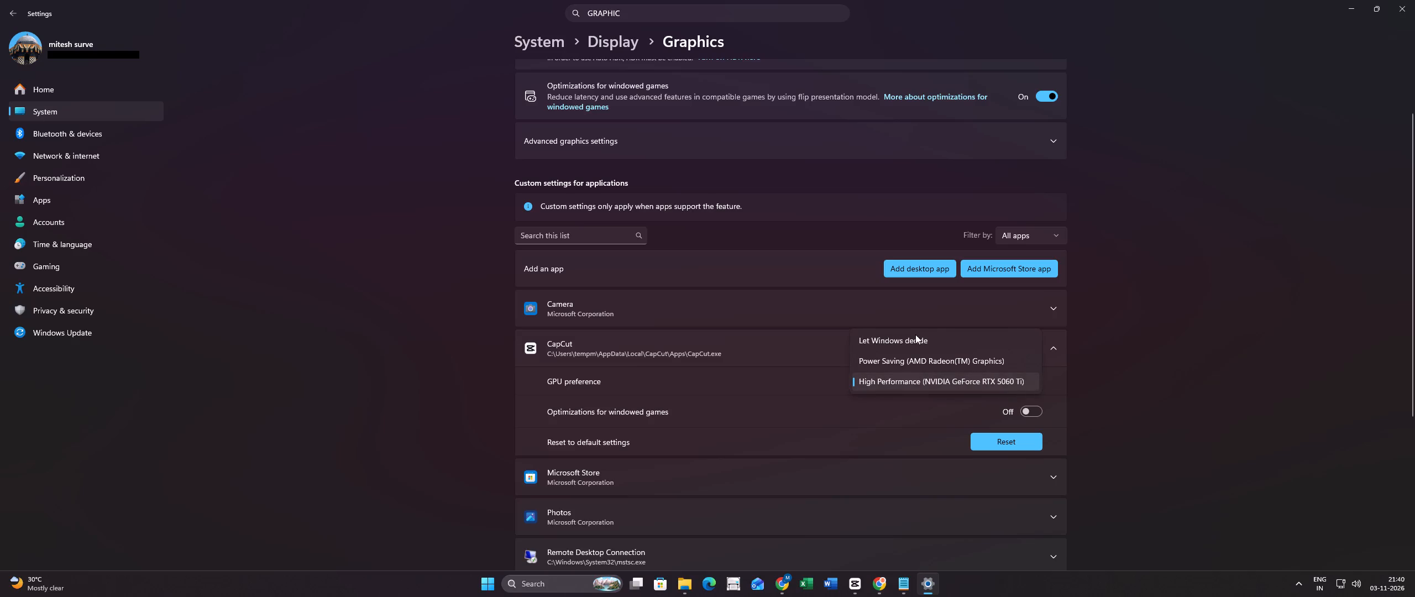
click(924, 380)
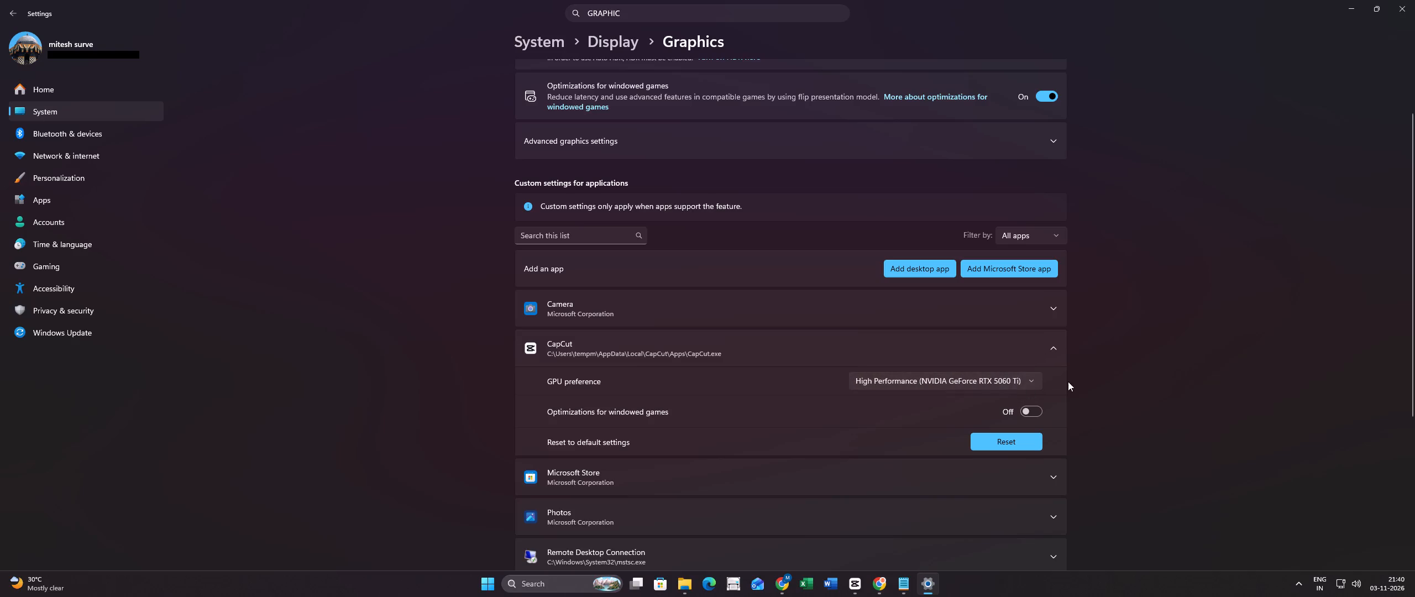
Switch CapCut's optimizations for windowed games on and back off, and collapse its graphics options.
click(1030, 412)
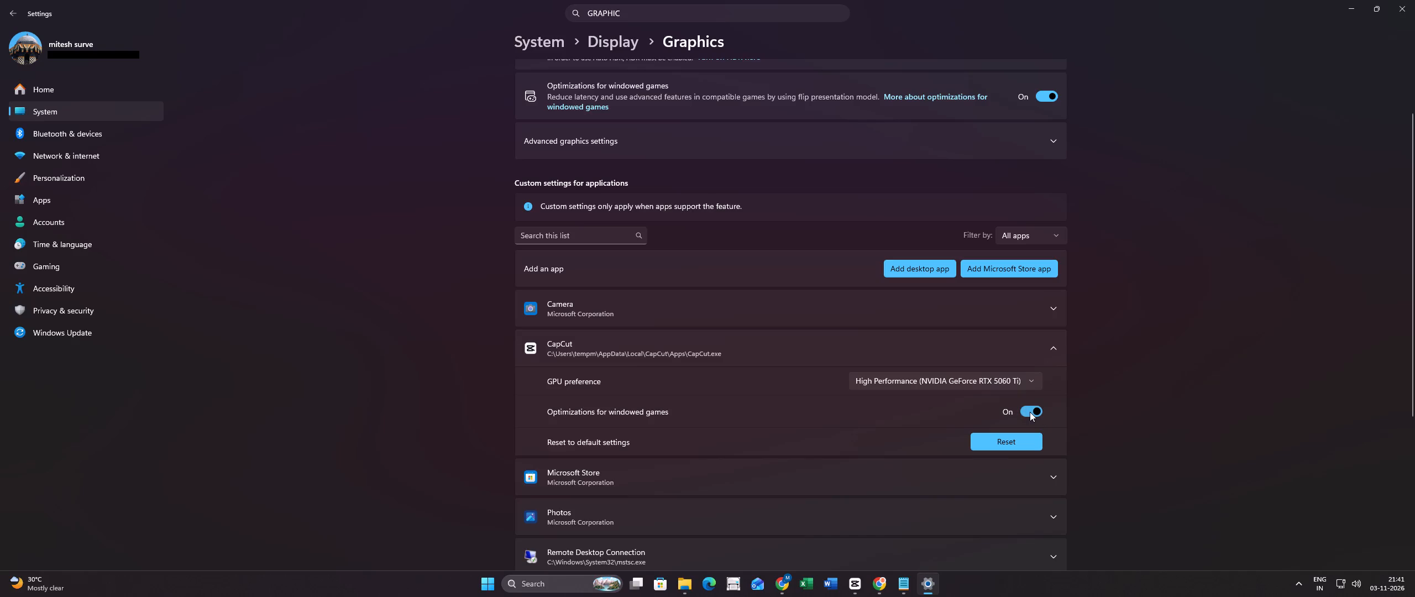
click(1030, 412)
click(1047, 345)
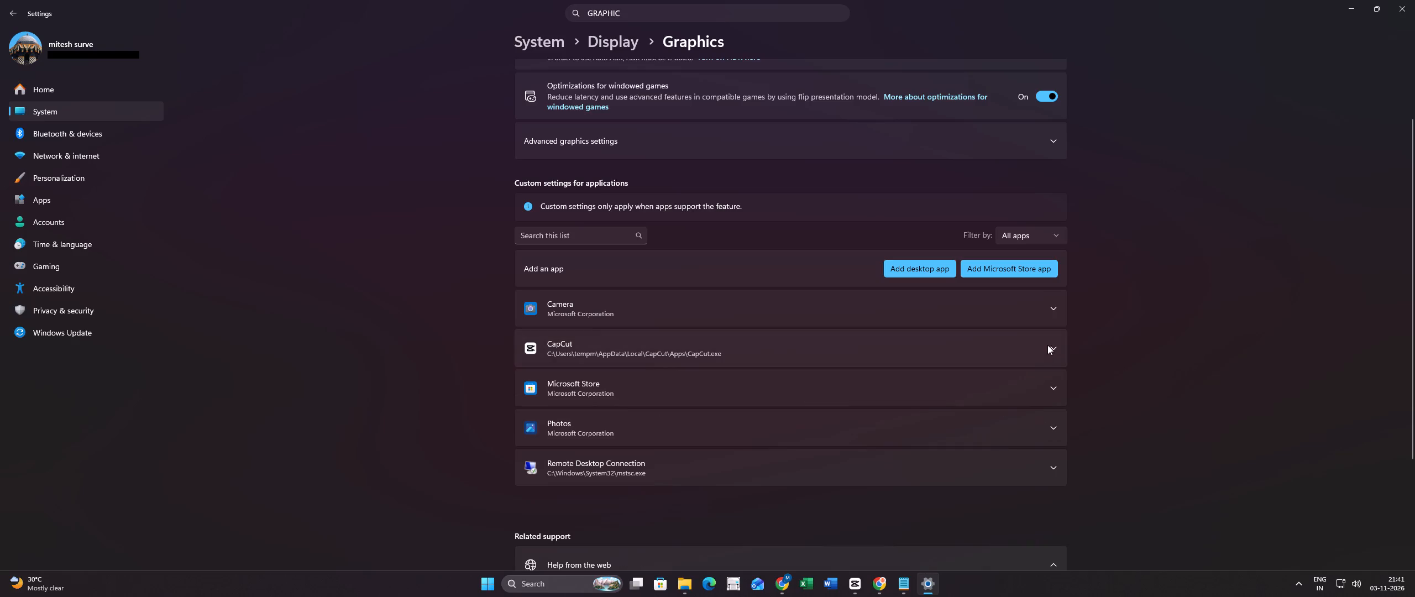
Return to the start of the Graphics page and close Settings.
scroll(1141, 341, up, 5)
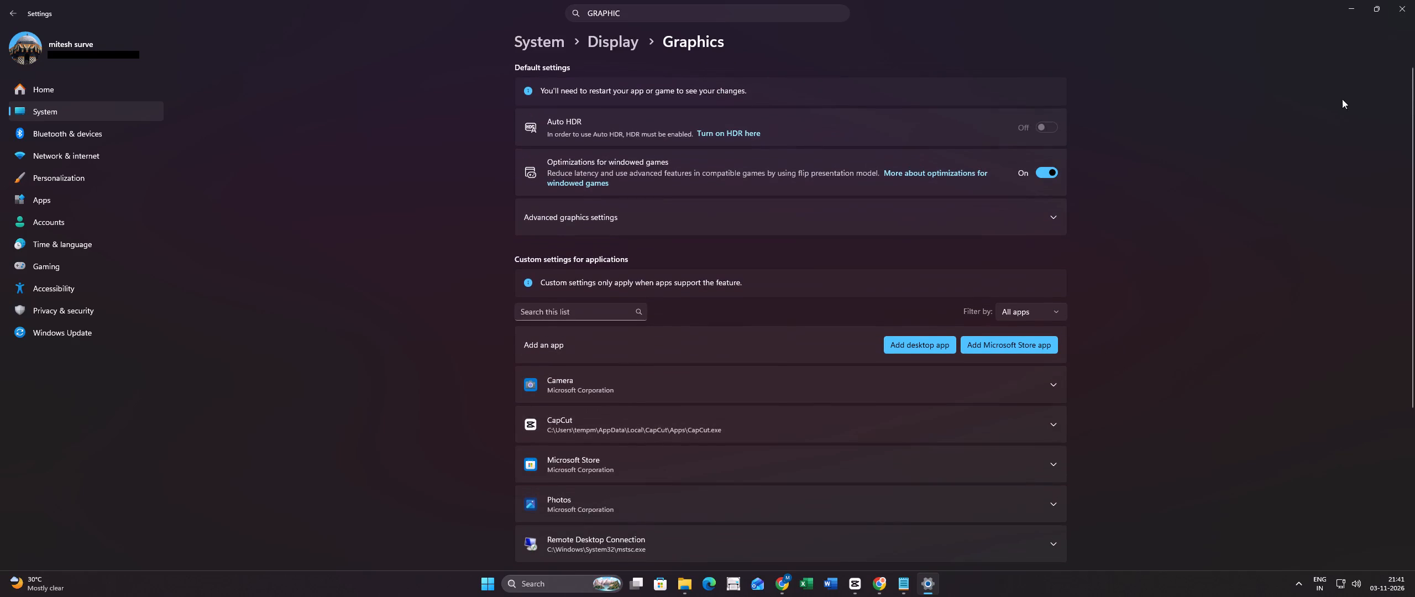
click(1414, 0)
Switch to YouTube Studio, open the details of the pending video, return to Channel content and minimize the browser.
click(894, 596)
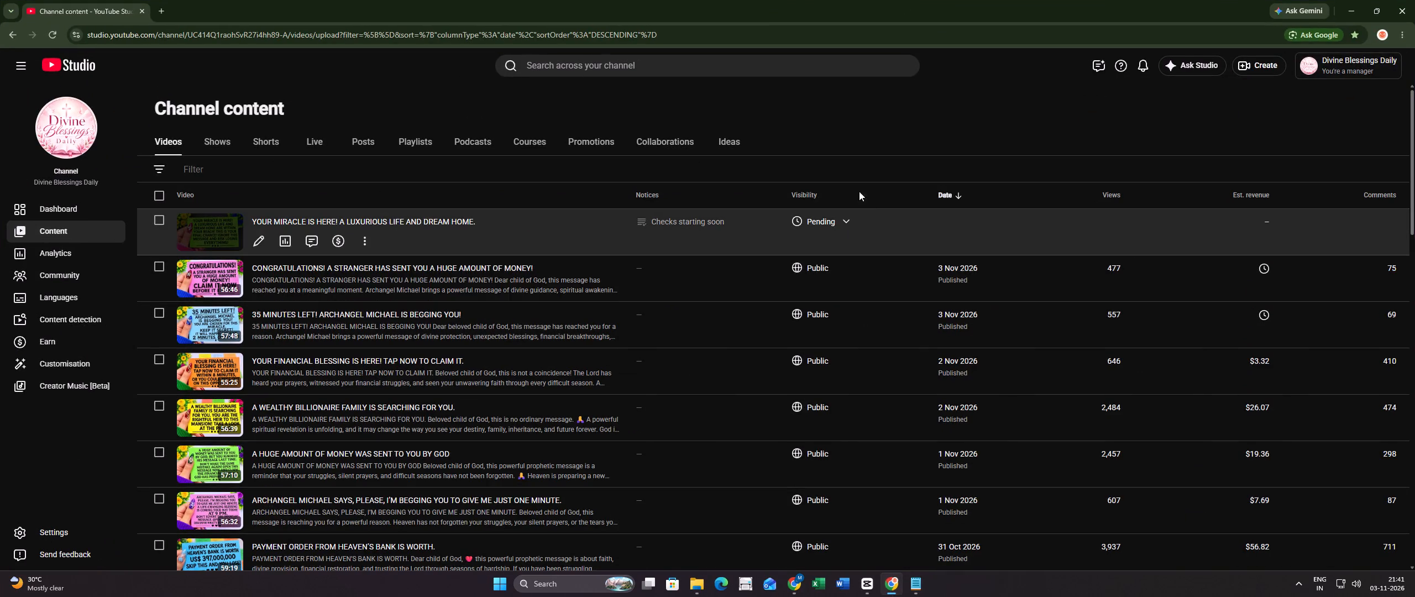
click(257, 229)
click(264, 240)
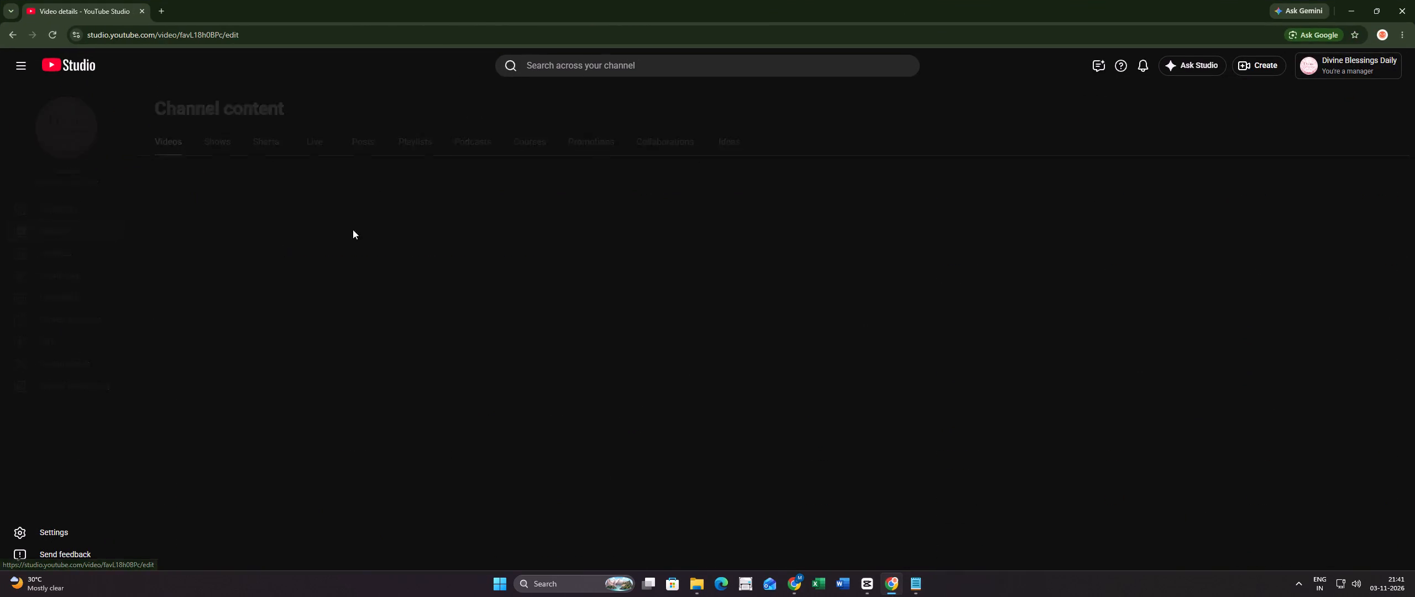
click(18, 96)
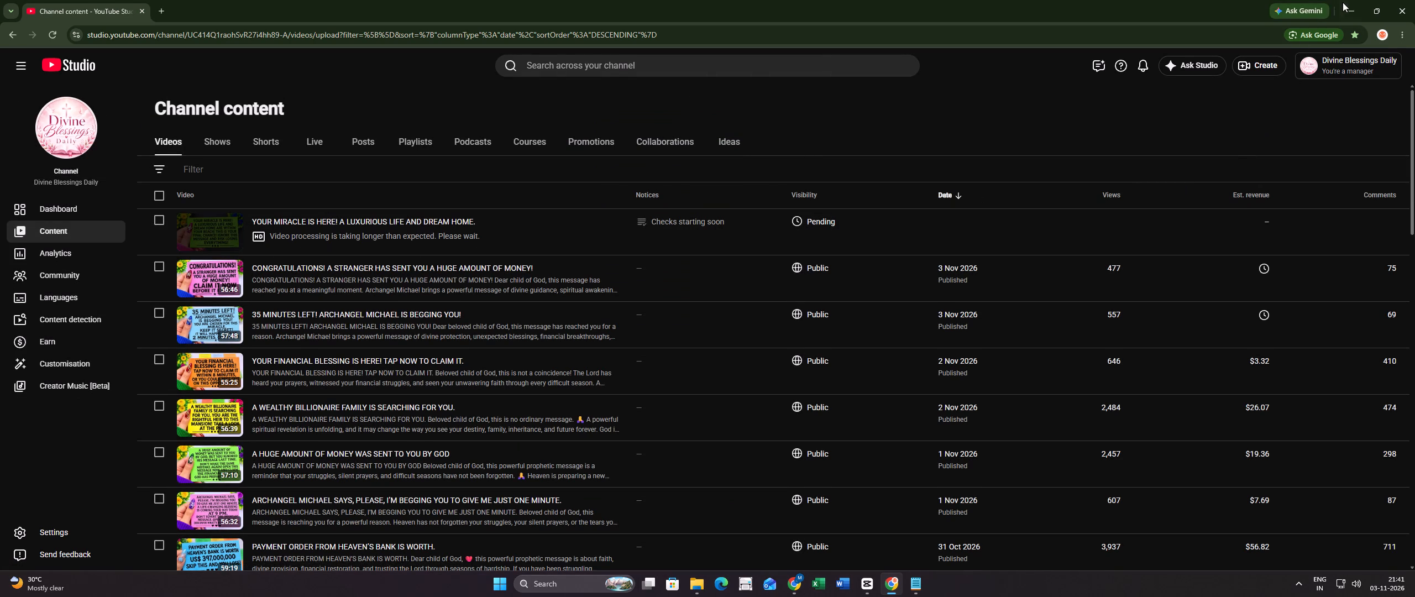
click(1346, 4)
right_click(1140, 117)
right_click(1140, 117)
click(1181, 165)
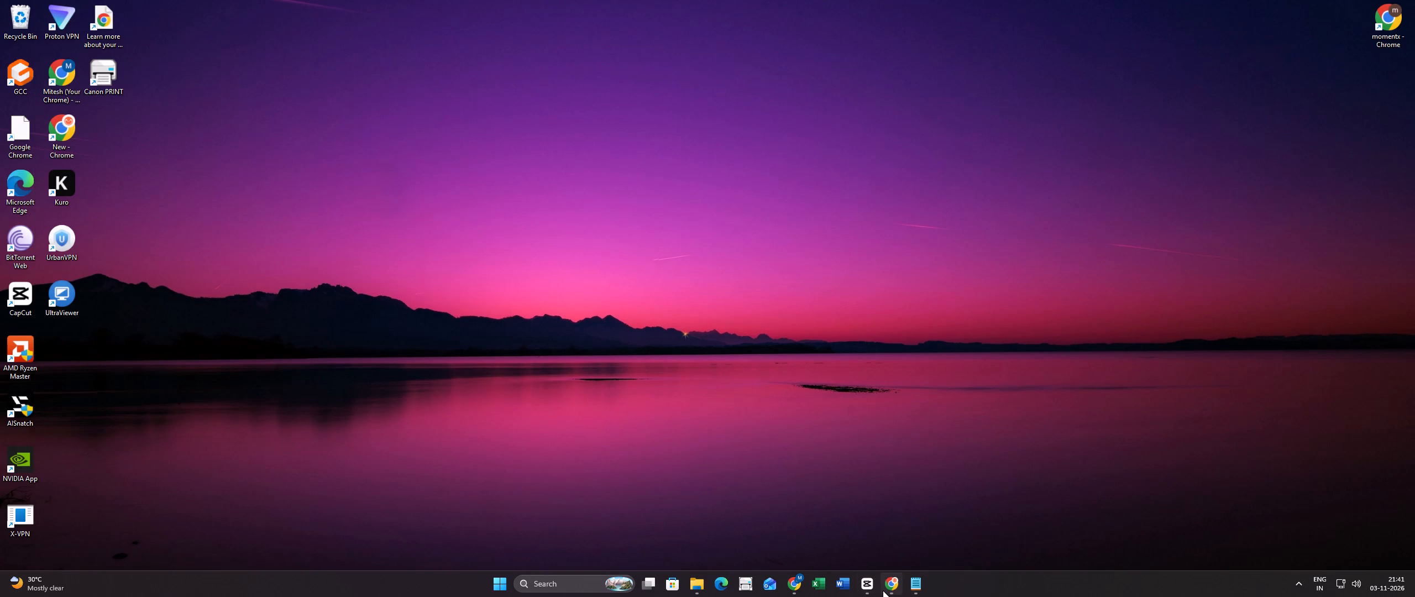
click(878, 590)
click(874, 590)
click(895, 590)
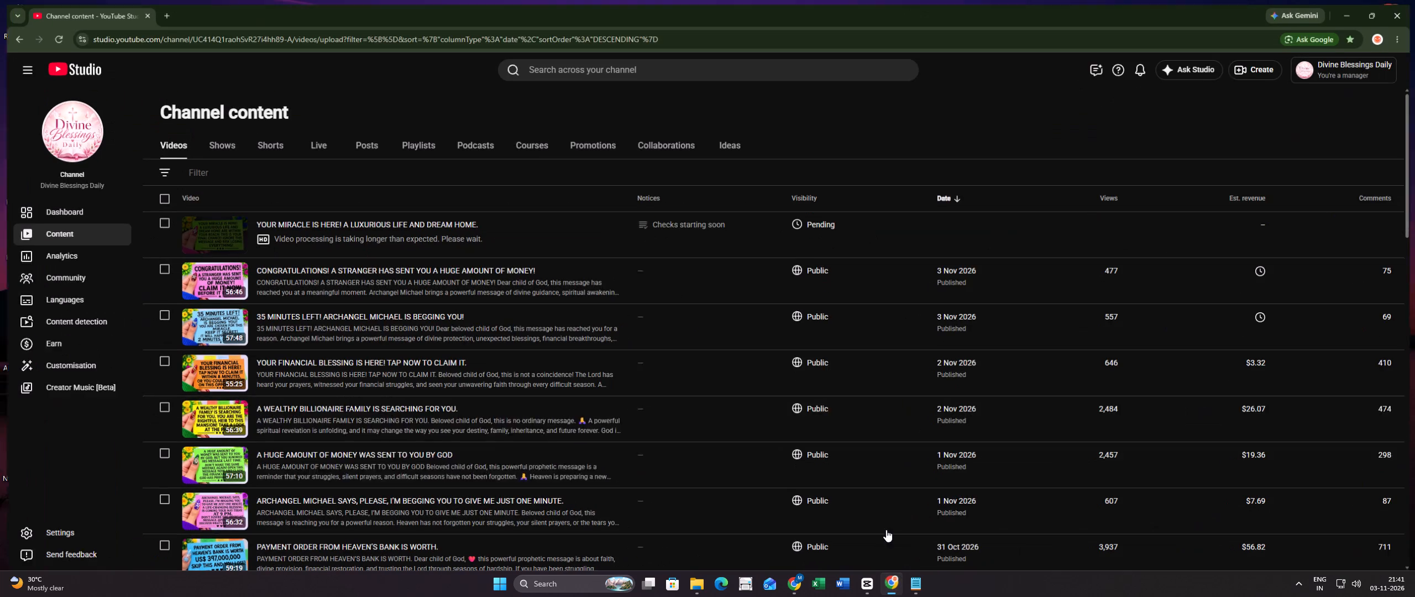
scroll(928, 318, up, 2)
click(1360, 12)
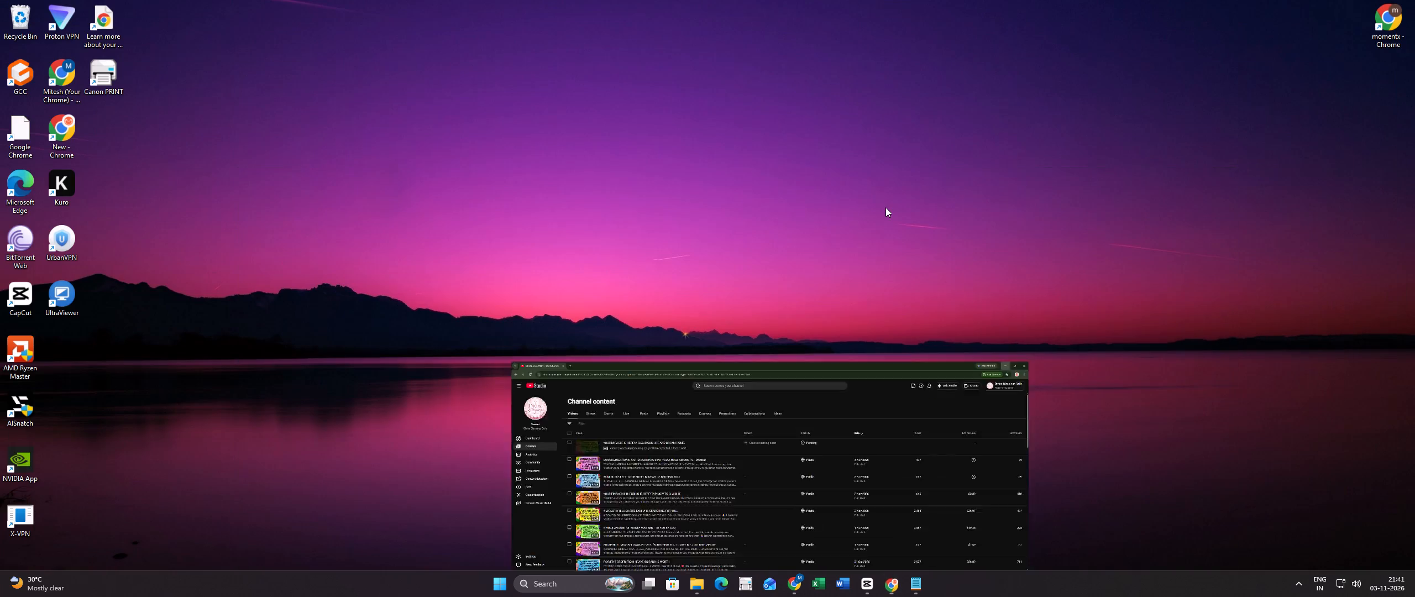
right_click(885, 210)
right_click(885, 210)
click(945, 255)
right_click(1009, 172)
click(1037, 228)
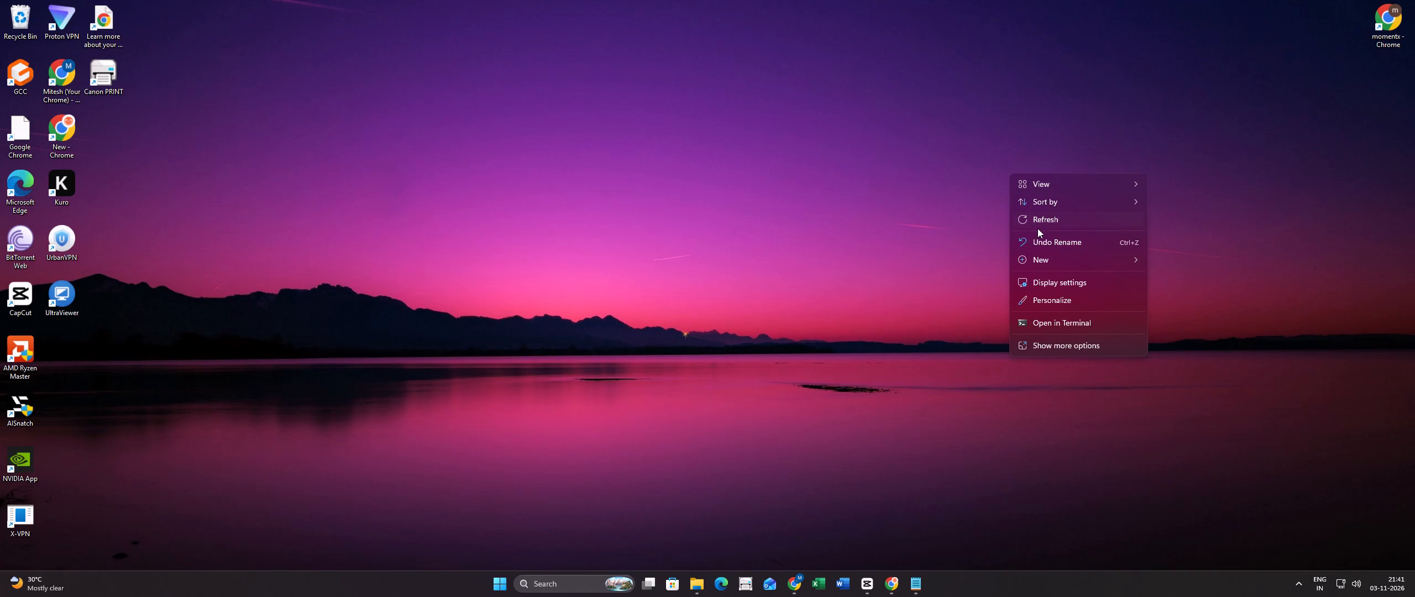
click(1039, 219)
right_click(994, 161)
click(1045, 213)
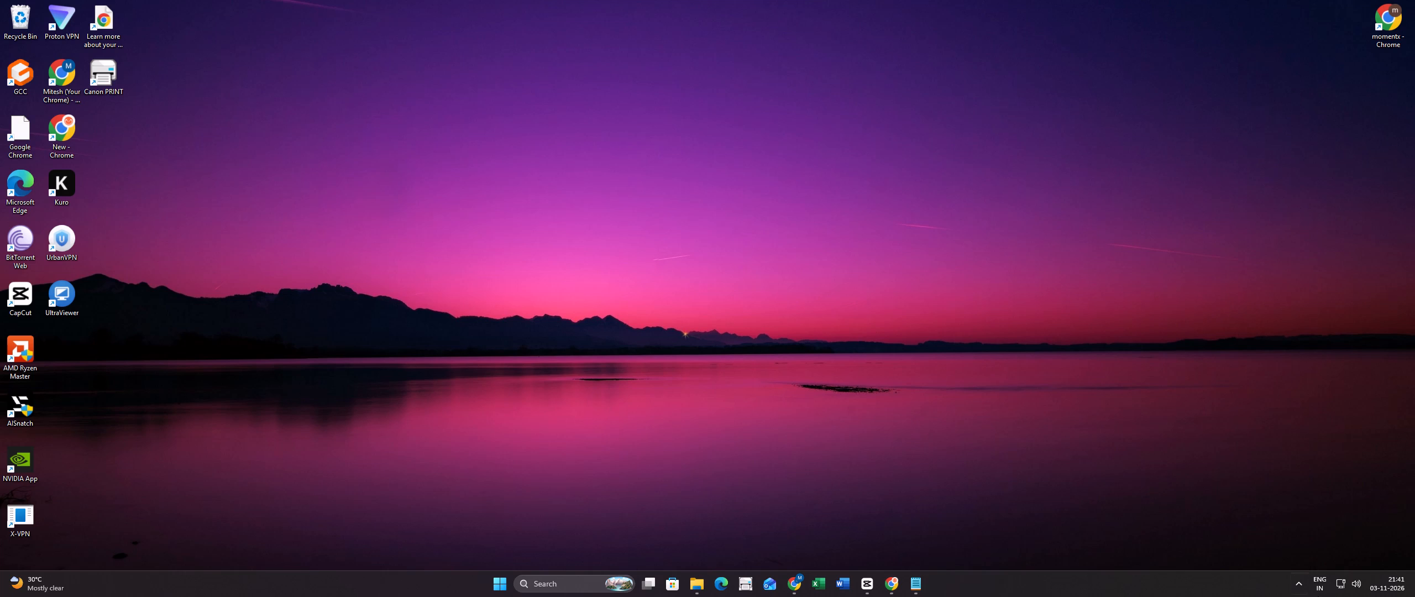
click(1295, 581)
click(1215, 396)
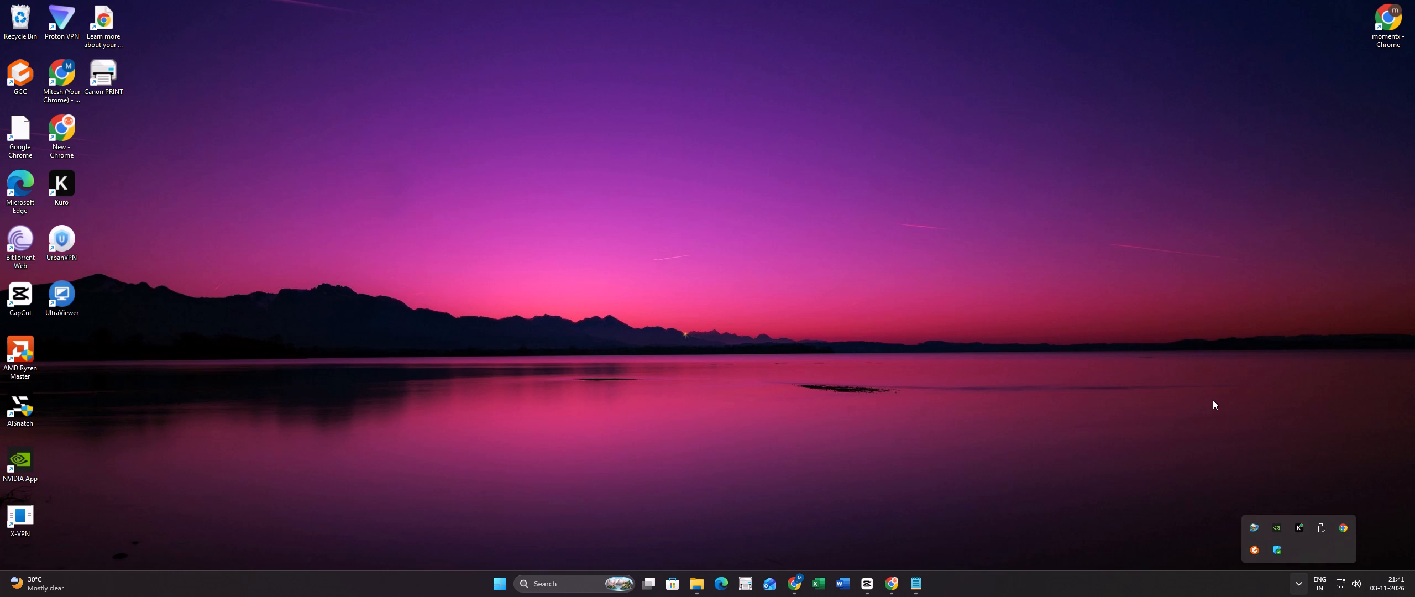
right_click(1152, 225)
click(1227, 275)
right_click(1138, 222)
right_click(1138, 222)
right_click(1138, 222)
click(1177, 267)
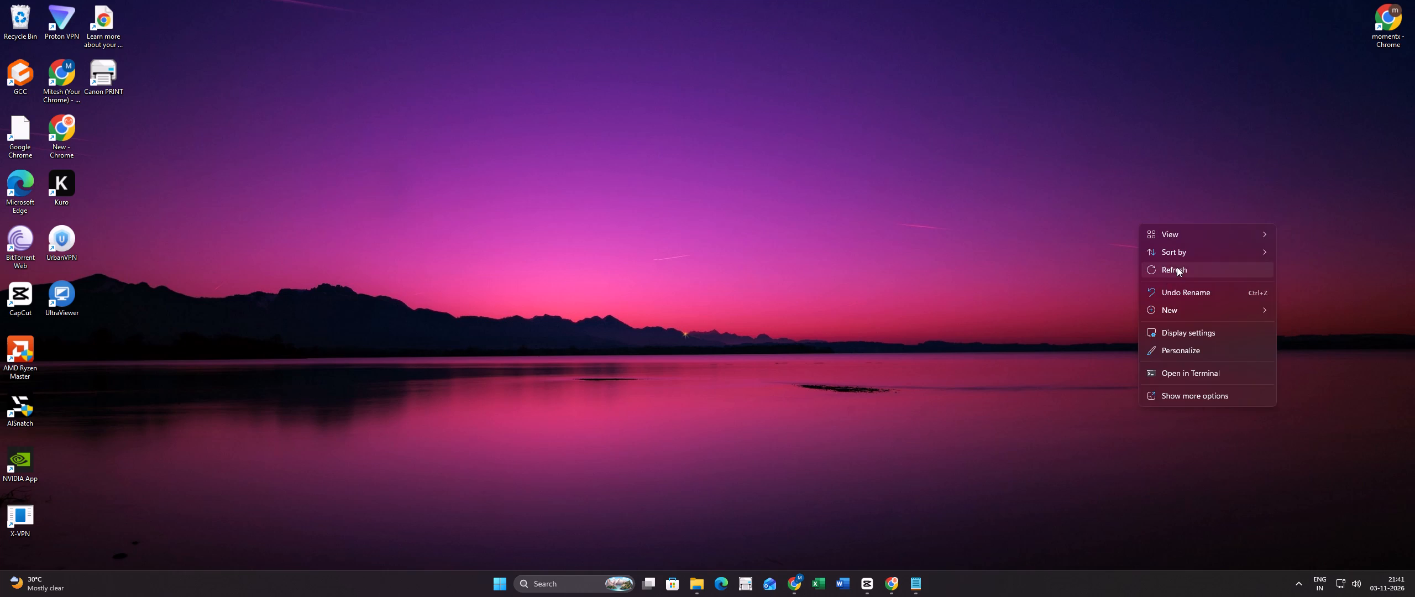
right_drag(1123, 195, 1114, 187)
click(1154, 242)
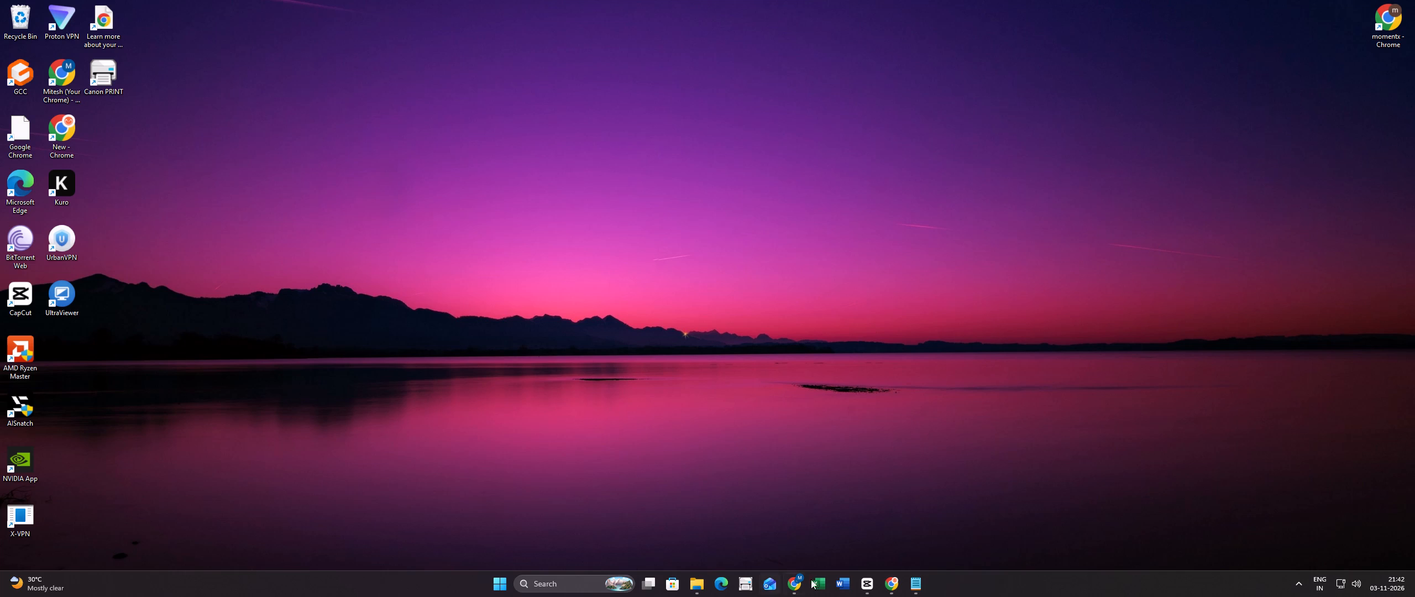
Bring up YouTube Studio briefly, and switch to CapCut to check the export progress of project 1103 (3).
click(883, 590)
click(883, 590)
click(892, 591)
click(858, 594)
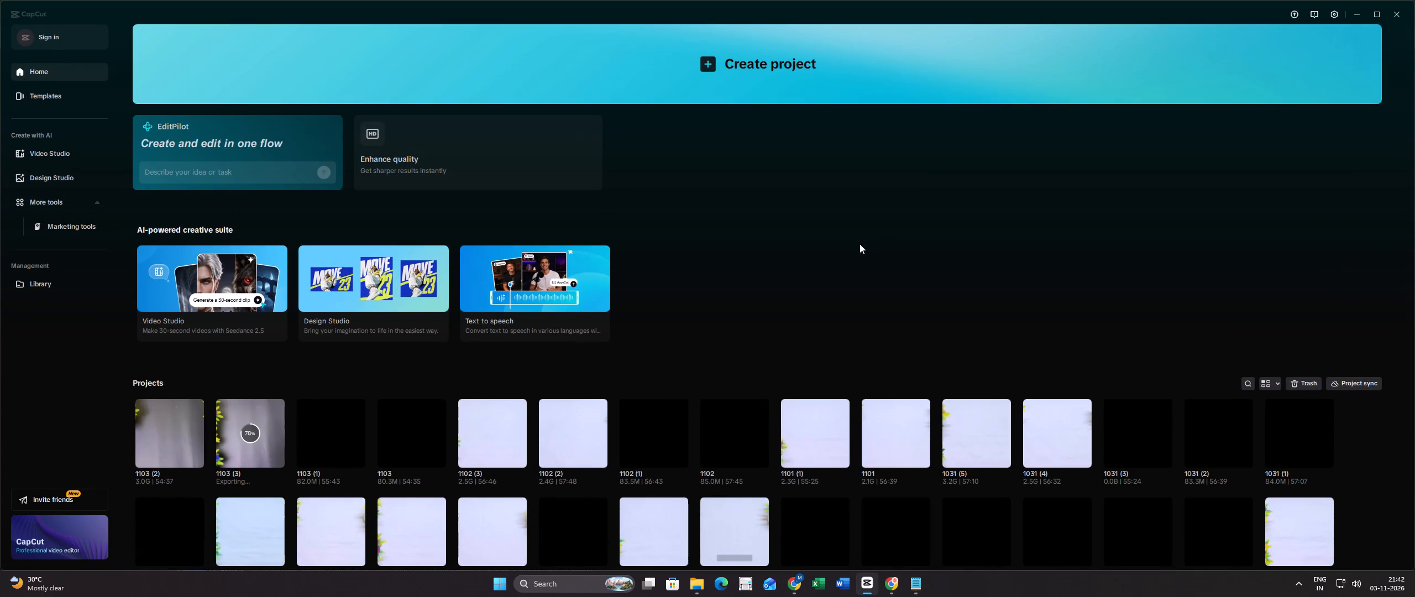
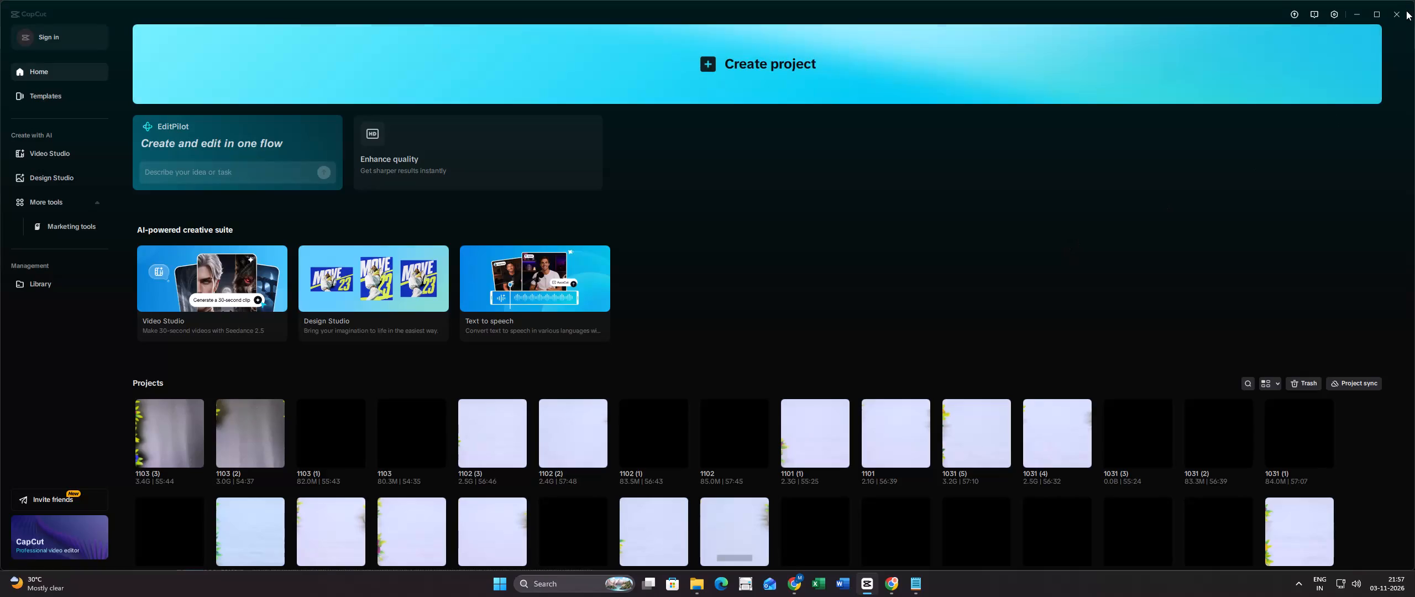
Close CapCut.
click(1403, 14)
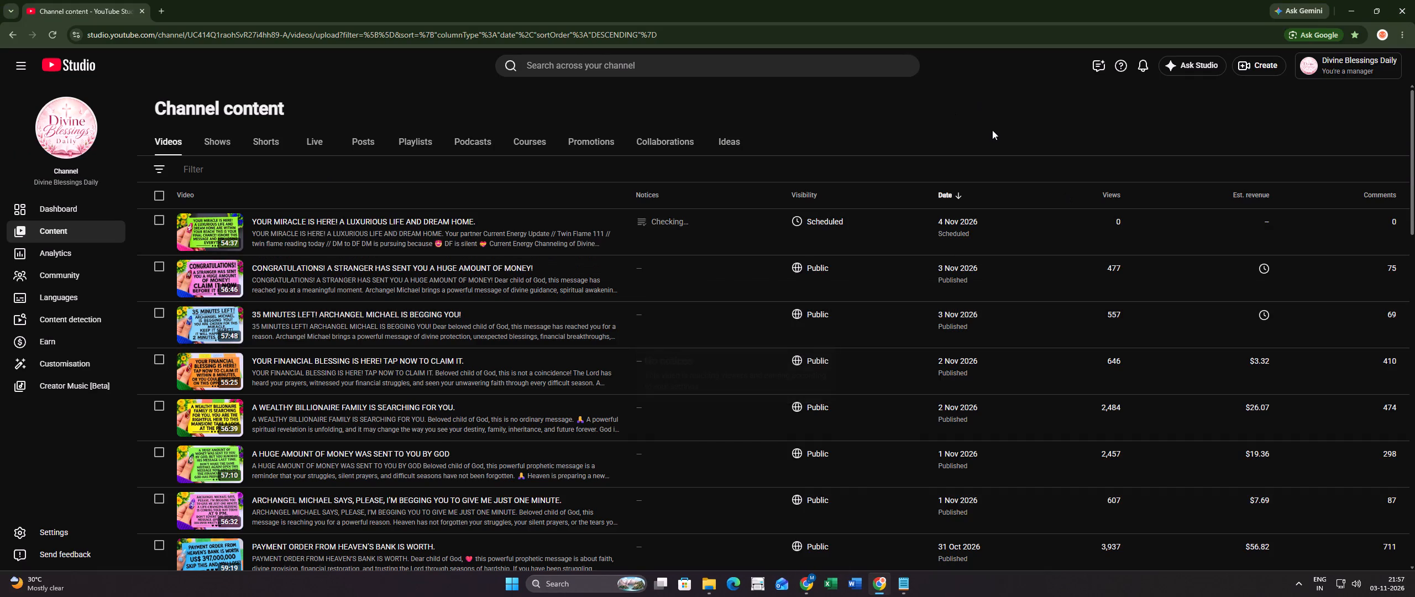
In File Explorer, rename the exported video 1103 (3) on the MITESH (D:) drive as Z2, and minimize the window.
click(707, 583)
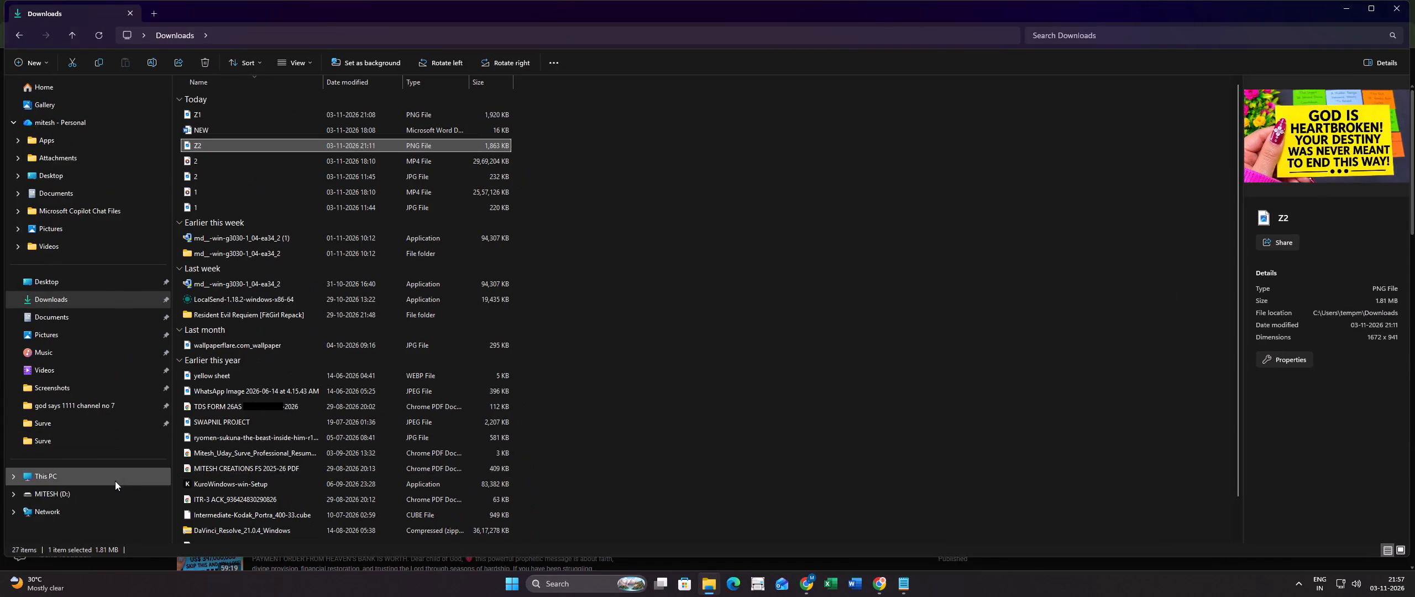
click(116, 498)
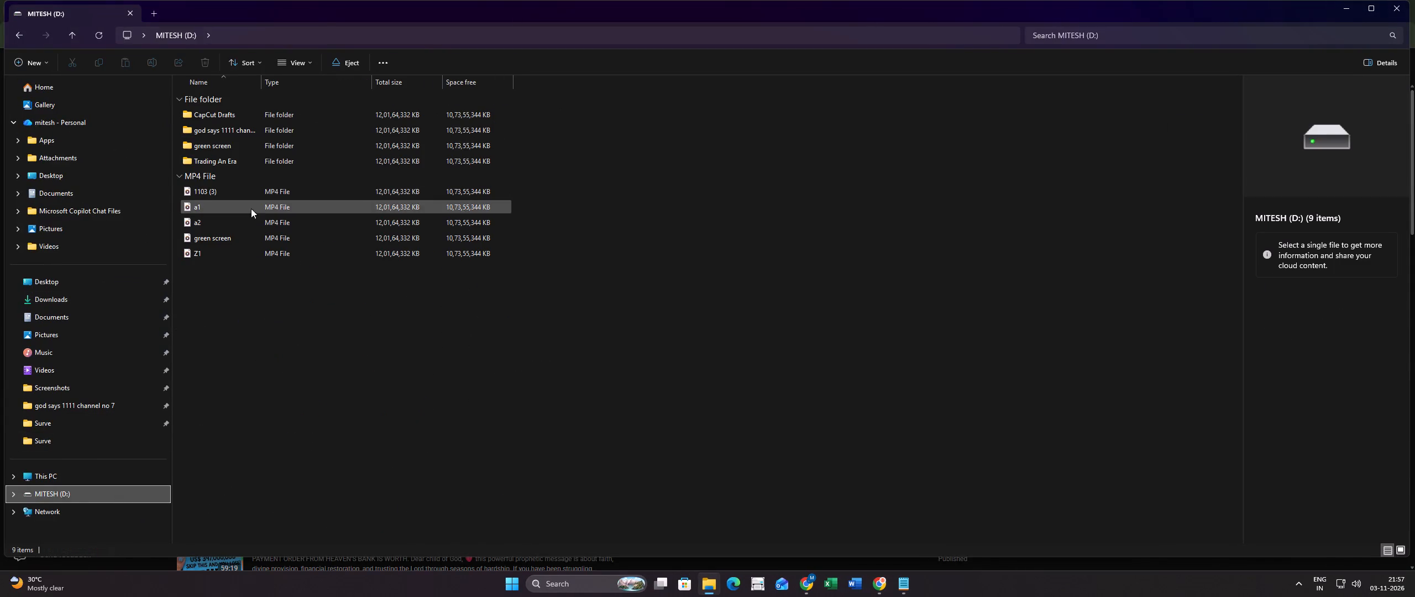
click(253, 192)
right_click(253, 192)
right_click(253, 192)
right_click(253, 192)
click(346, 202)
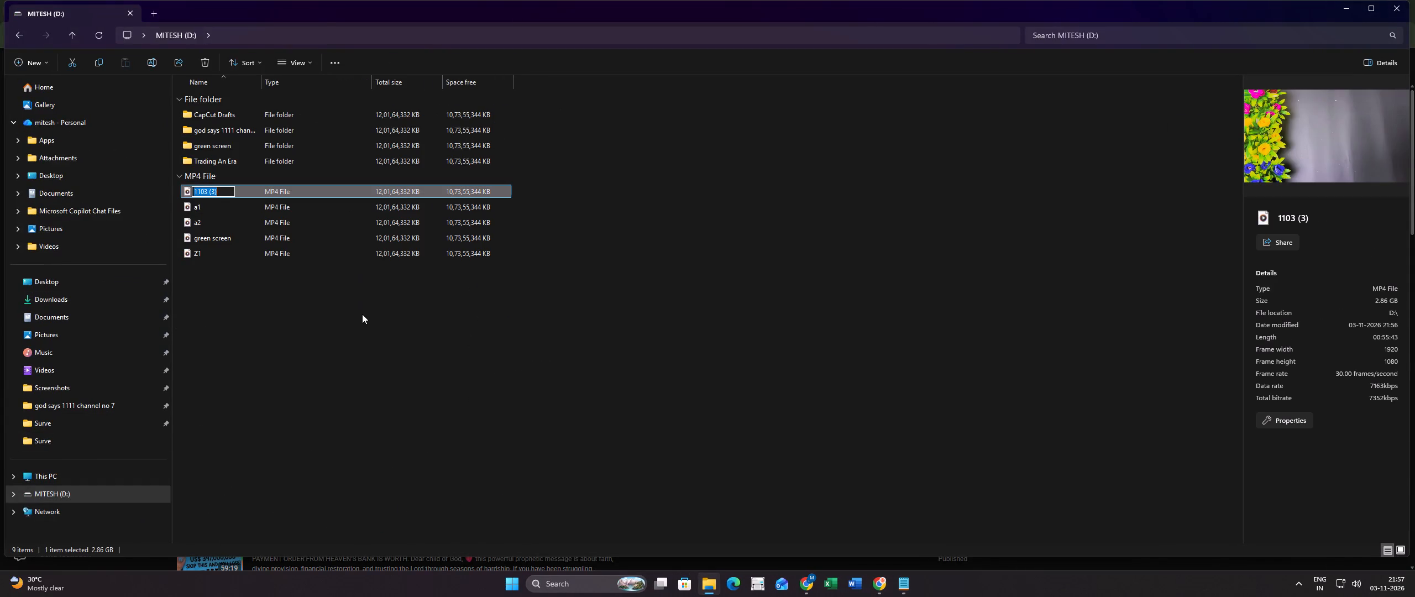
text(A2)
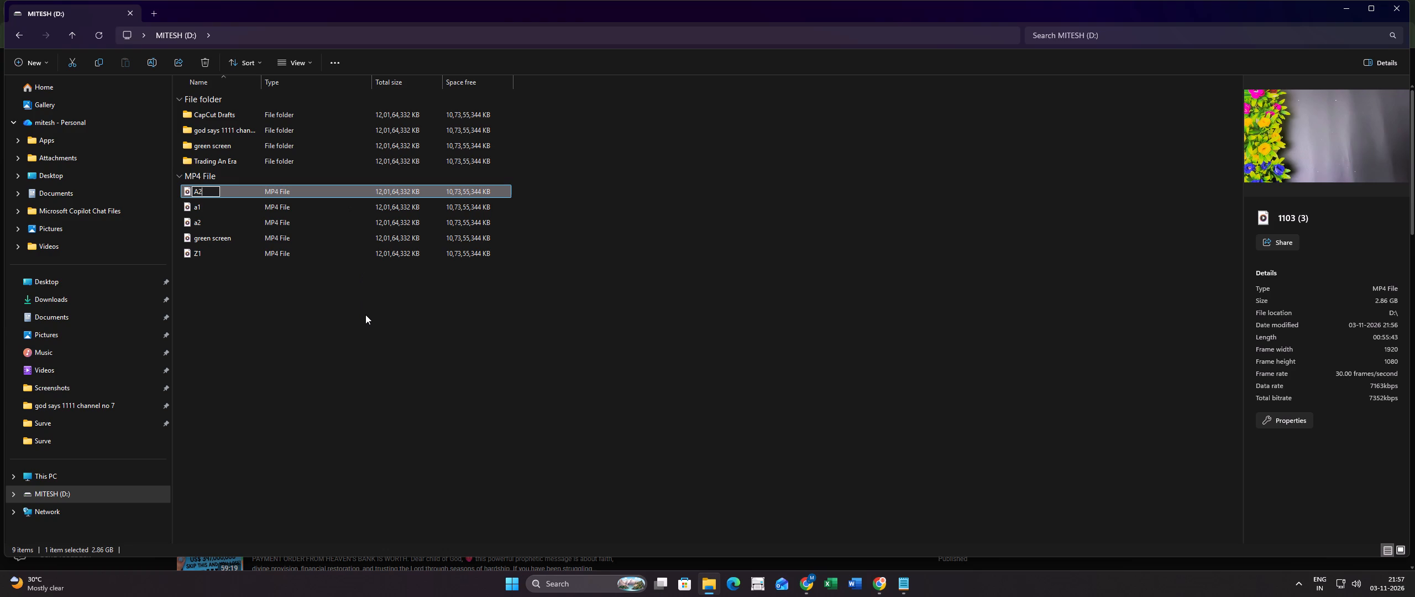
key(BackSpace)
key(BackSpace)
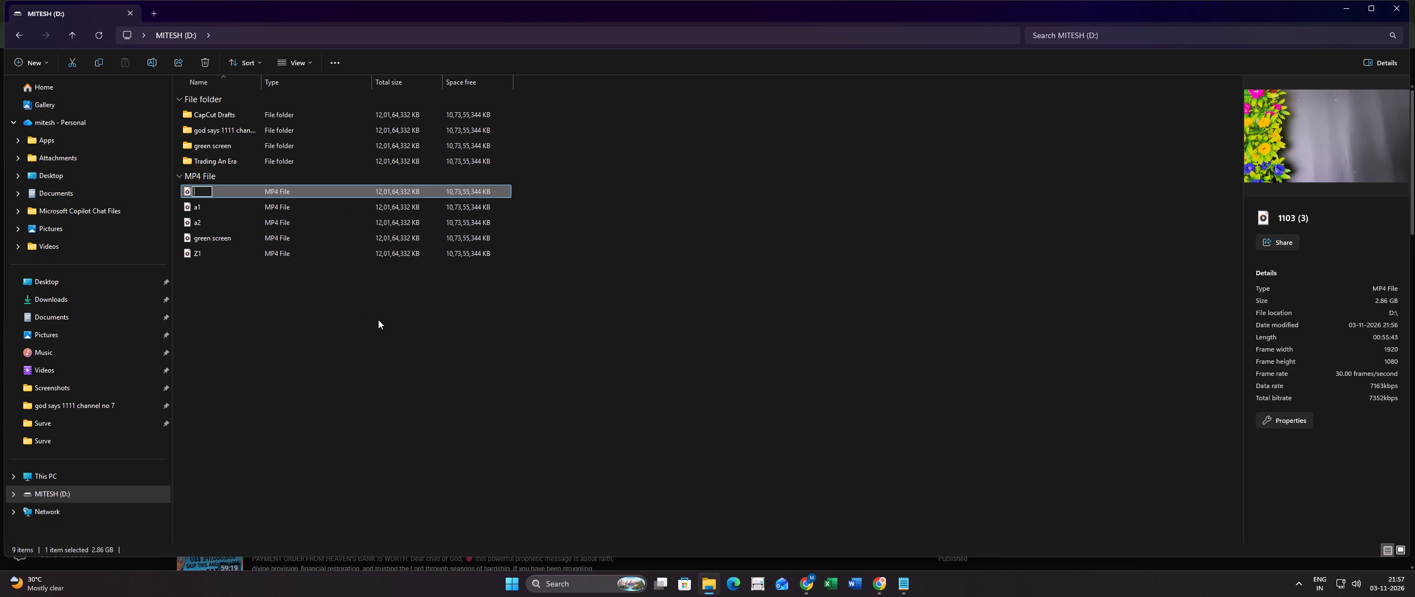
text(Z2)
double_click(384, 321)
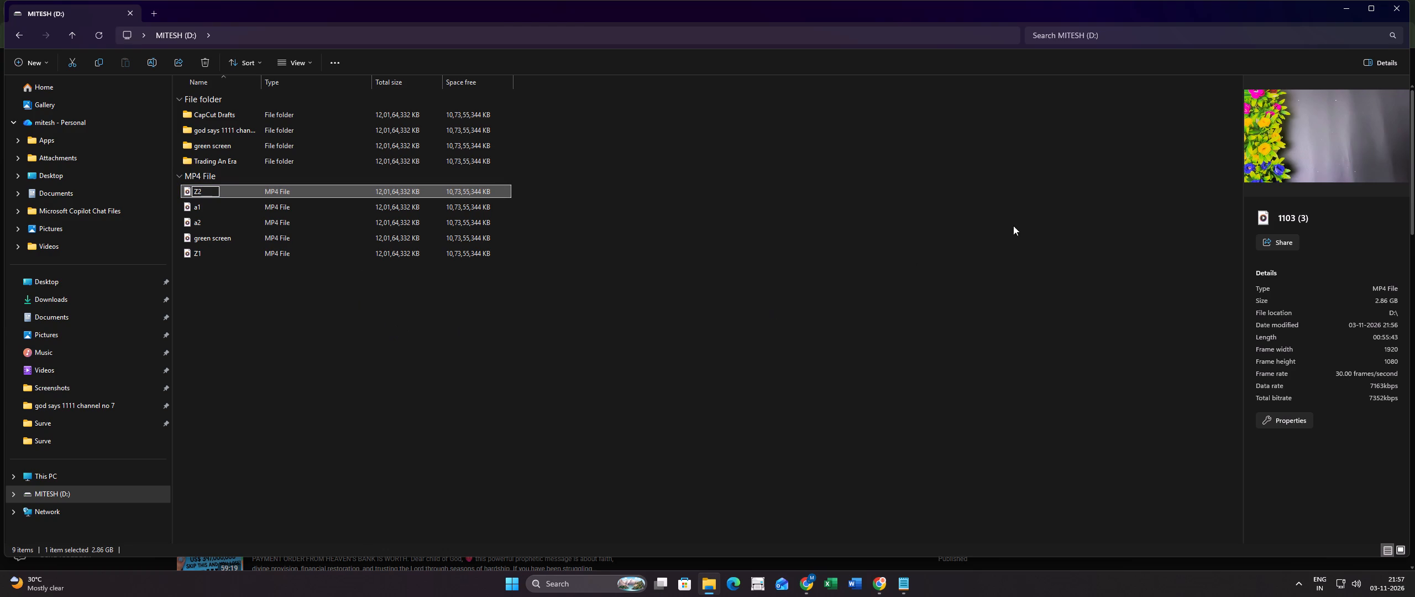
click(1347, 18)
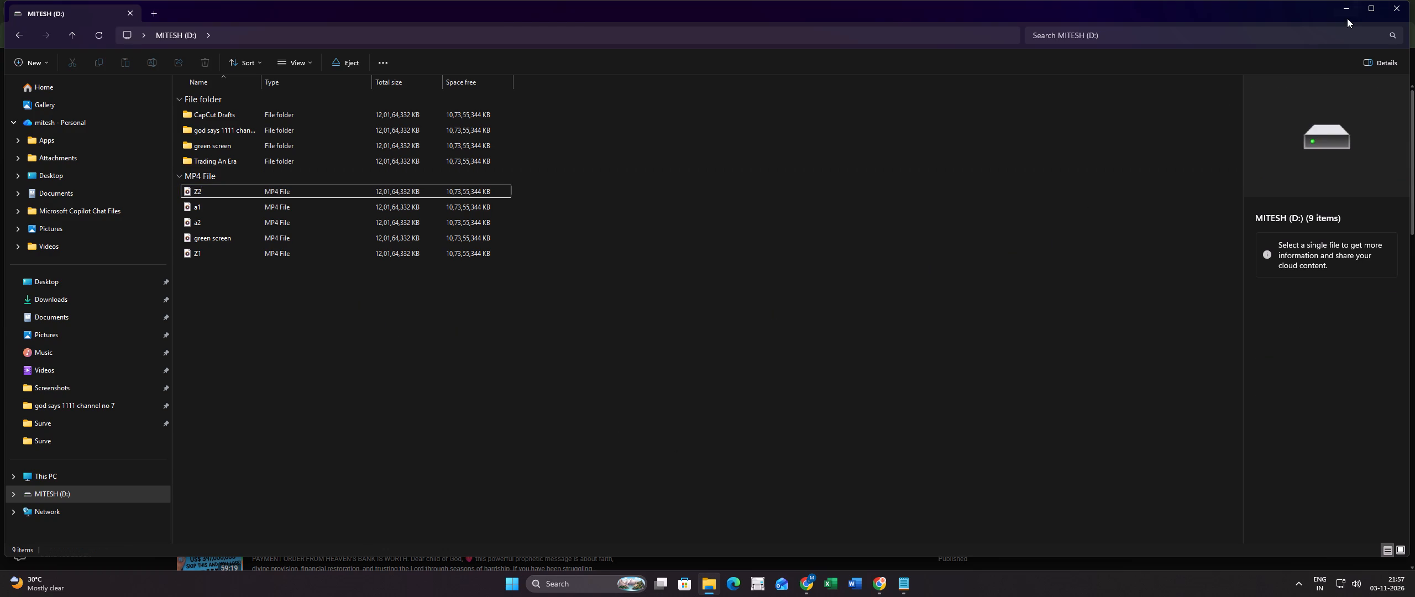
click(1353, 9)
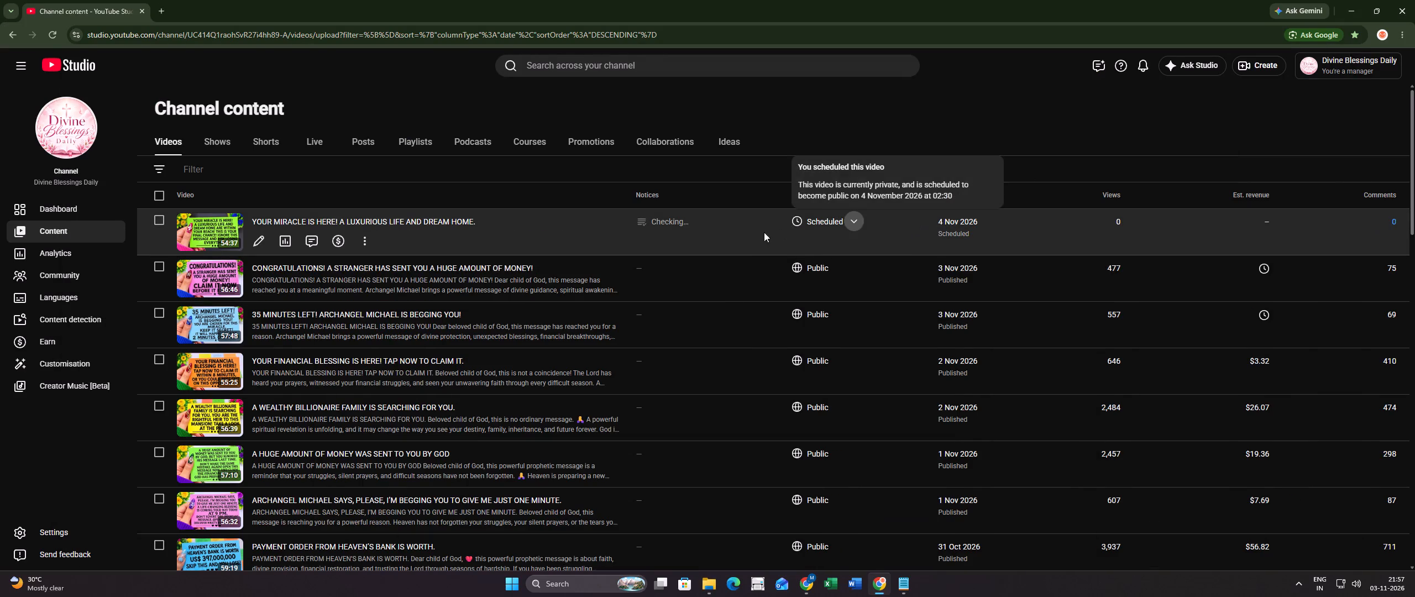
Start a new video upload in YouTube Studio with the Z2 MP4 file from the MITESH (D:) drive.
click(1261, 67)
click(1258, 84)
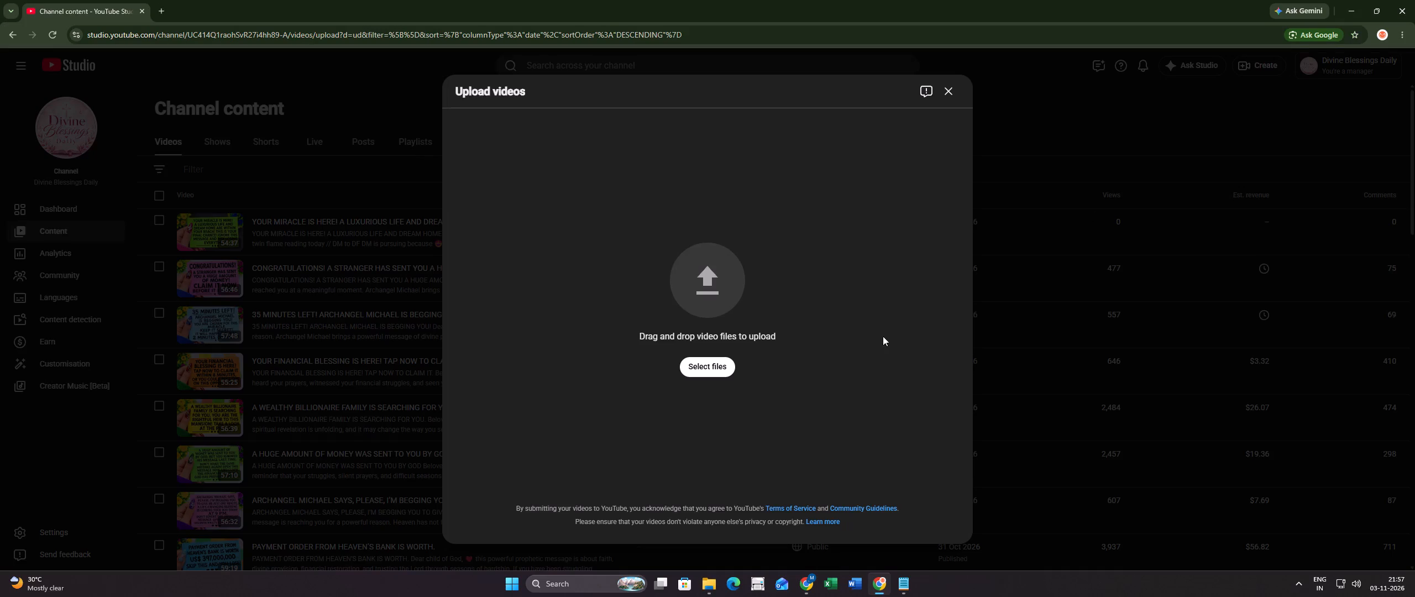
click(728, 368)
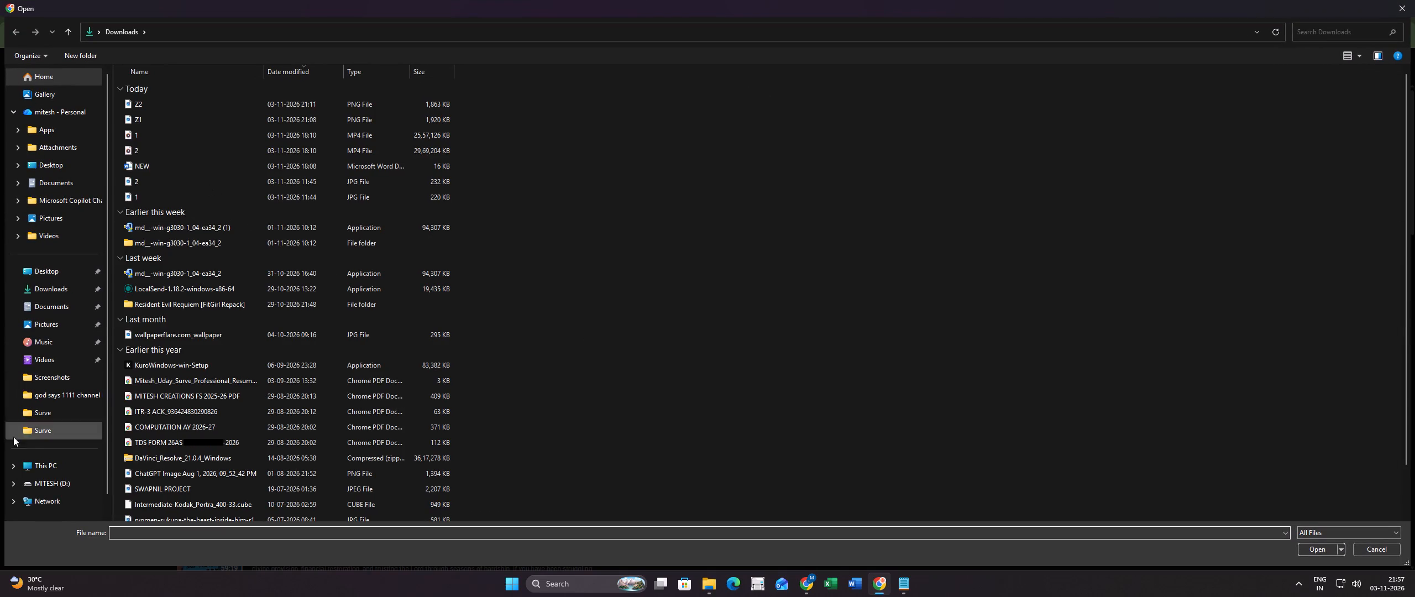
click(25, 491)
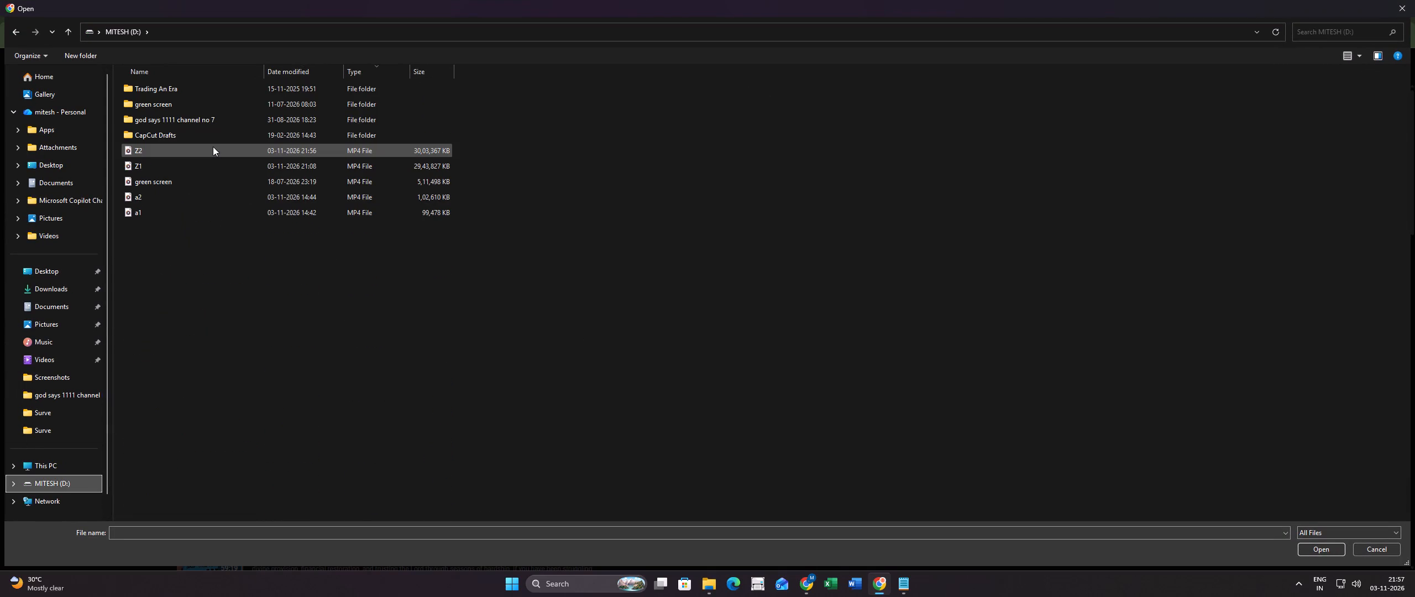
click(213, 146)
click(213, 146)
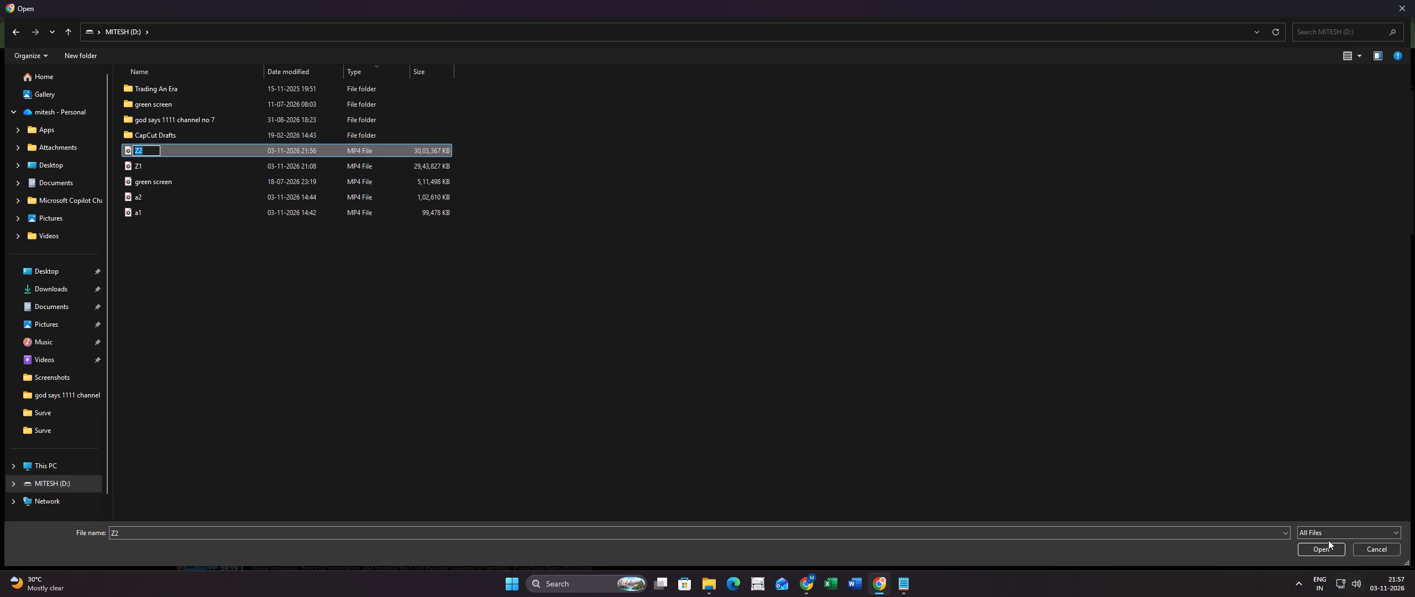
click(1311, 551)
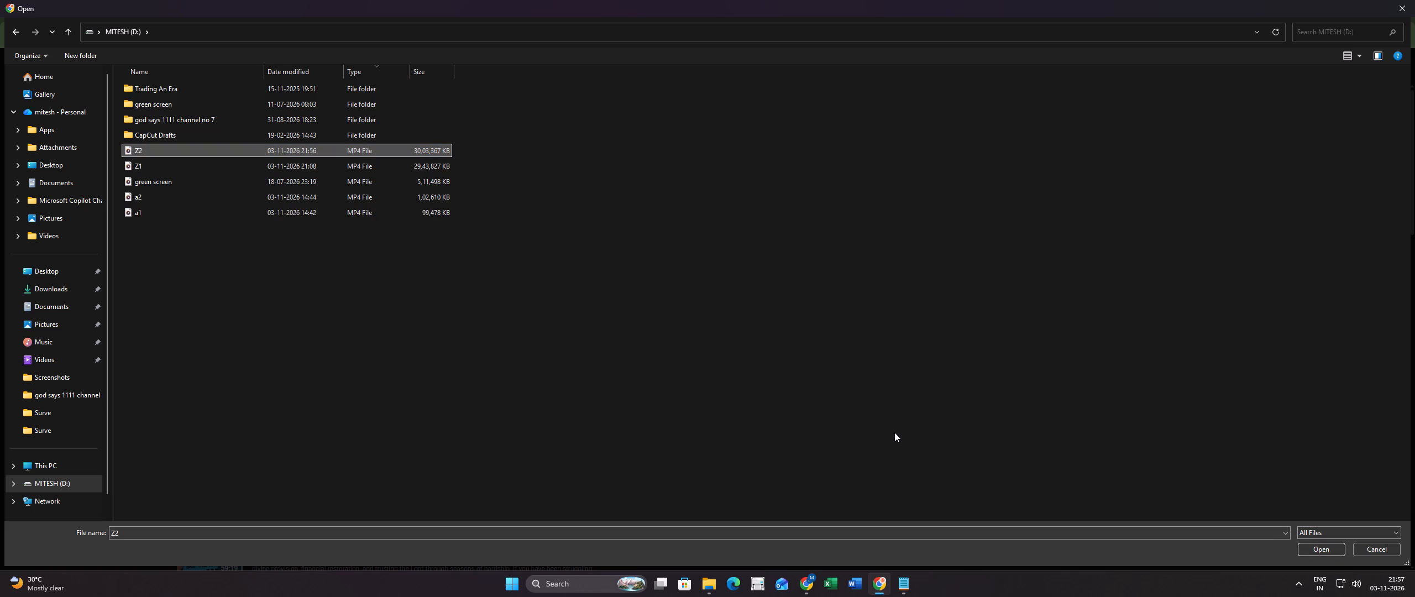
click(1306, 547)
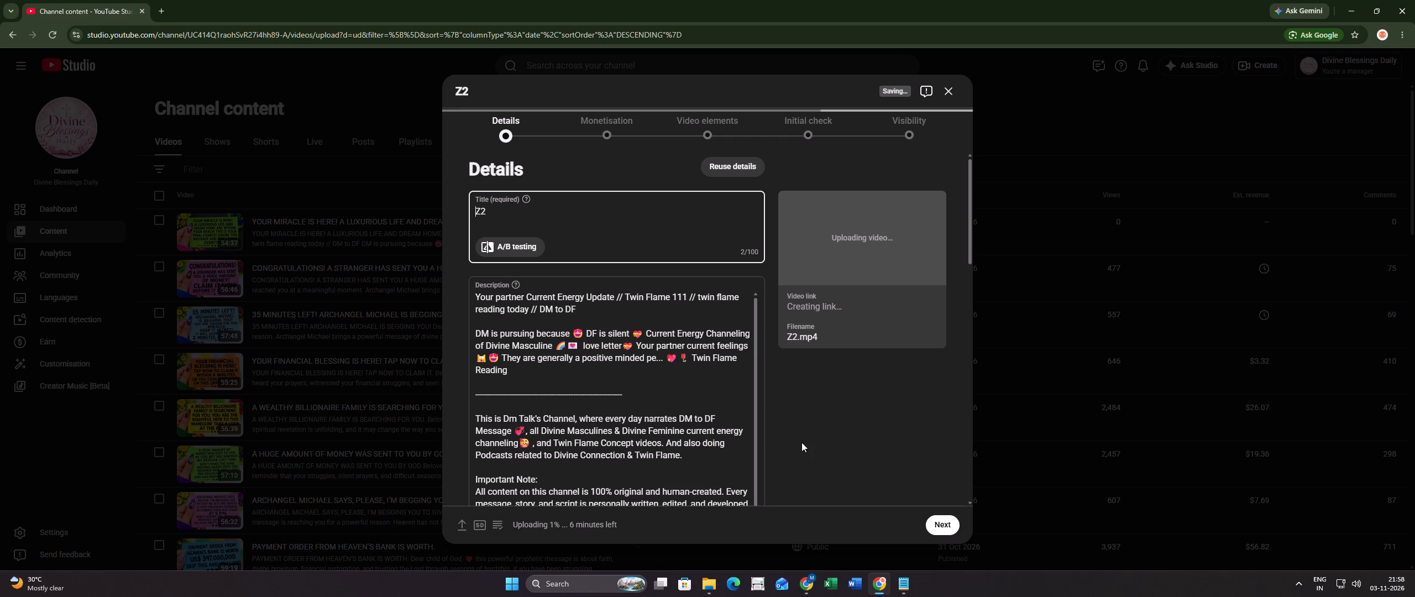
Add the Z2 image from the Downloads folder as the video's thumbnail.
scroll(801, 432, down, 10)
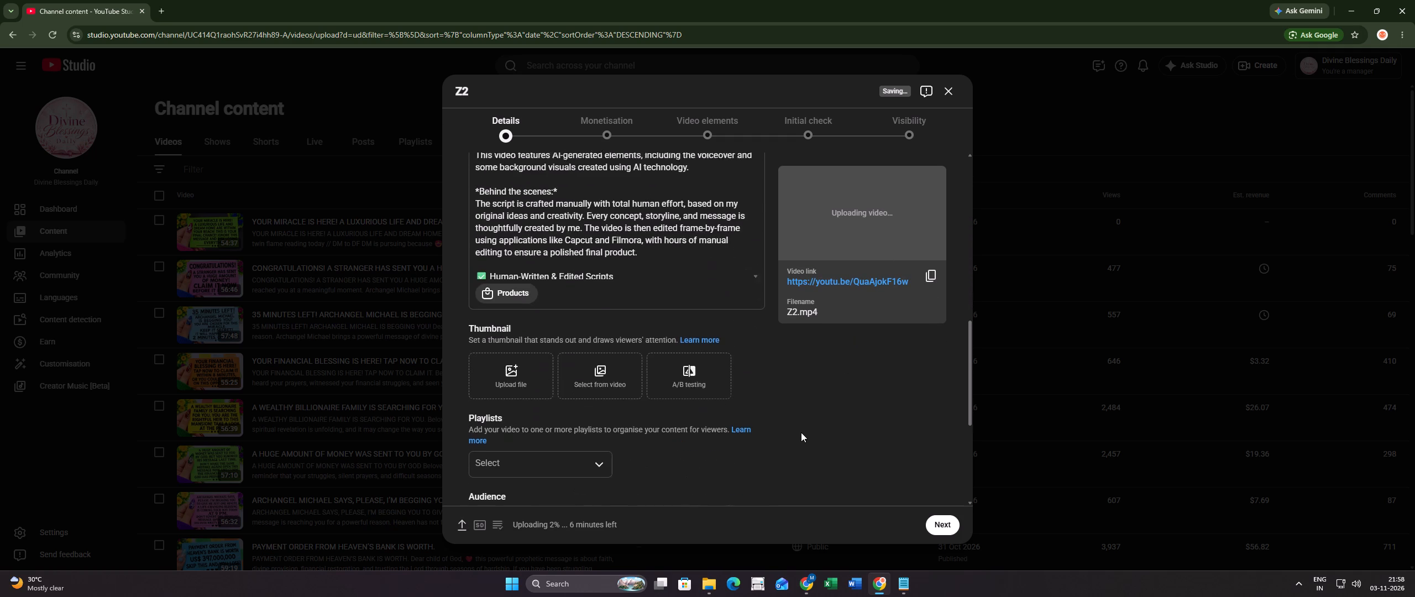
click(528, 360)
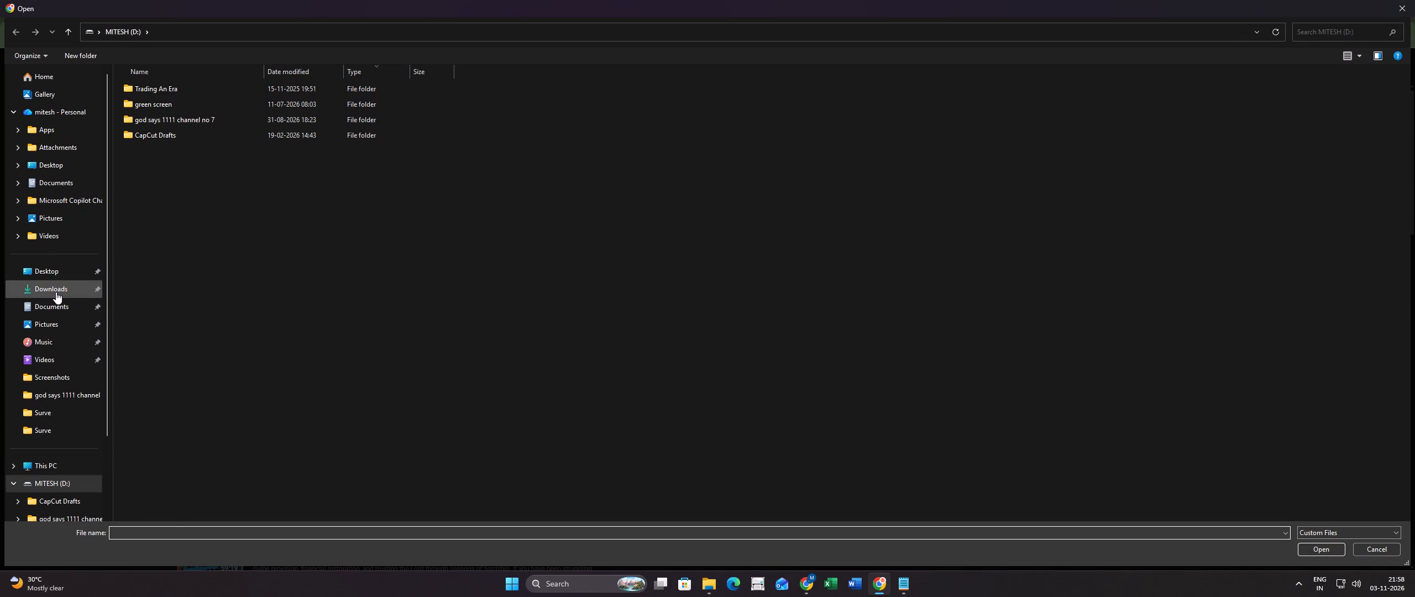
click(56, 292)
double_click(179, 108)
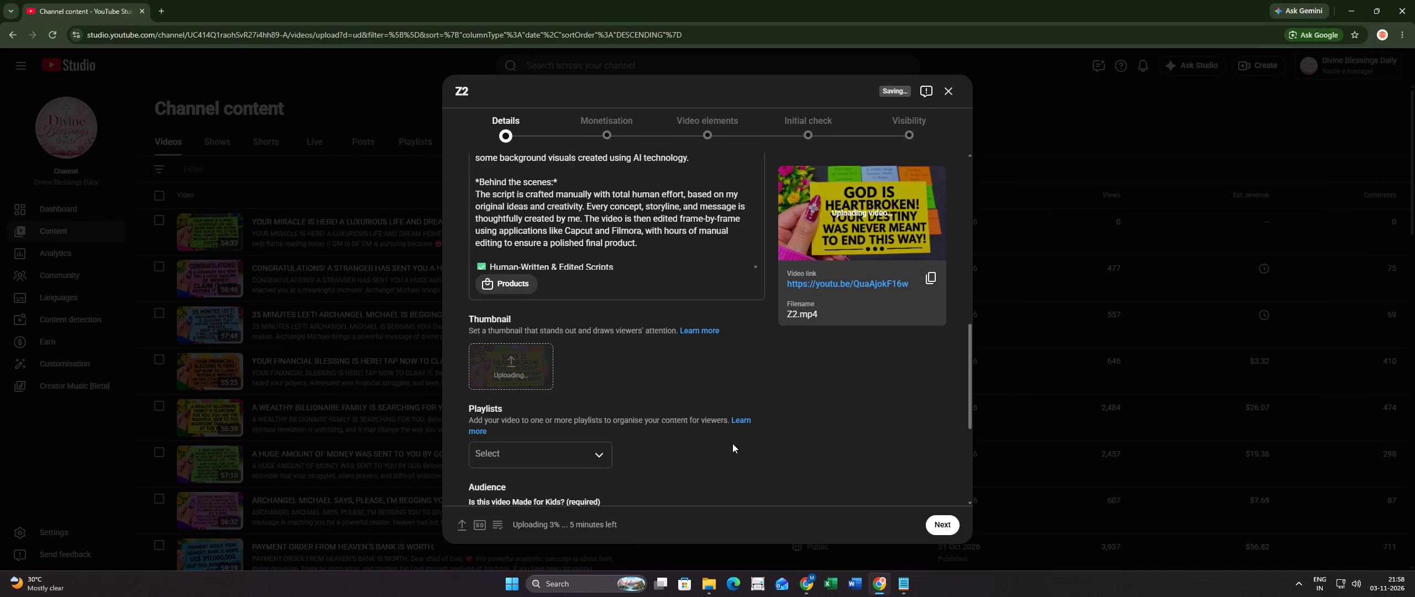
Add the video to the Divine Blessings Daily playlist.
scroll(633, 350, down, 2)
click(605, 343)
click(581, 345)
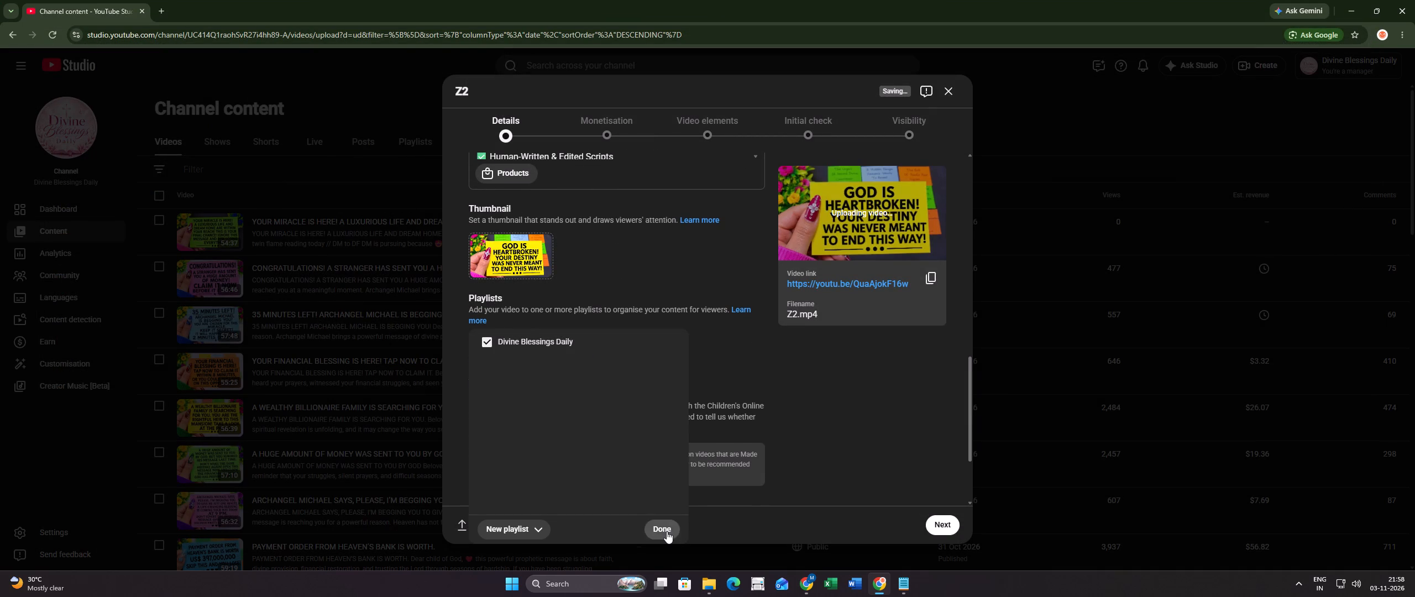
click(667, 530)
Set the video's audience to not Made for Kids.
scroll(719, 392, down, 3)
click(528, 389)
click(525, 395)
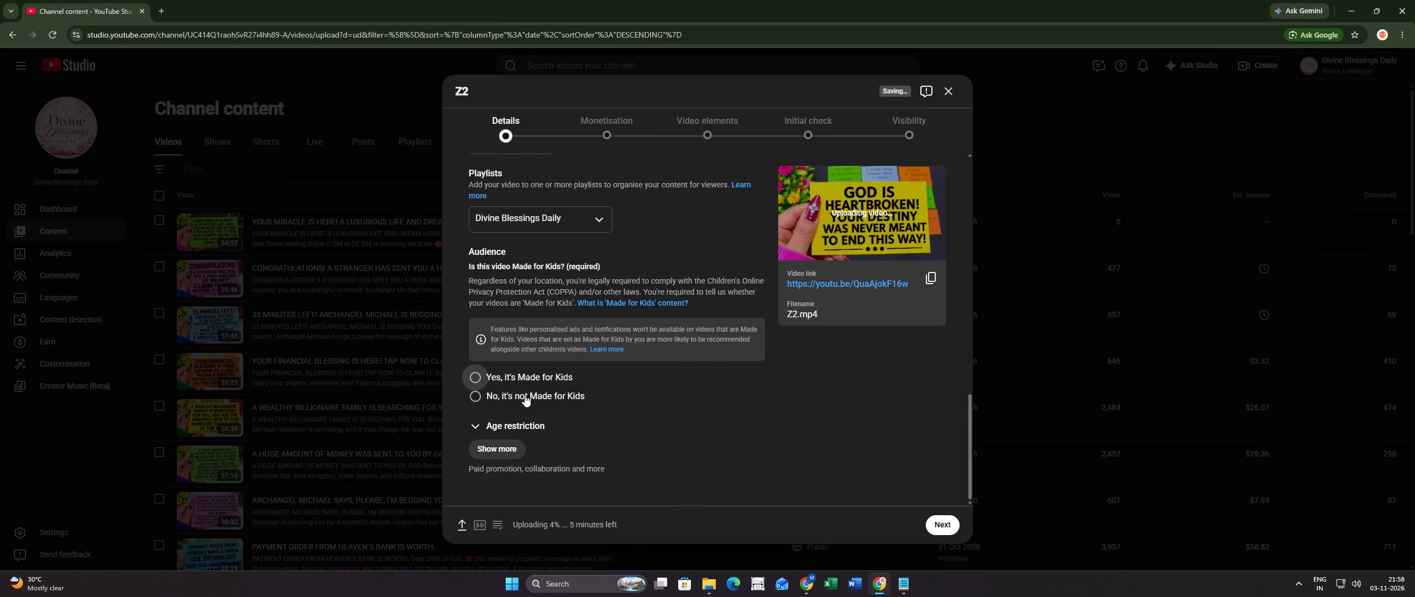
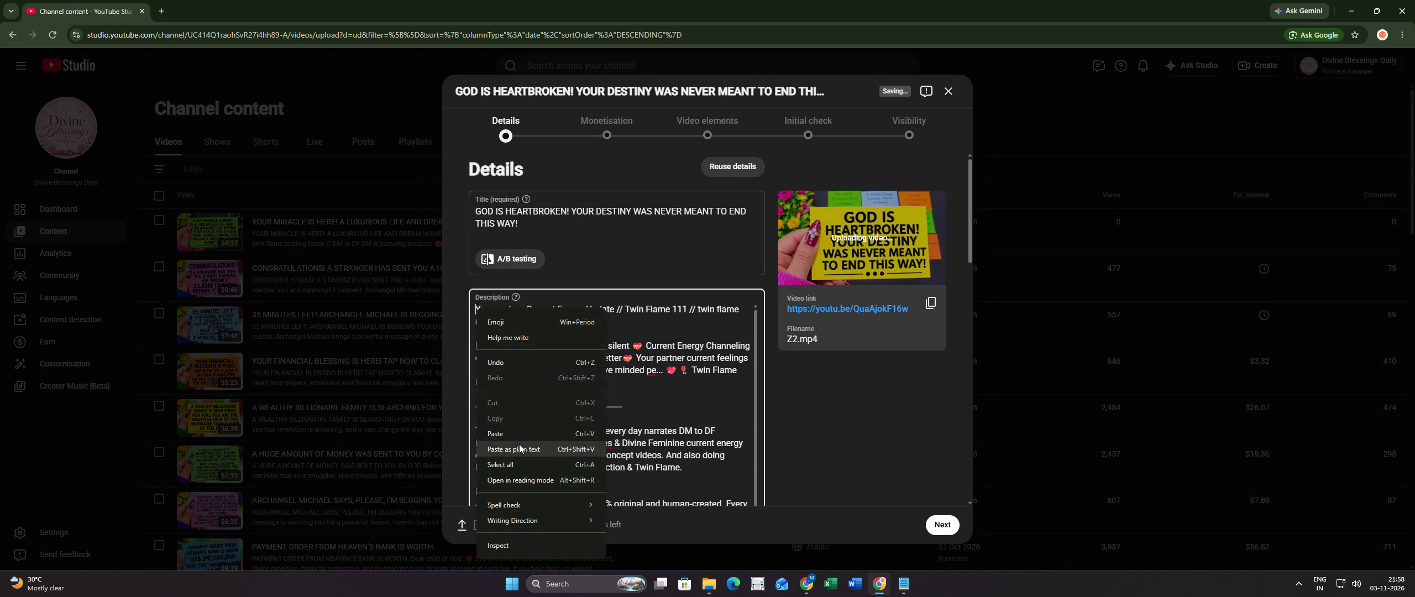
Paste the title GOD IS HEARTBROKEN! YOUR DESTINY WAS NEVER MEANT TO END THIS WAY! above the description text, separated by a blank line.
click(519, 439)
key(Return)
key(Return)
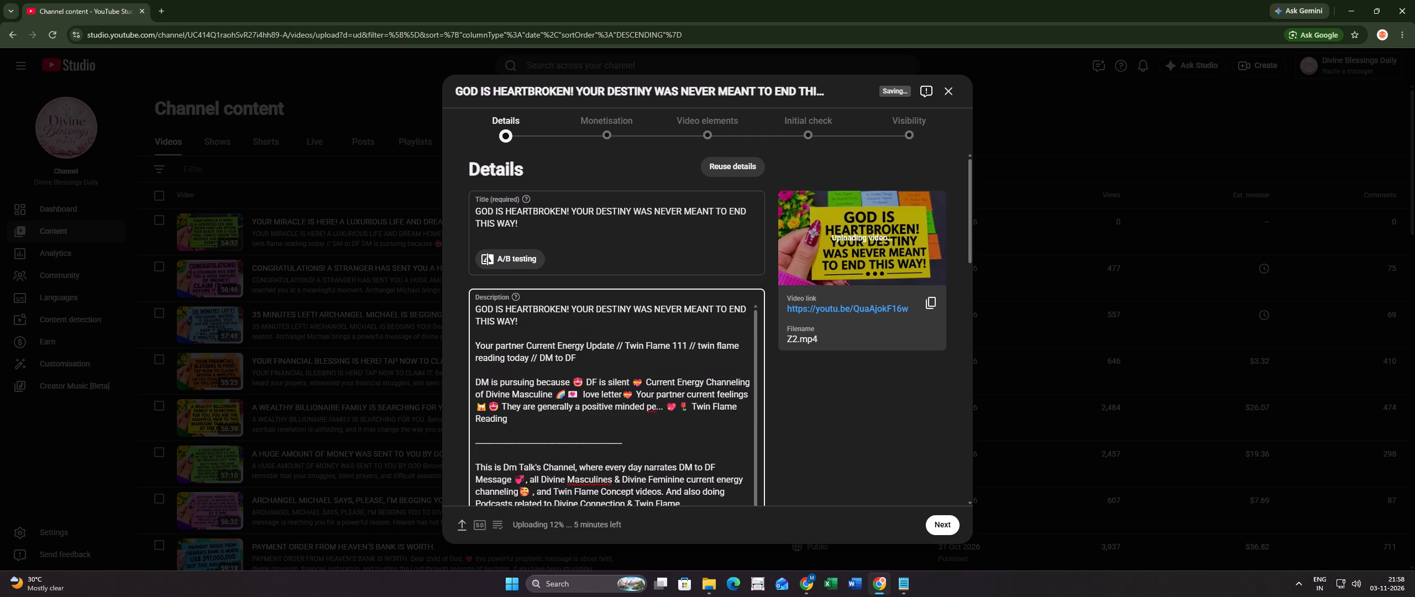
click(533, 326)
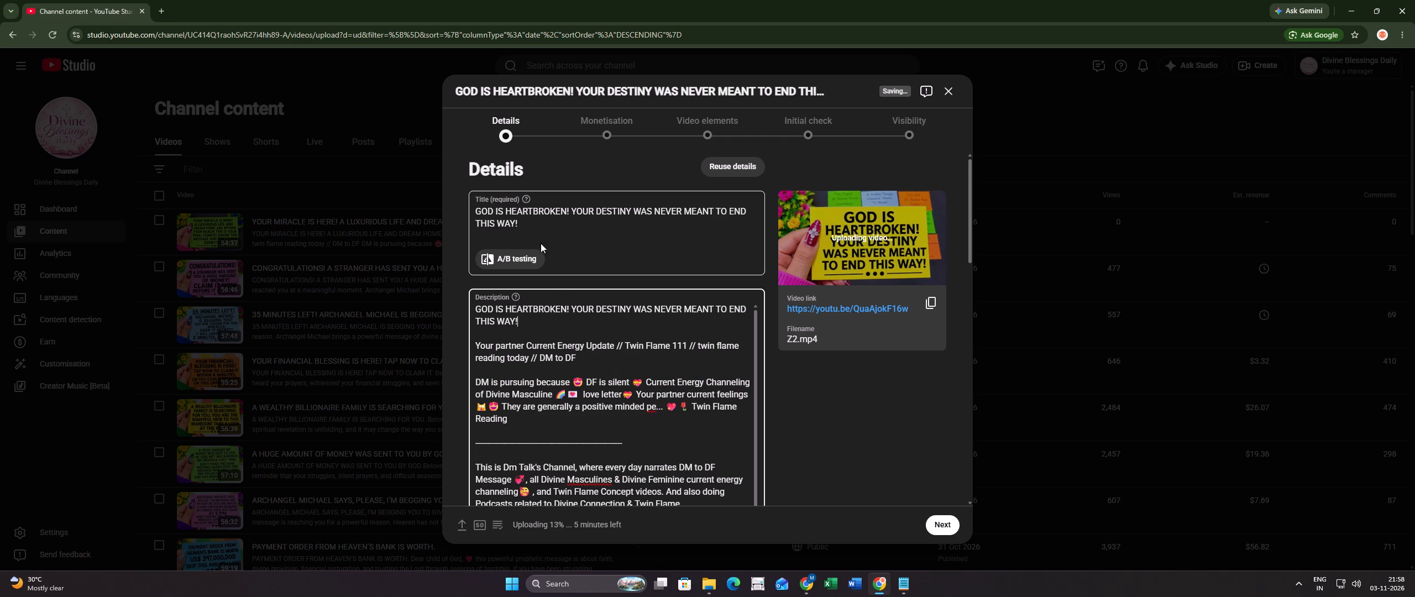
click(534, 216)
click(529, 218)
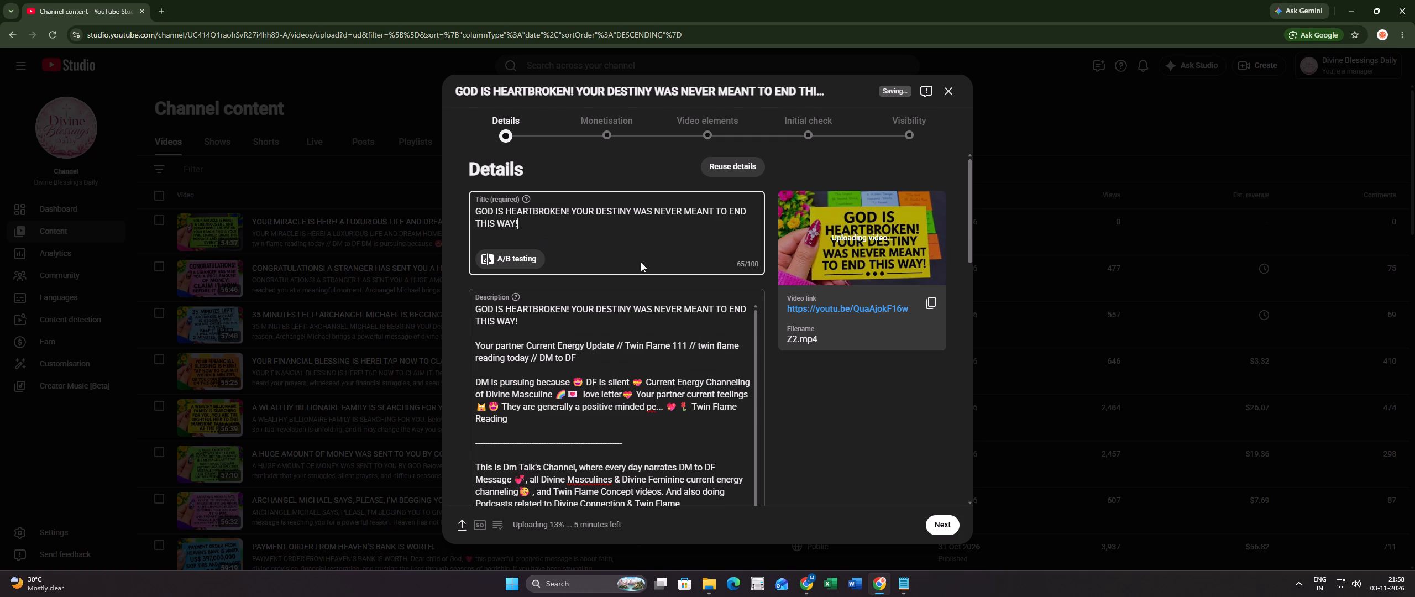
Review the video's title, description, thumbnail, playlist and audience settings on the Details page.
scroll(791, 411, up, 1)
scroll(791, 411, down, 10)
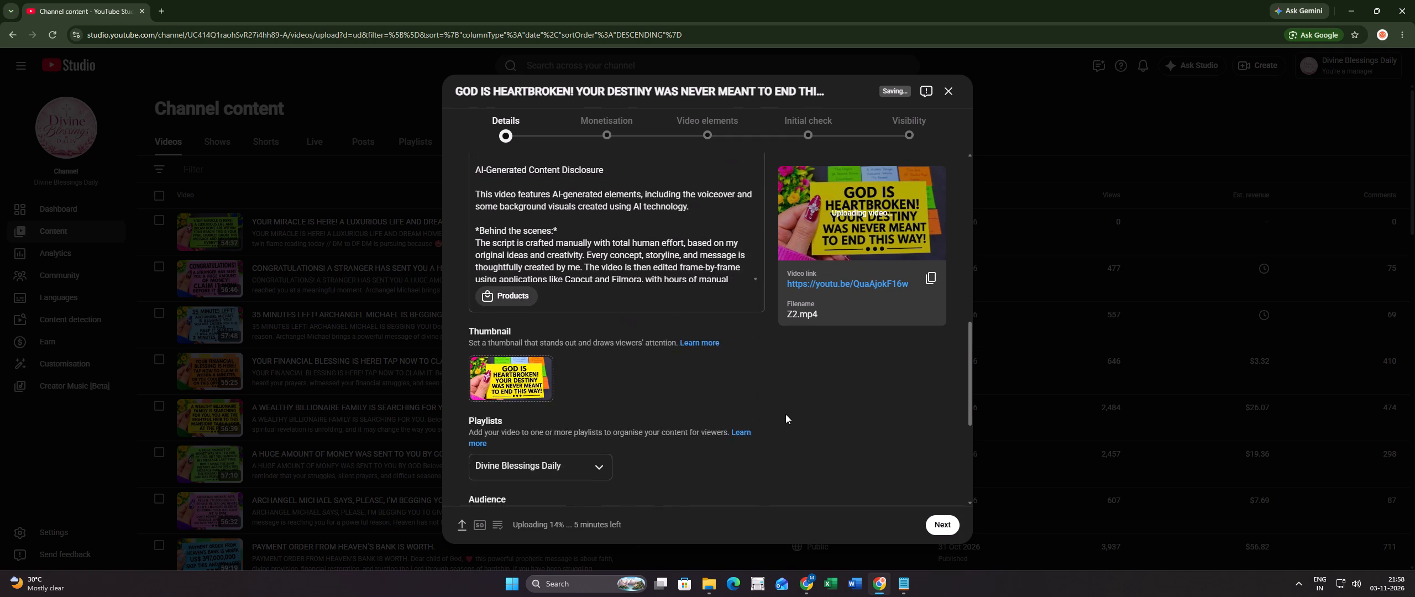
scroll(785, 414, up, 3)
scroll(706, 374, down, 18)
scroll(821, 413, up, 4)
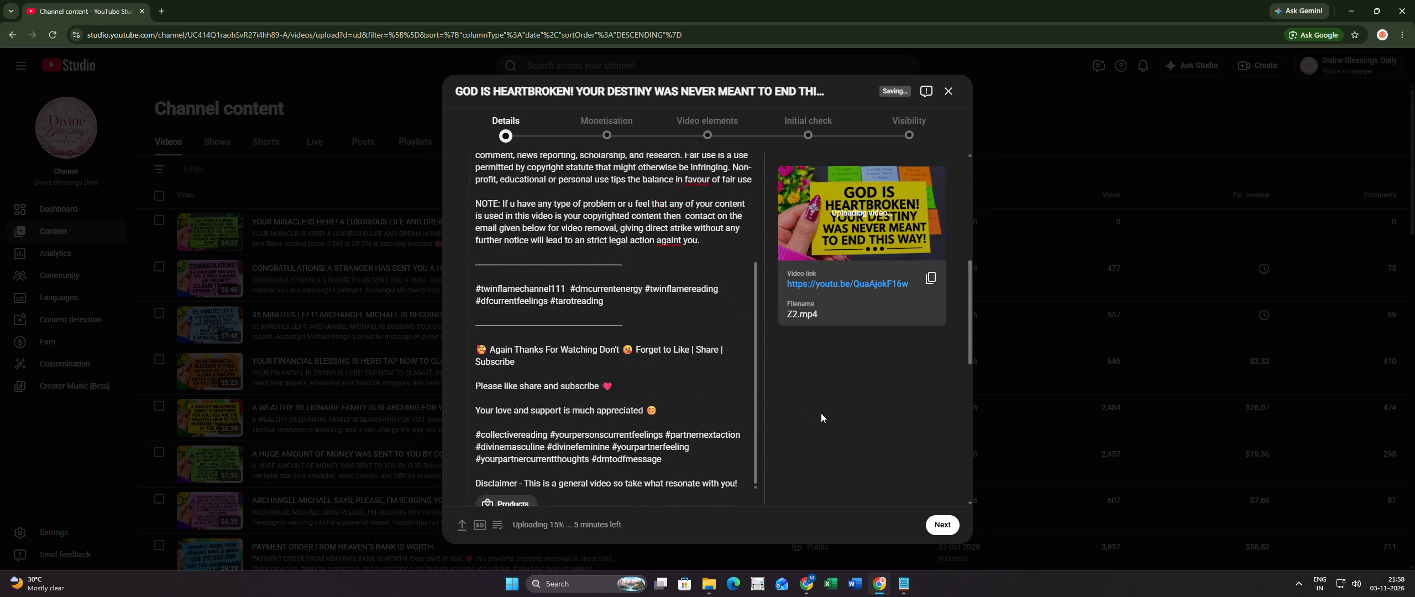
scroll(821, 413, up, 8)
scroll(677, 405, up, 17)
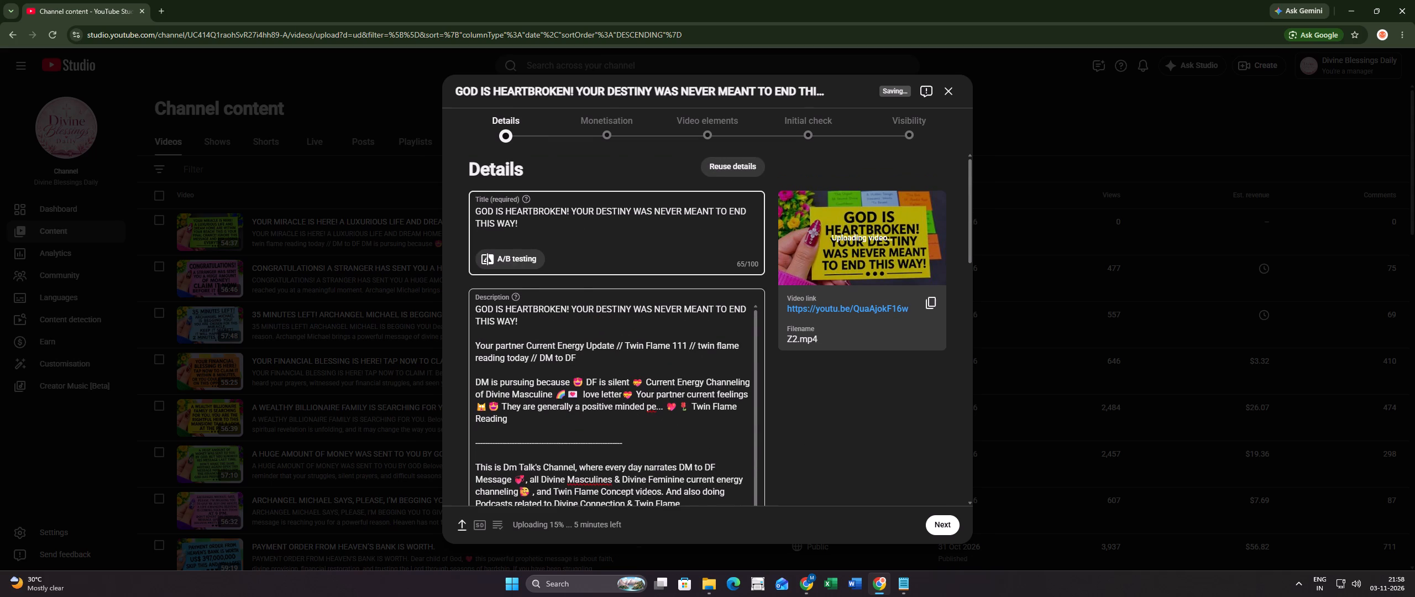
scroll(675, 406, up, 2)
scroll(772, 407, down, 16)
scroll(784, 417, up, 4)
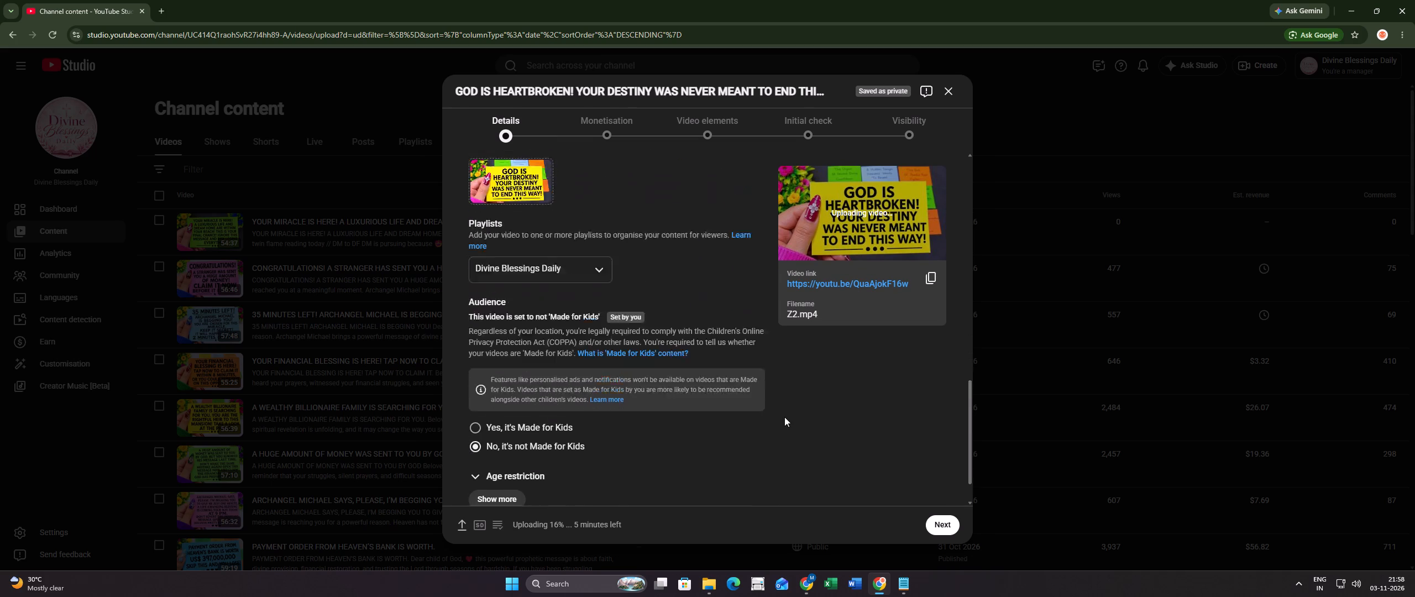
scroll(784, 417, up, 11)
scroll(661, 374, up, 2)
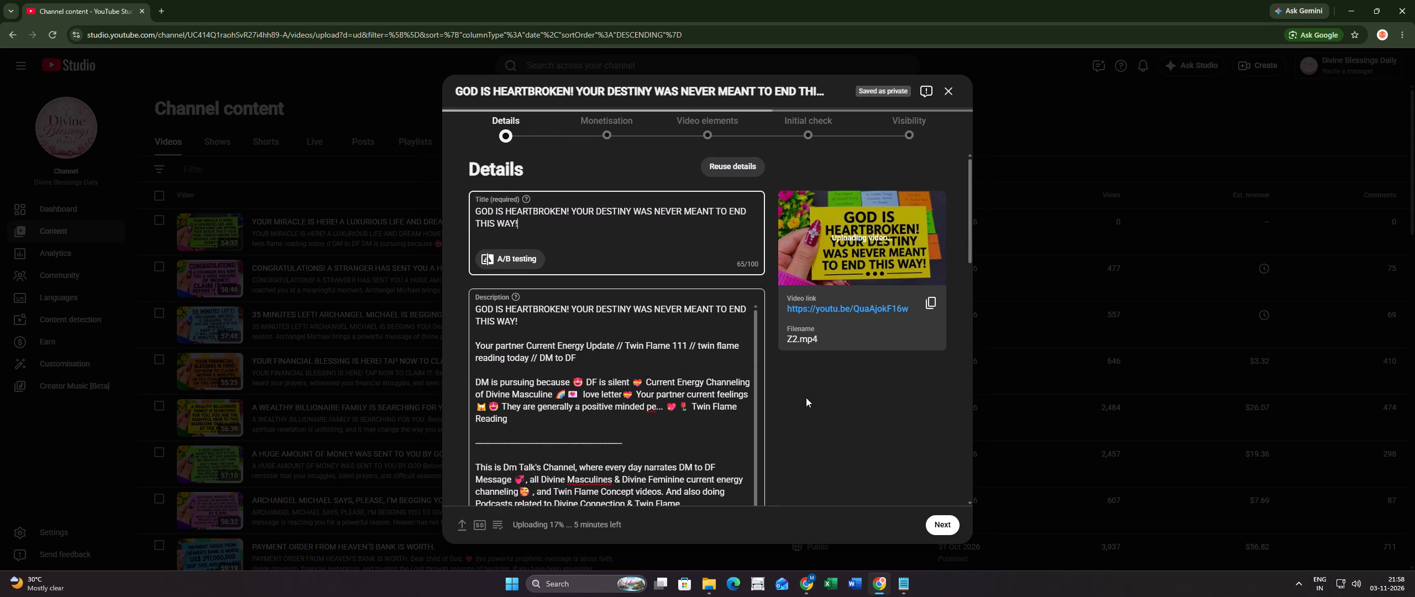
scroll(873, 446, up, 2)
Continue to Monetisation and set watch page ads and YouTube Premium to On.
click(942, 528)
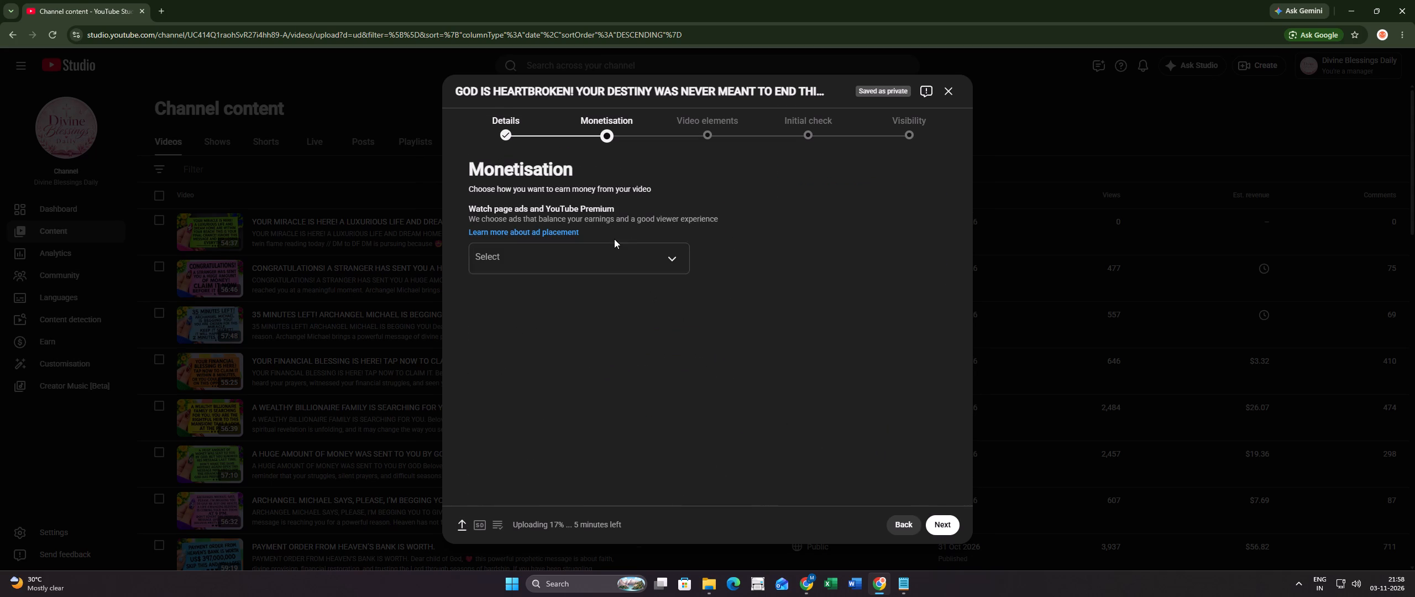
click(616, 253)
click(570, 272)
click(505, 255)
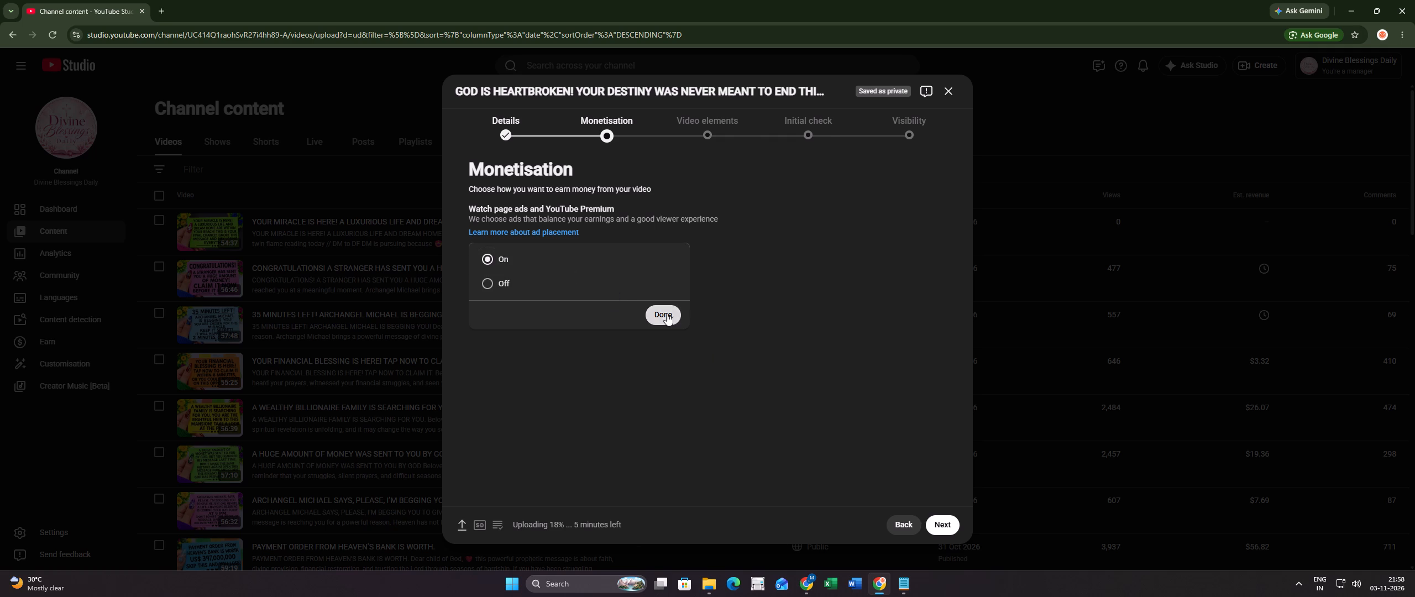
click(667, 313)
Continue to Ad suitability, declare None for every content category, and submit the rating.
click(947, 524)
scroll(706, 371, down, 3)
scroll(706, 371, up, 1)
scroll(706, 371, down, 5)
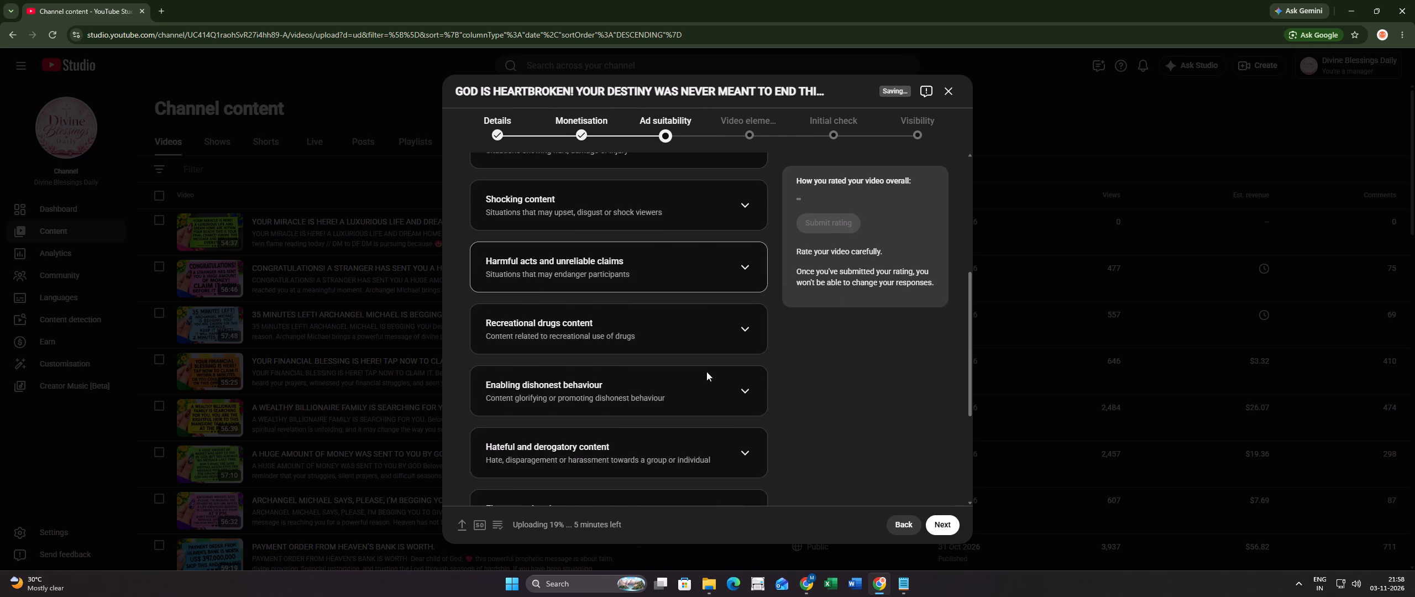
scroll(706, 371, down, 10)
click(526, 481)
scroll(940, 313, up, 4)
click(844, 224)
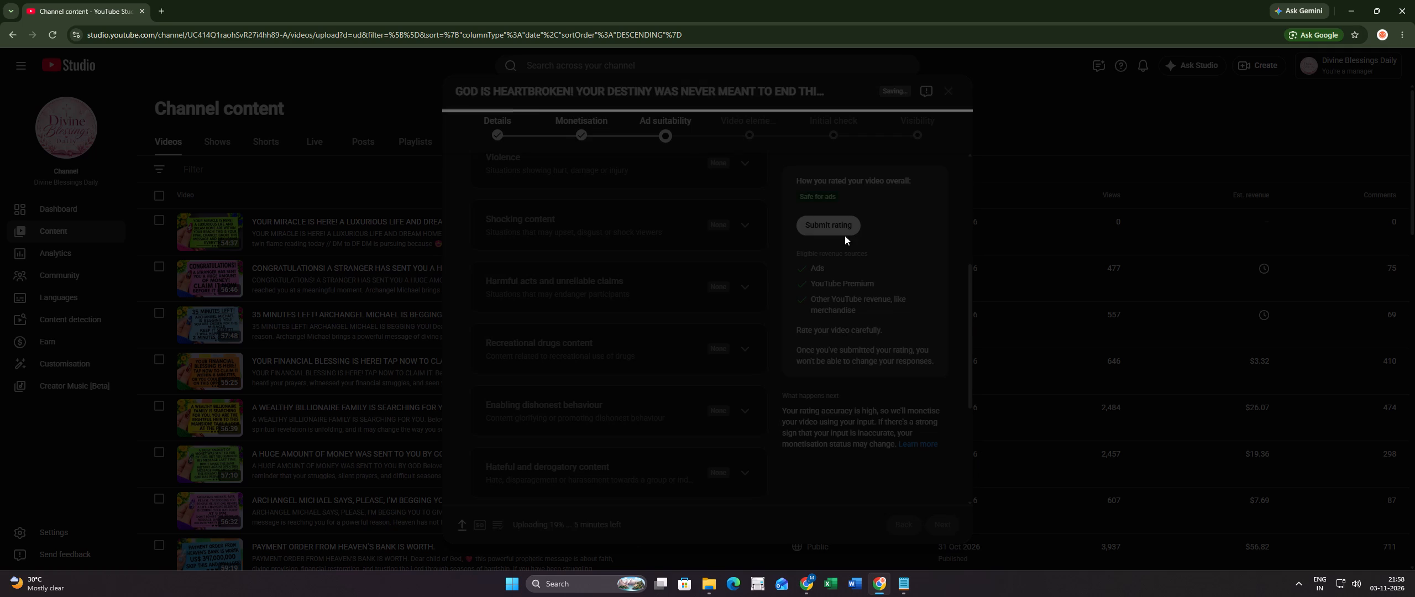
Advance past the video elements and initial check stages to the Visibility page.
scroll(937, 491, up, 7)
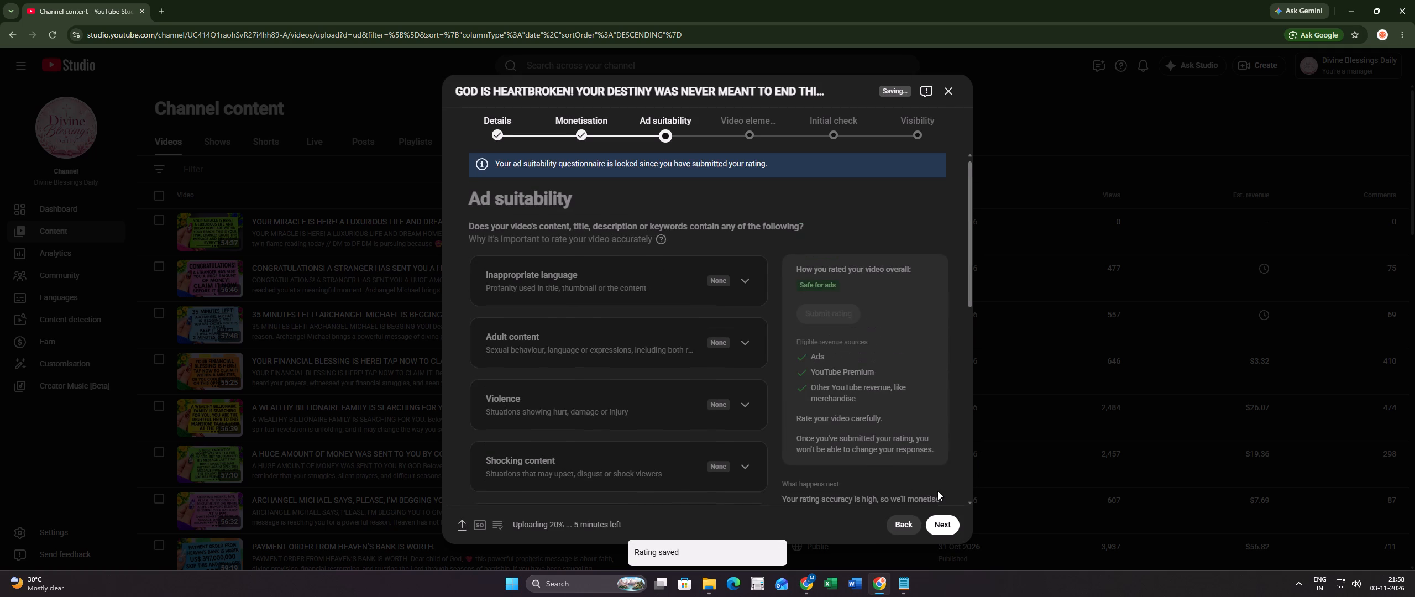
click(944, 526)
click(944, 526)
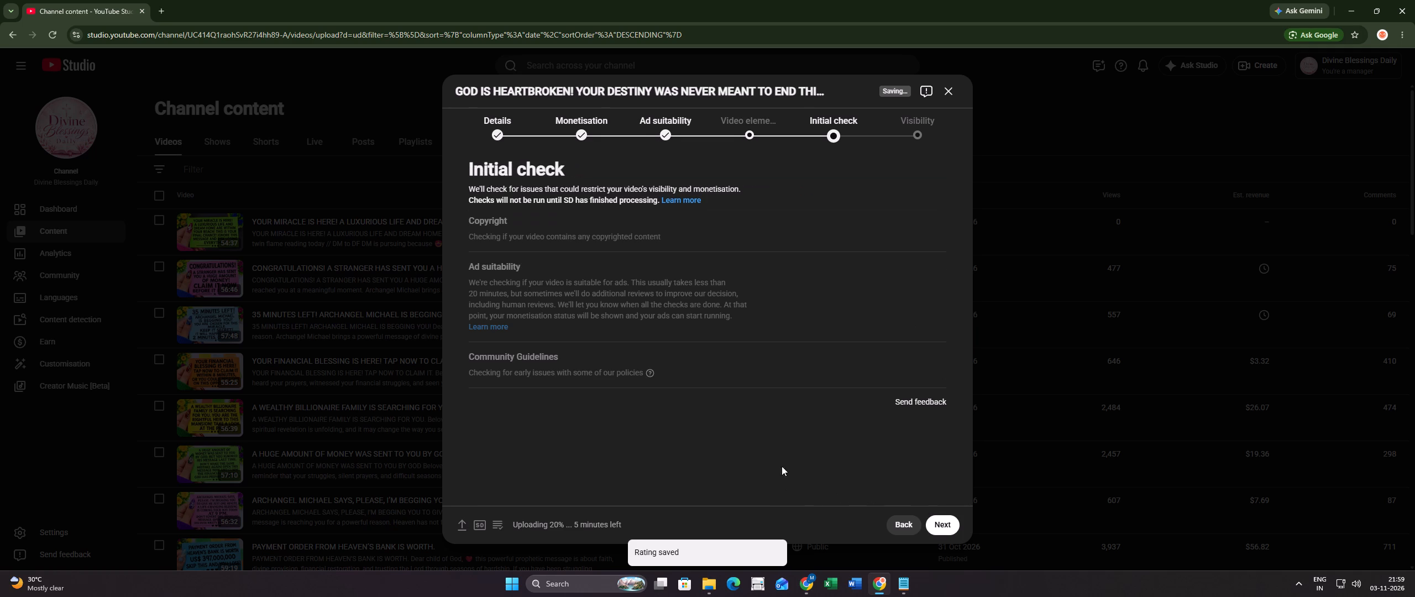
click(940, 519)
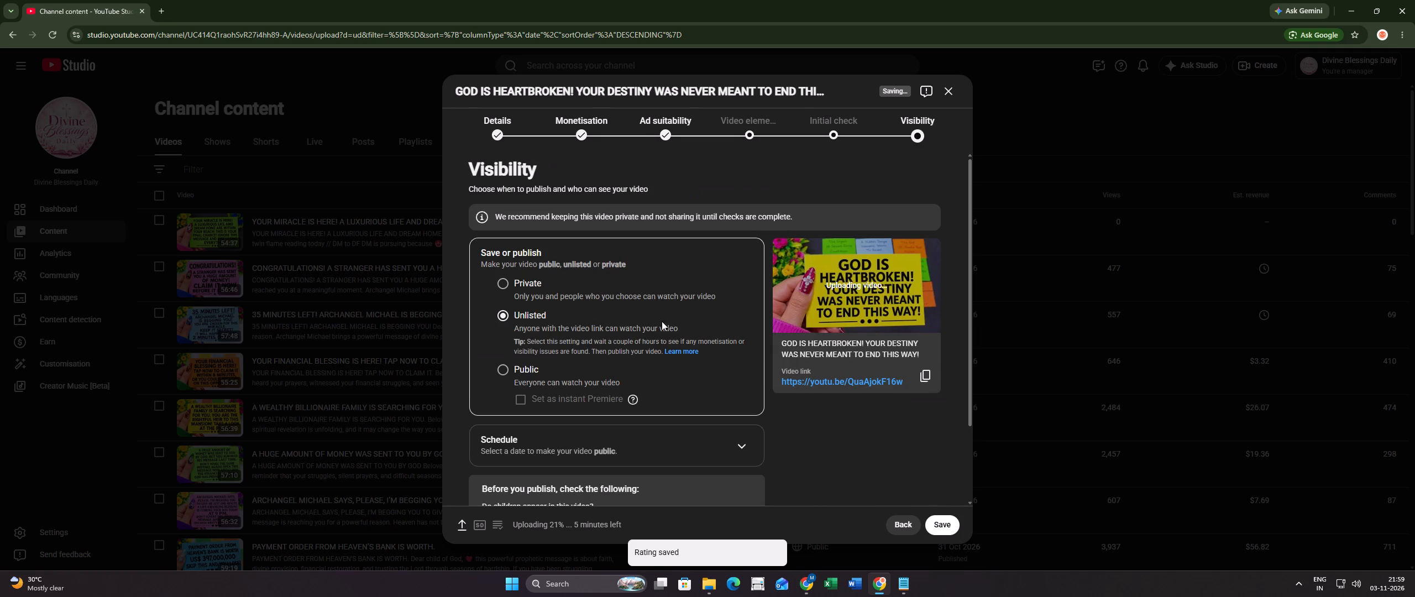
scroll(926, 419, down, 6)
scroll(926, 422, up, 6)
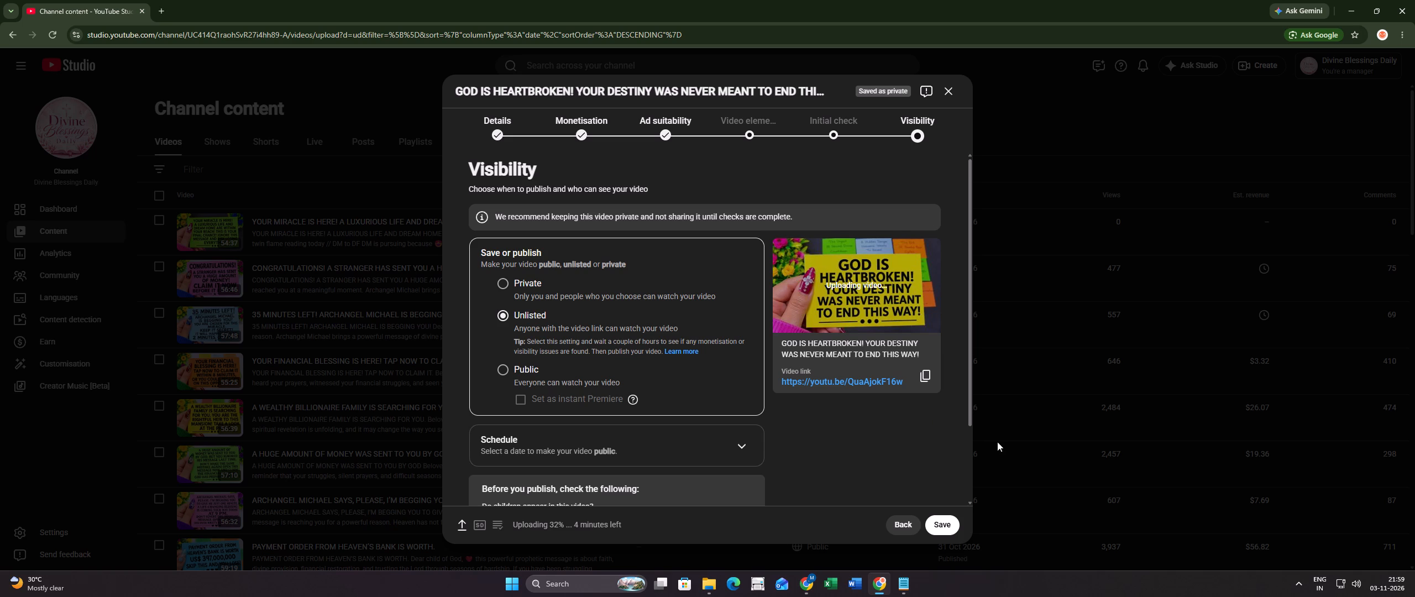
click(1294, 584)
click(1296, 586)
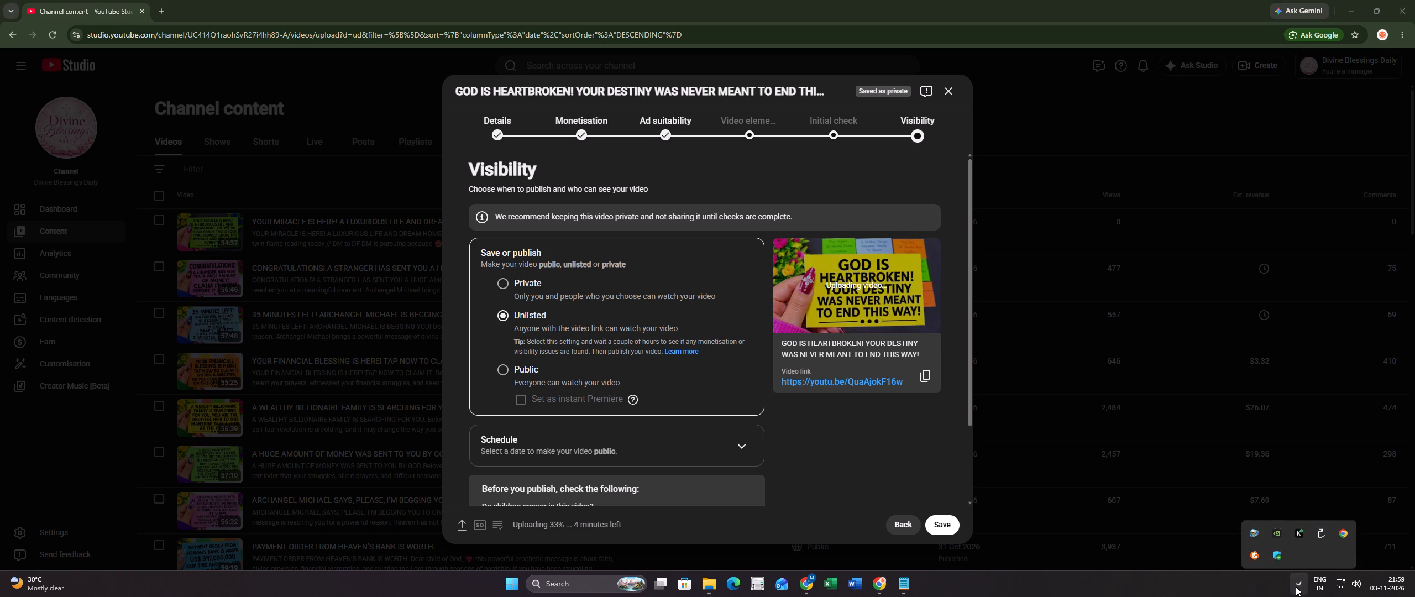
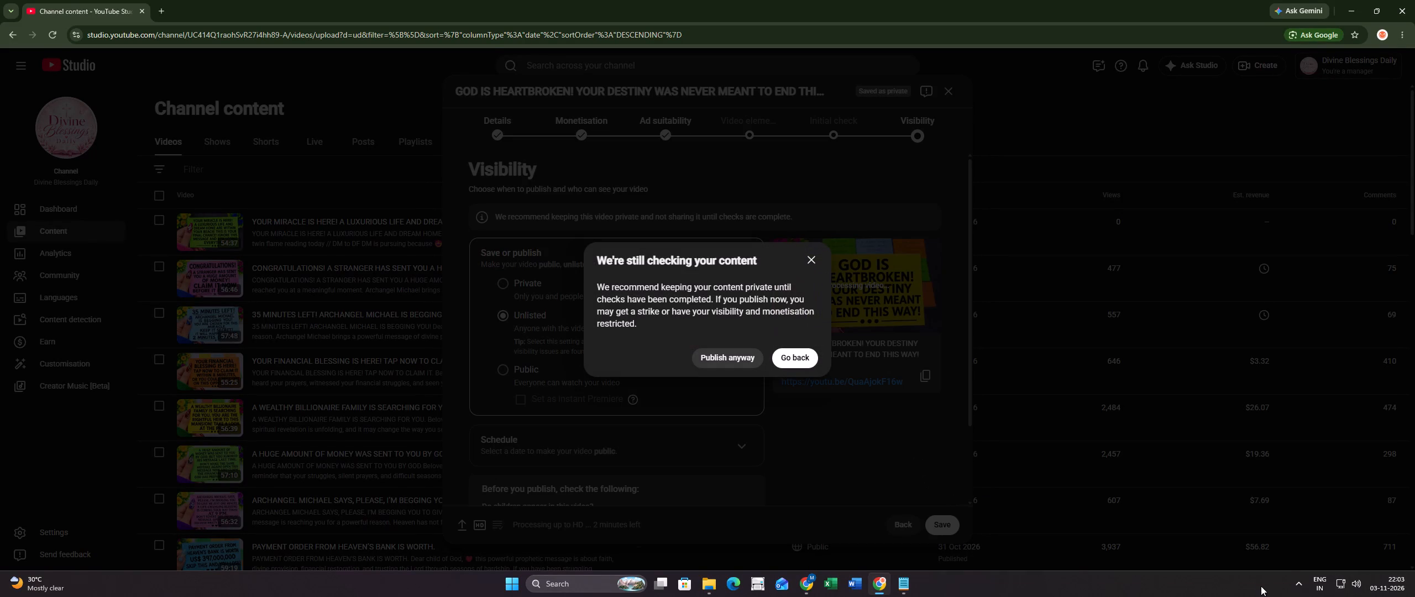
Publish the Z2 video as unlisted without waiting for the checks, reload the content page and dismiss the upload window.
click(735, 352)
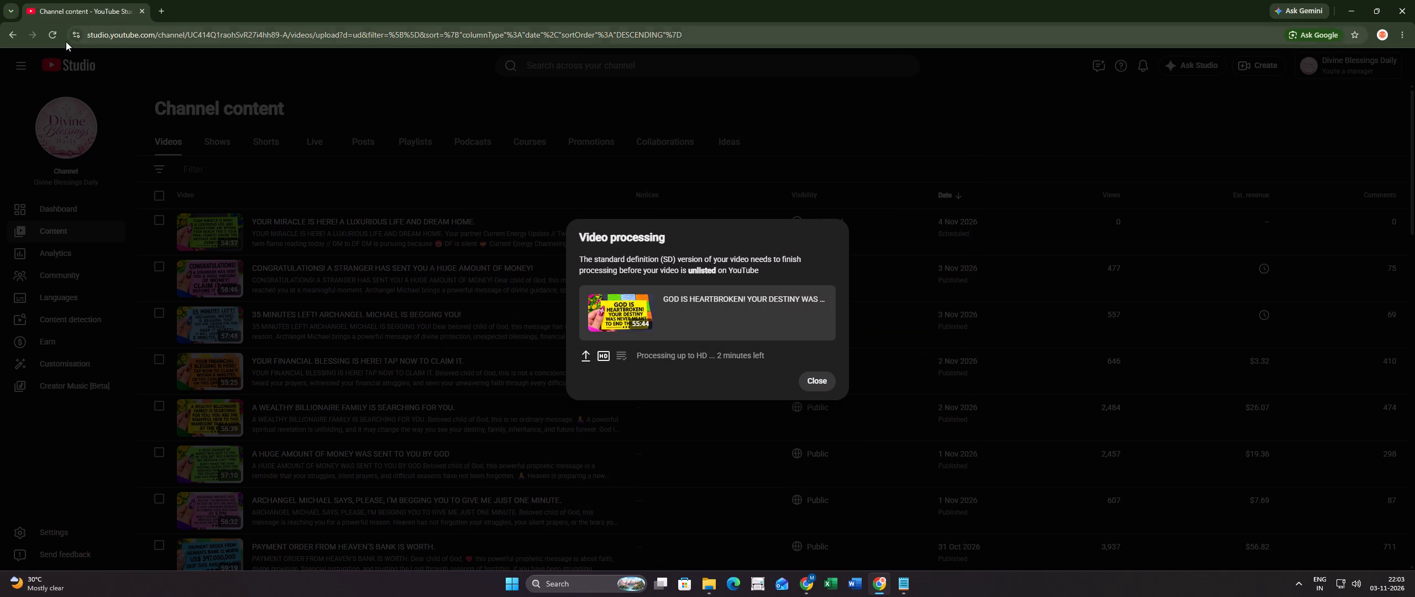
click(45, 29)
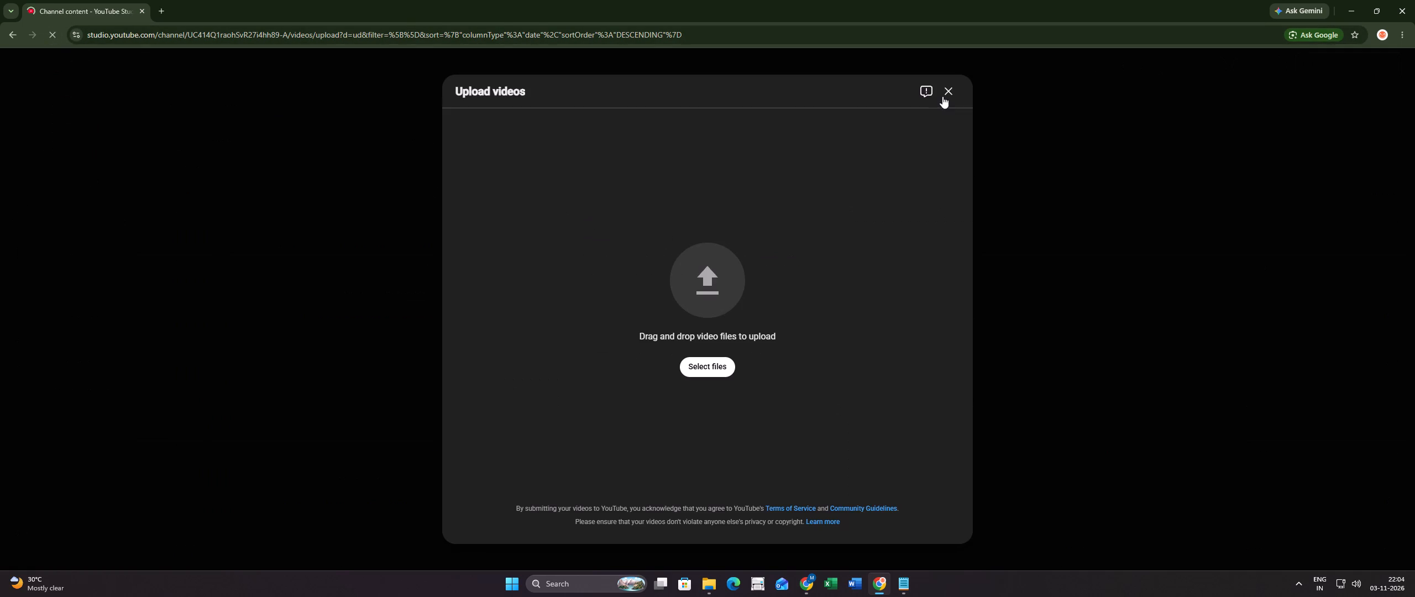
click(944, 93)
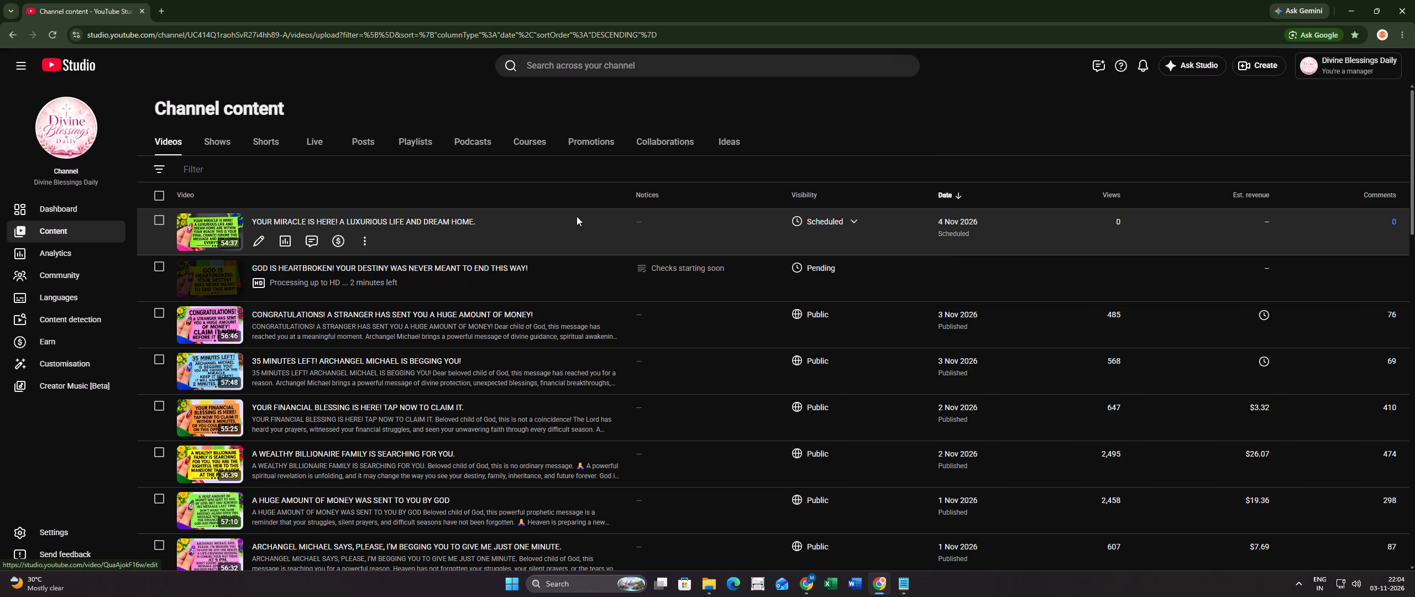
Open the details page of the video "GOD IS HEARTBROKEN! YOUR DESTINY WAS NEVER MEANT TO END THIS WAY!".
click(257, 285)
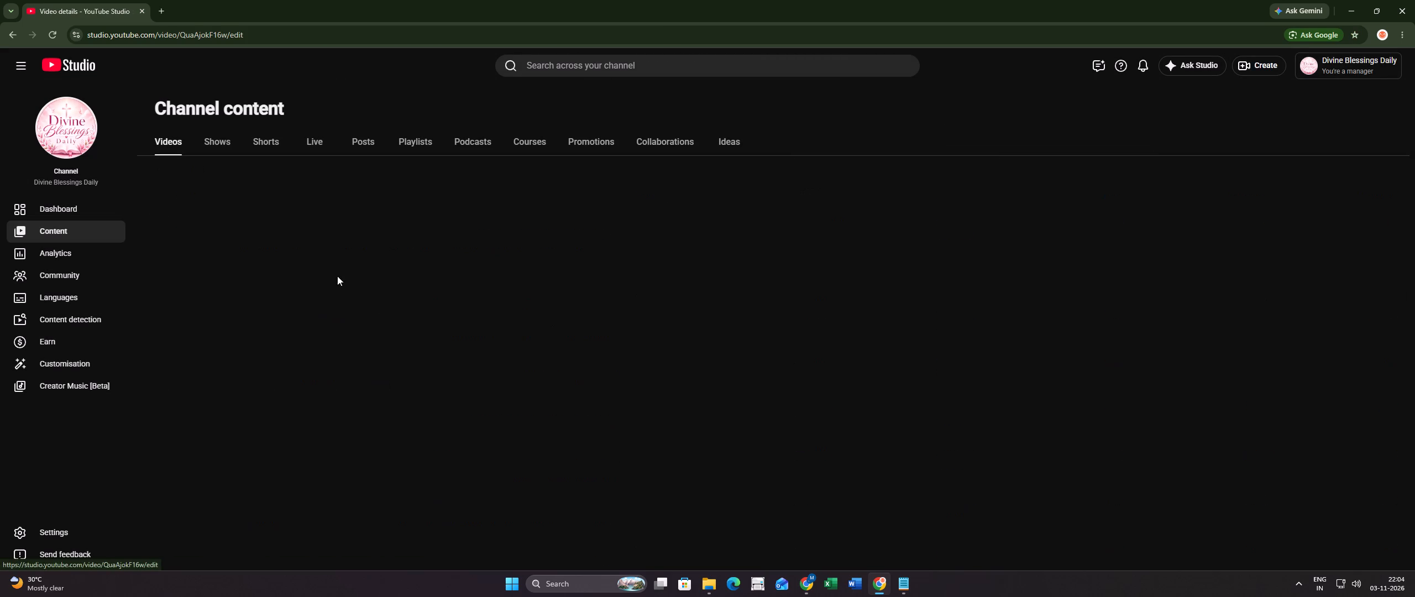
scroll(868, 219, down, 3)
scroll(852, 279, up, 4)
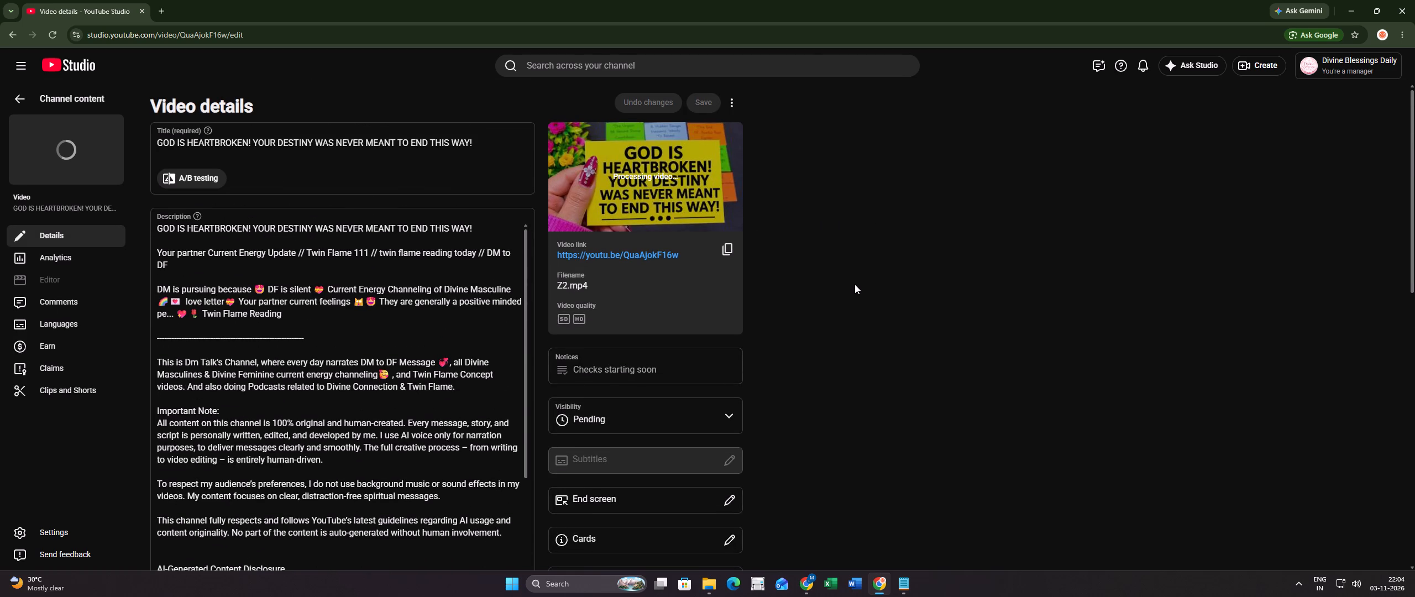
scroll(806, 323, down, 3)
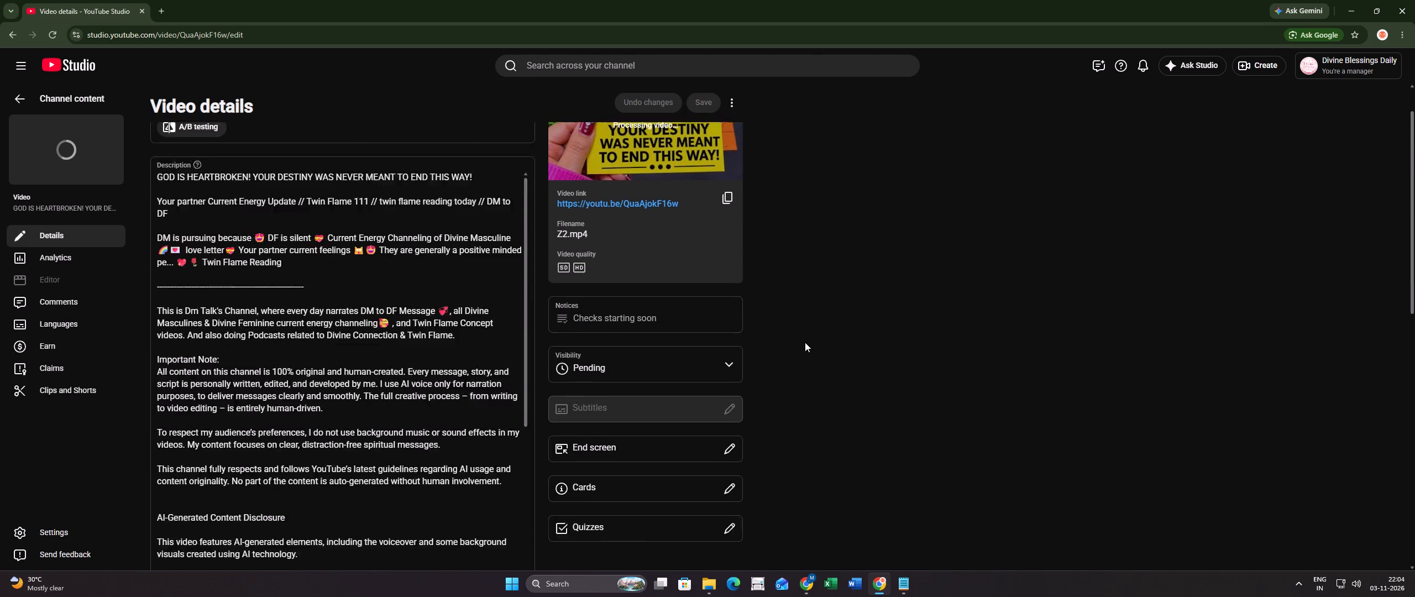
scroll(805, 342, down, 2)
scroll(805, 344, up, 4)
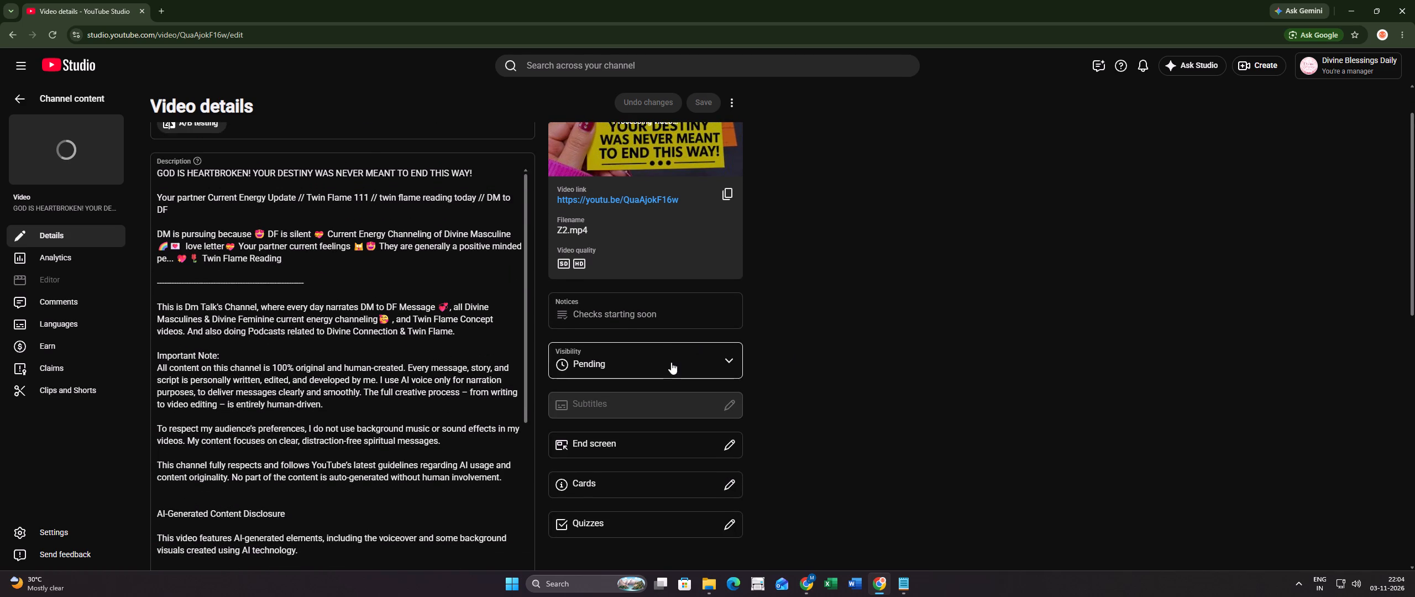
Schedule the video as public for 4 Nov 2026 at 06:00, save the change and acknowledge the content check notice.
click(671, 362)
click(700, 487)
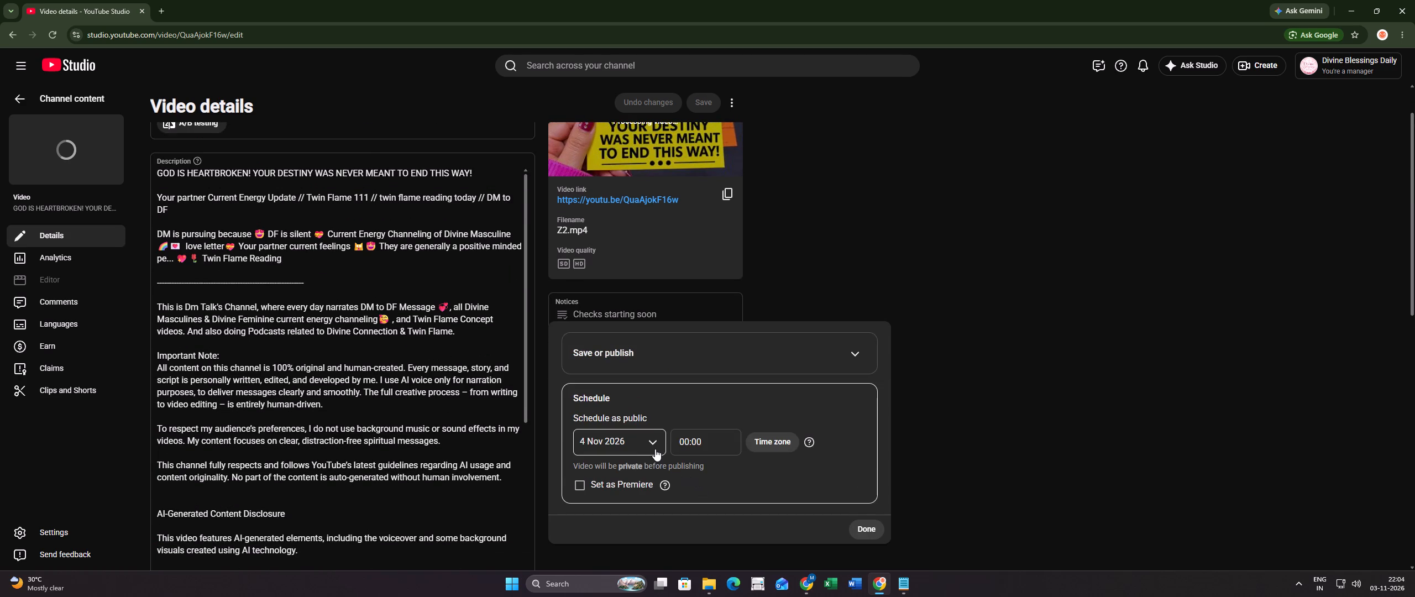
click(699, 438)
scroll(714, 319, up, 3)
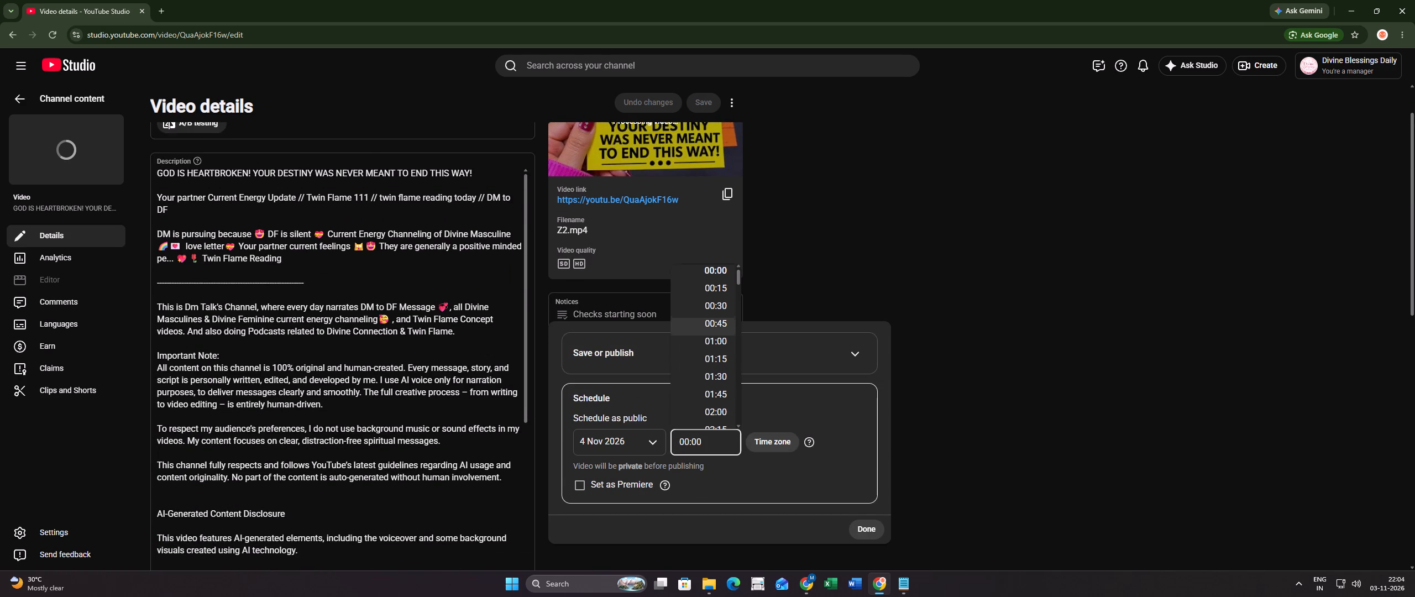
scroll(726, 347, down, 3)
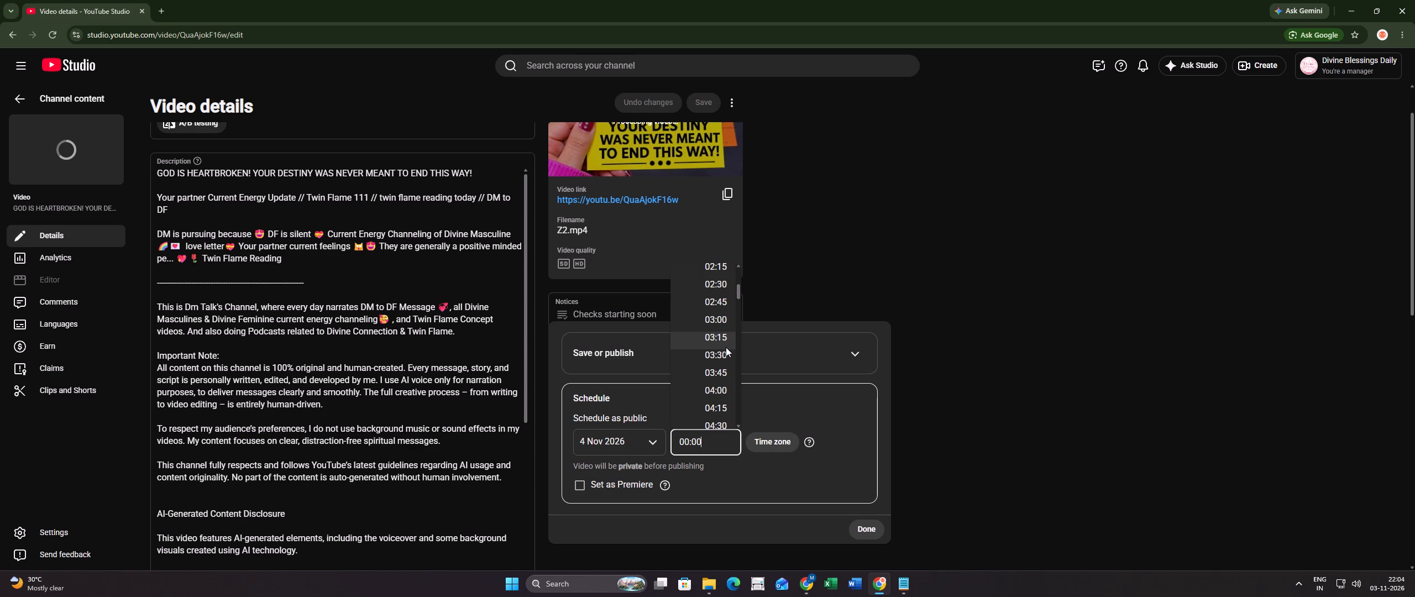
scroll(726, 347, down, 1)
scroll(726, 347, up, 6)
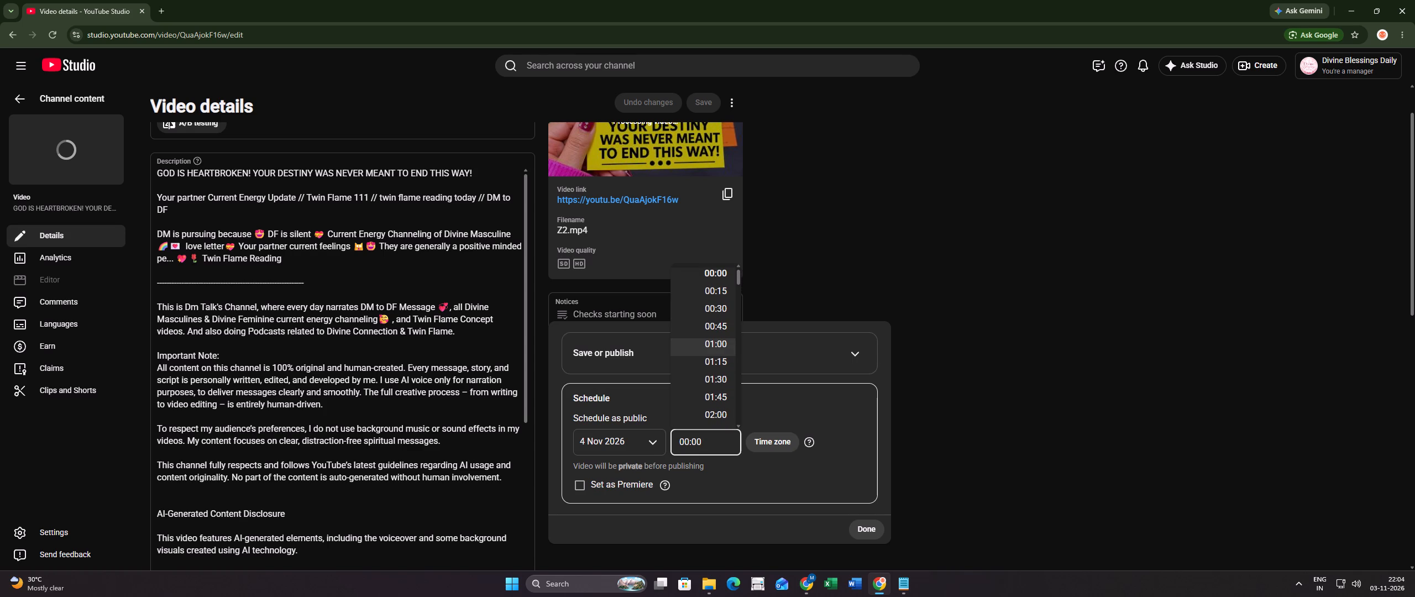
scroll(726, 347, up, 8)
scroll(726, 347, down, 1)
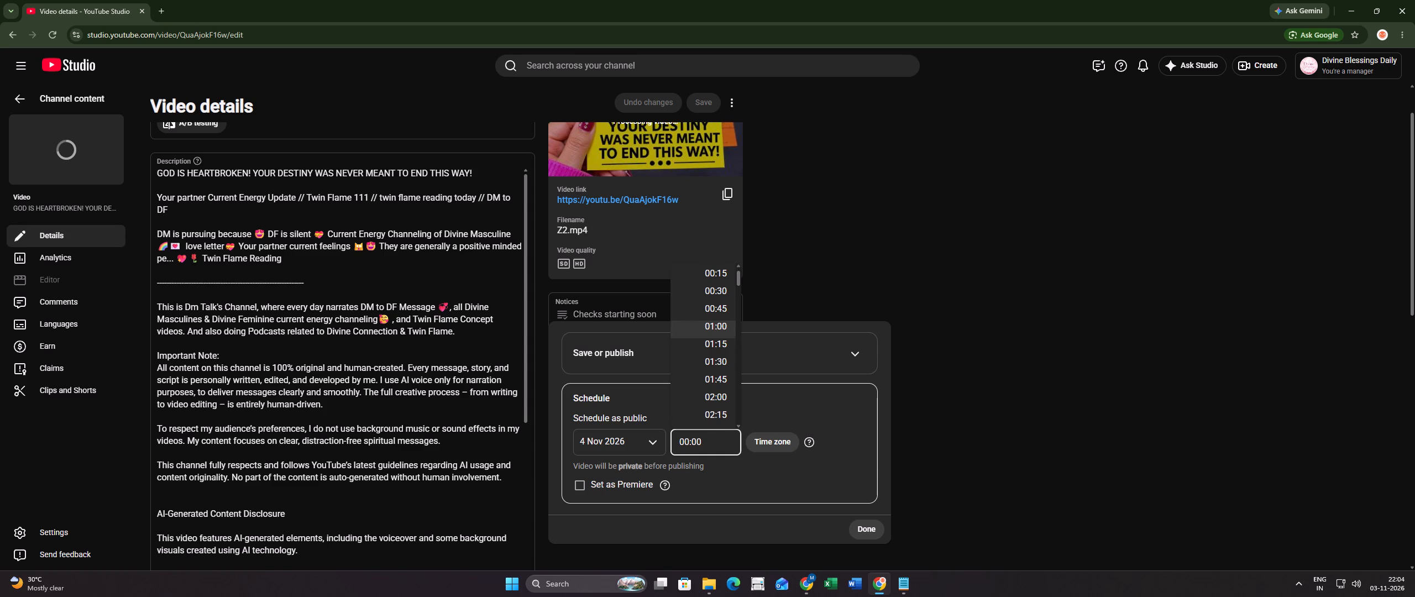
scroll(726, 347, down, 5)
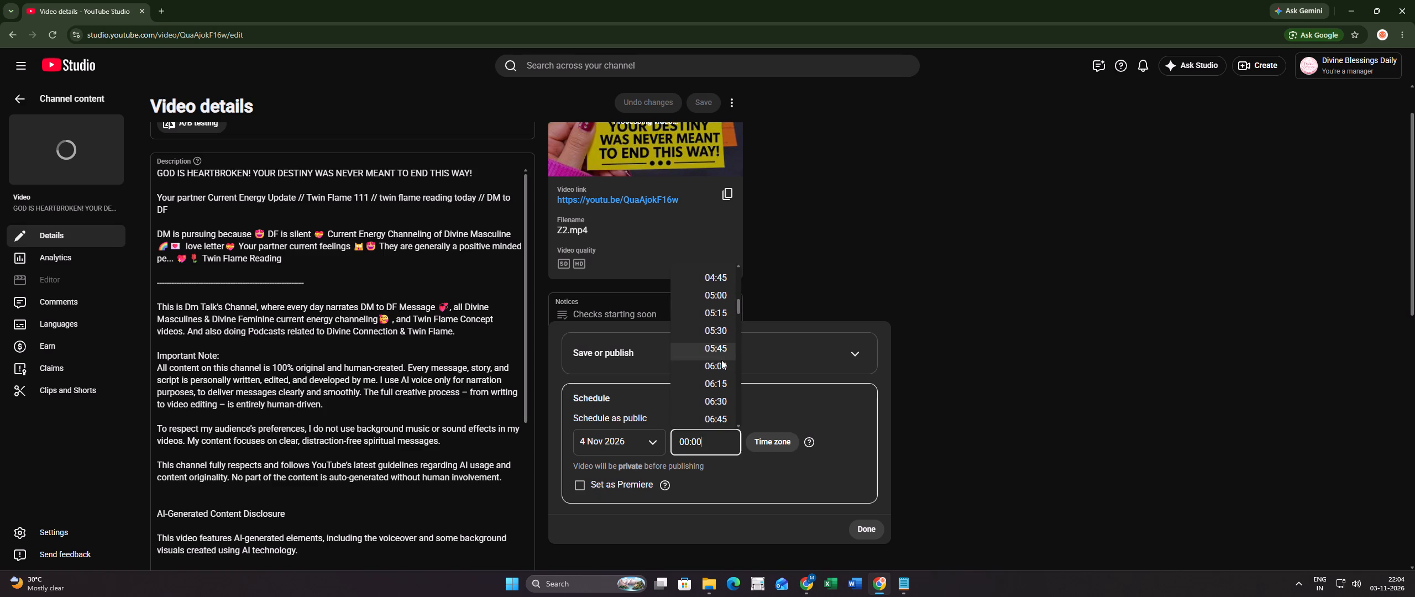
click(719, 371)
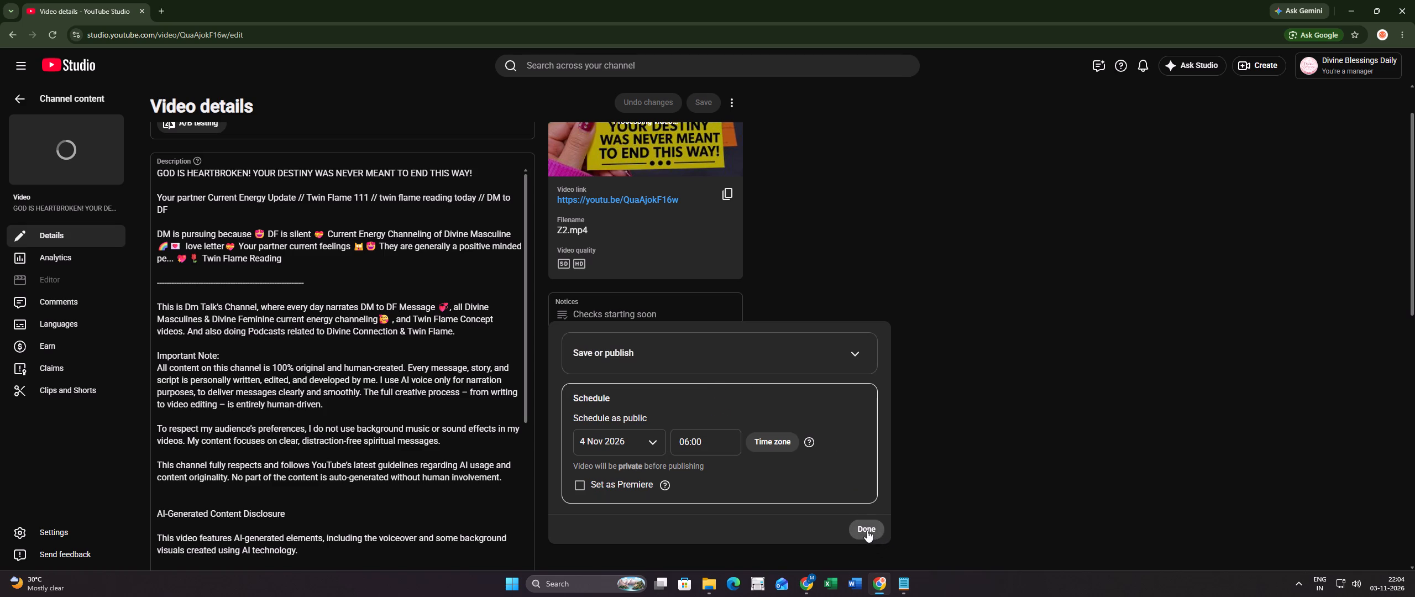
click(867, 530)
scroll(827, 383, up, 5)
click(700, 94)
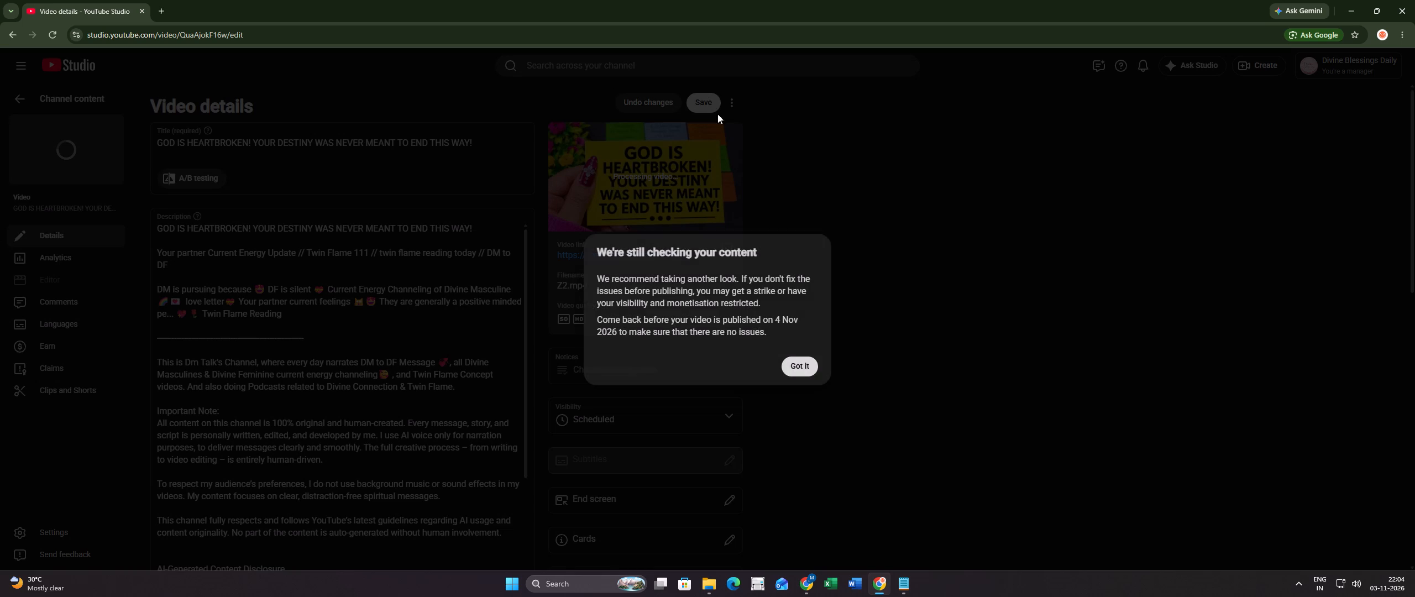
click(797, 359)
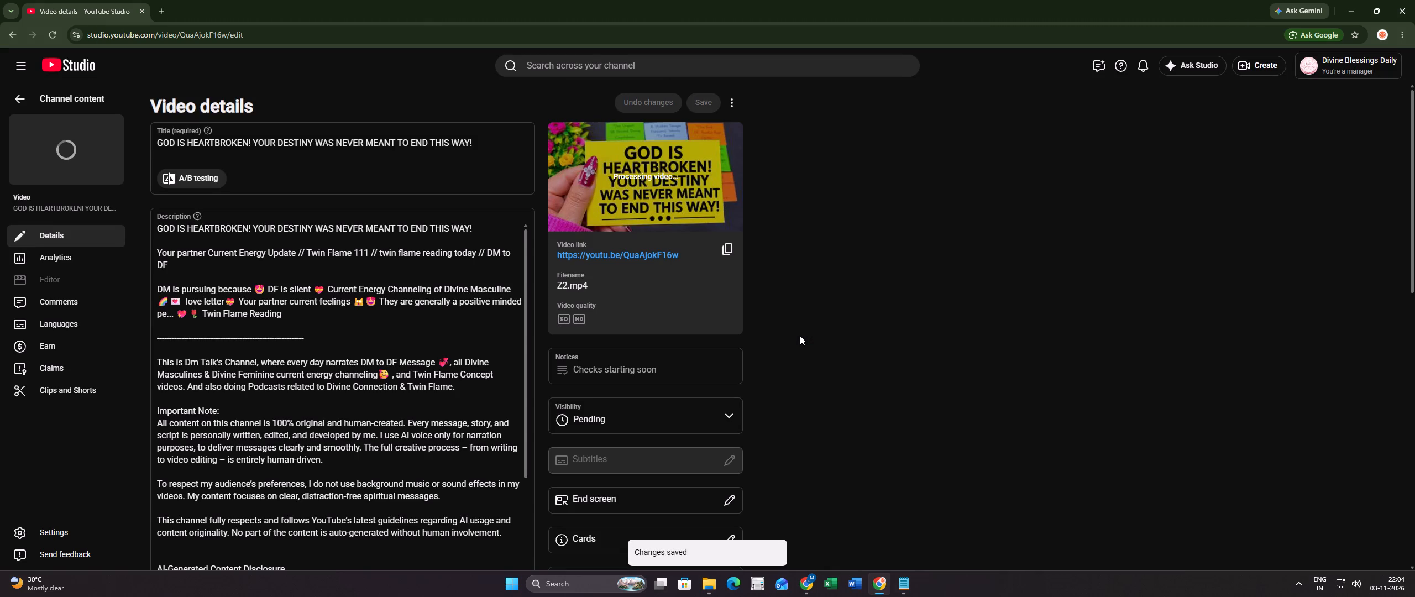
Copy the video's link from its details page.
triple_click(719, 252)
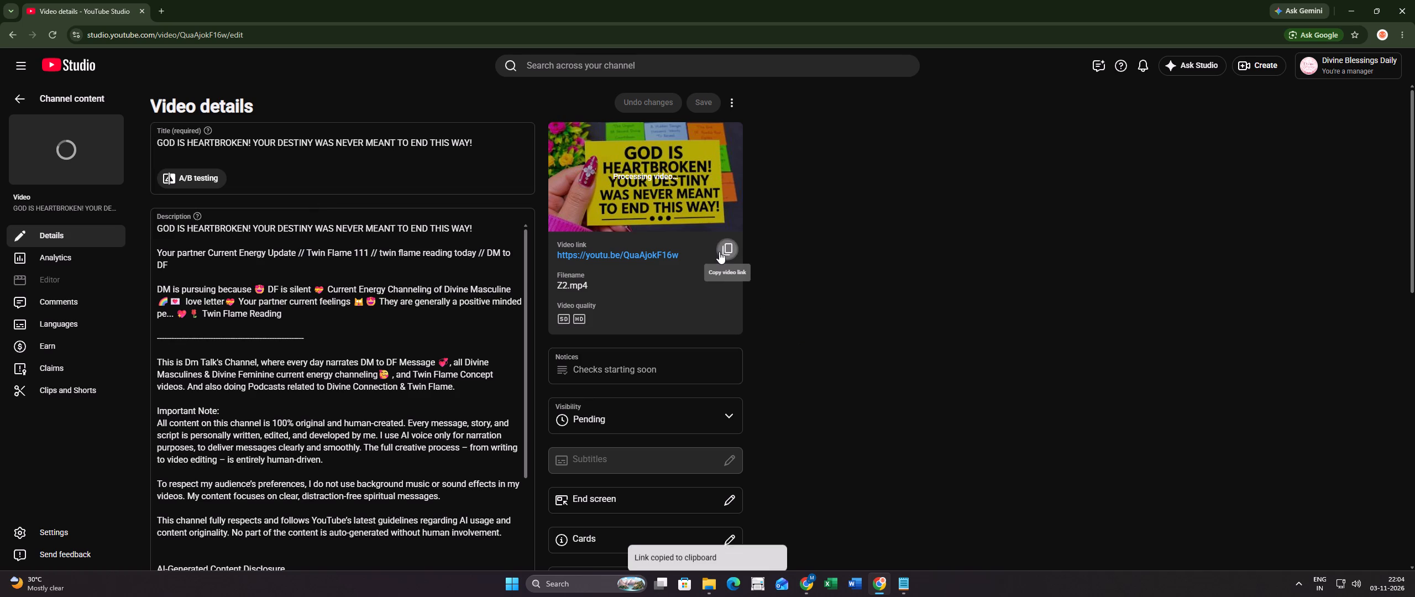
double_click(719, 252)
Open the Divine Blessings Daily channel's public Posts page in a separate tab, closing the extra channel content tab.
click(161, 10)
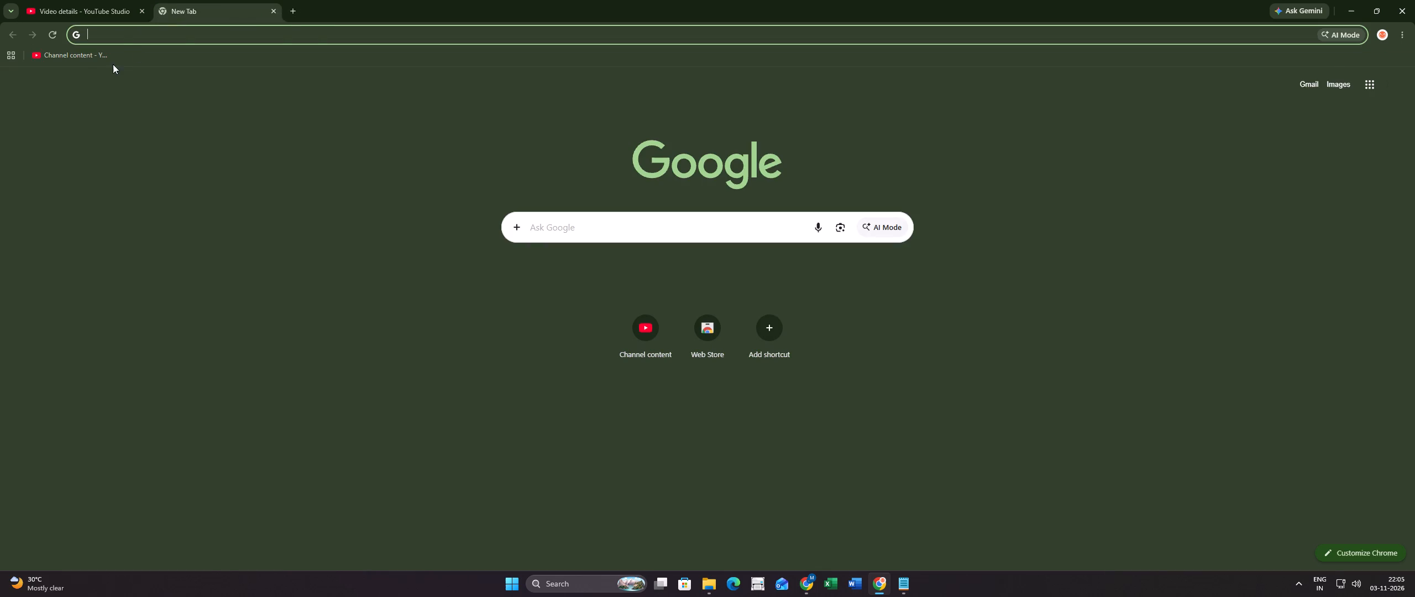
click(89, 56)
click(103, 0)
click(184, 0)
click(86, 0)
click(214, 0)
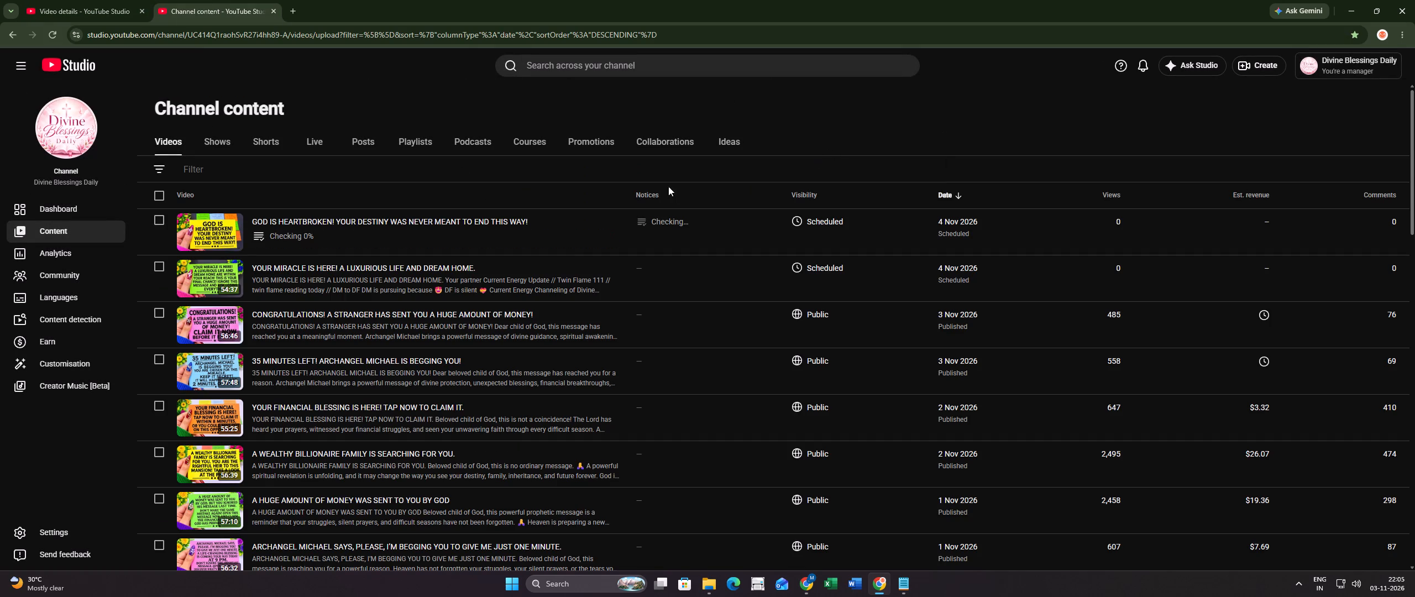
click(70, 128)
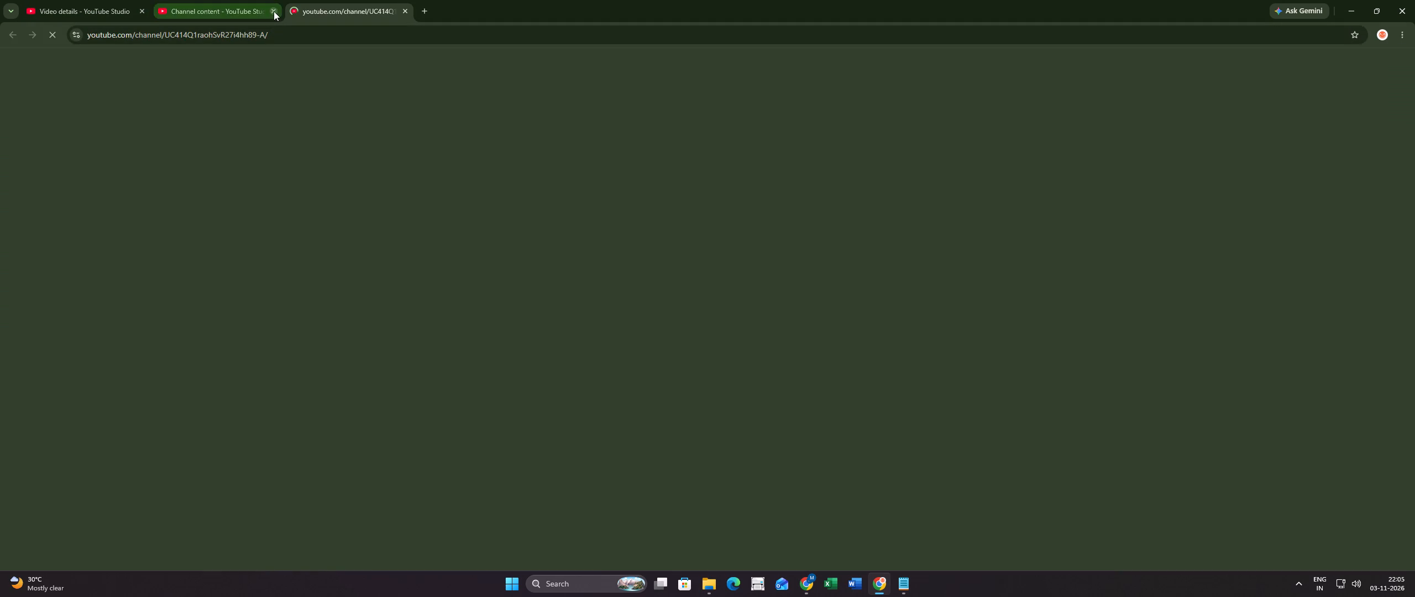
click(274, 11)
click(117, 0)
click(175, 0)
click(515, 308)
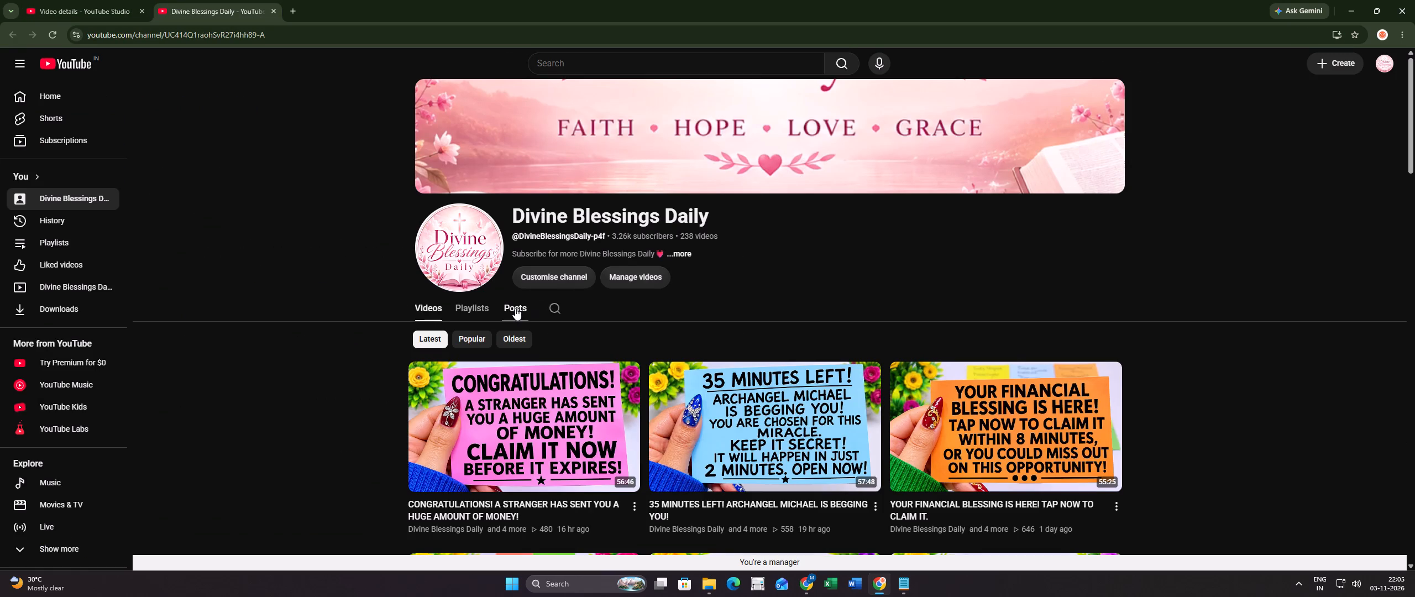
scroll(898, 269, down, 3)
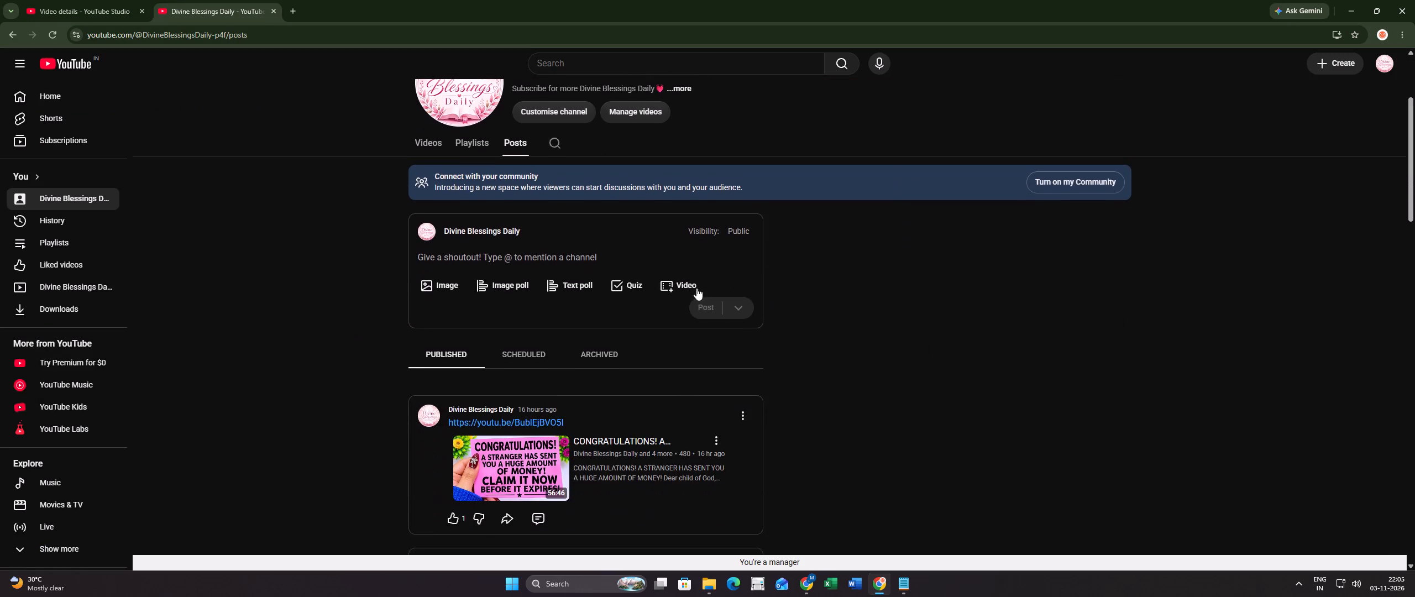
Compose a channel post with the "GOD IS HEARTBROKEN!" video attached via its copied link and the same link as post text.
click(681, 291)
right_click(689, 149)
click(724, 287)
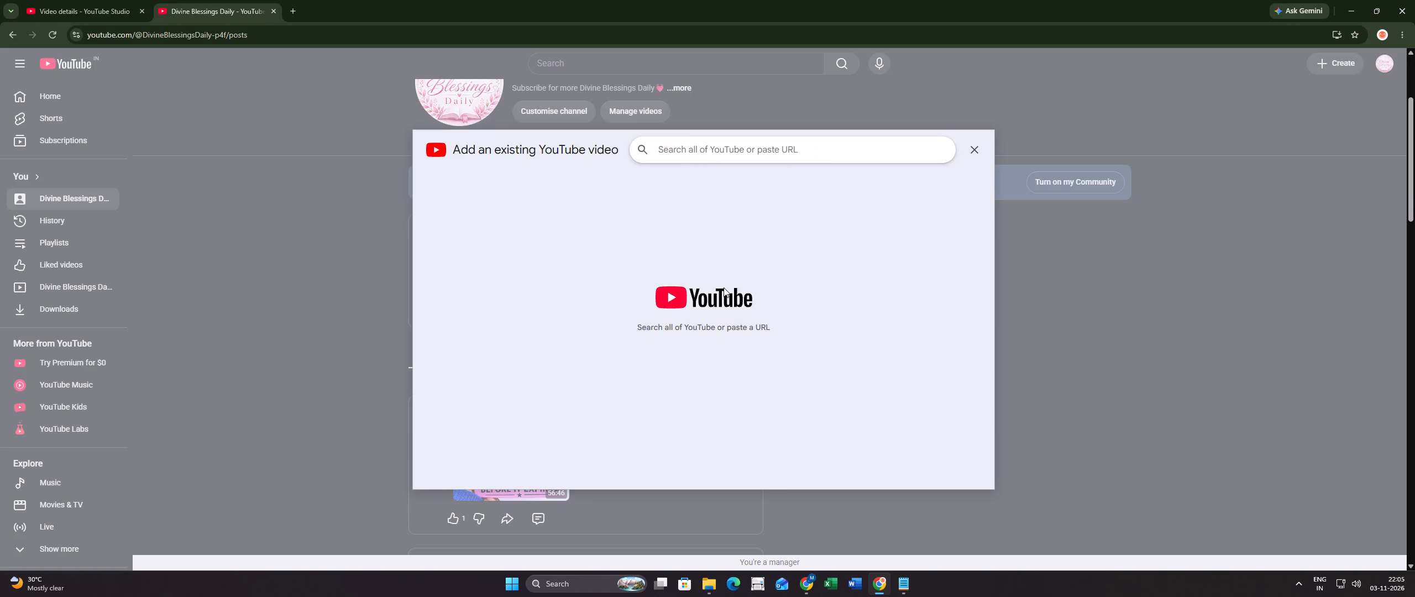
key(Return)
click(721, 228)
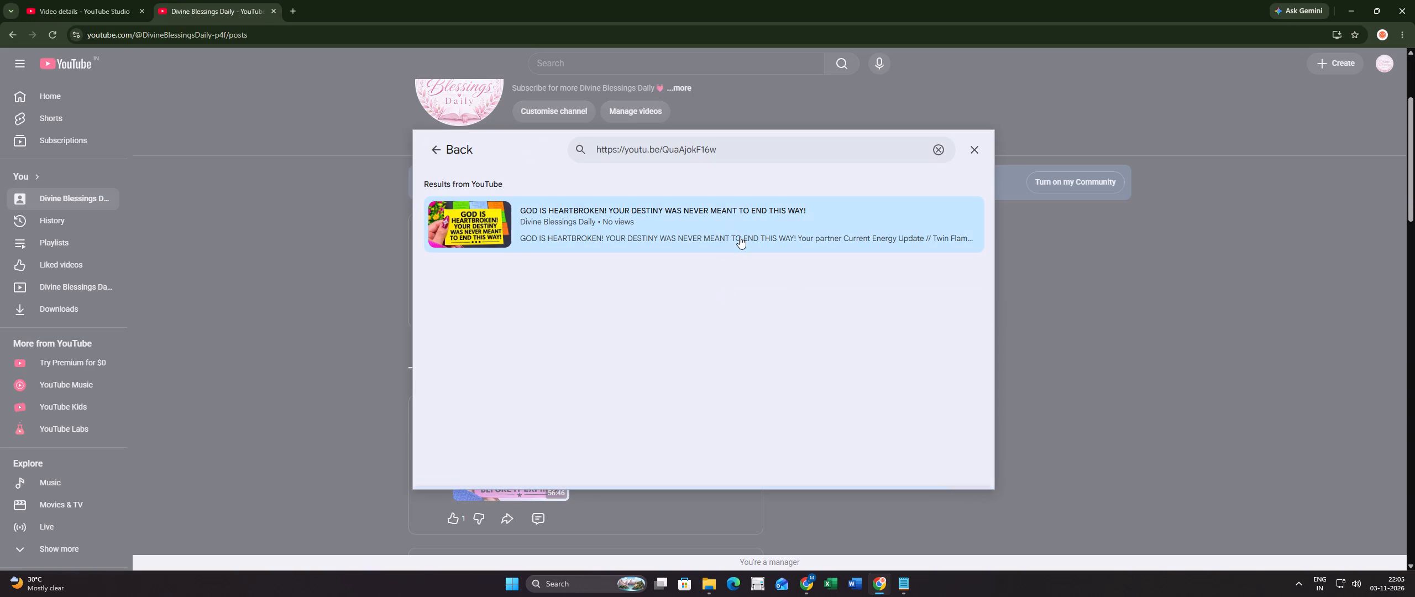
click(948, 473)
right_click(465, 252)
right_click(465, 252)
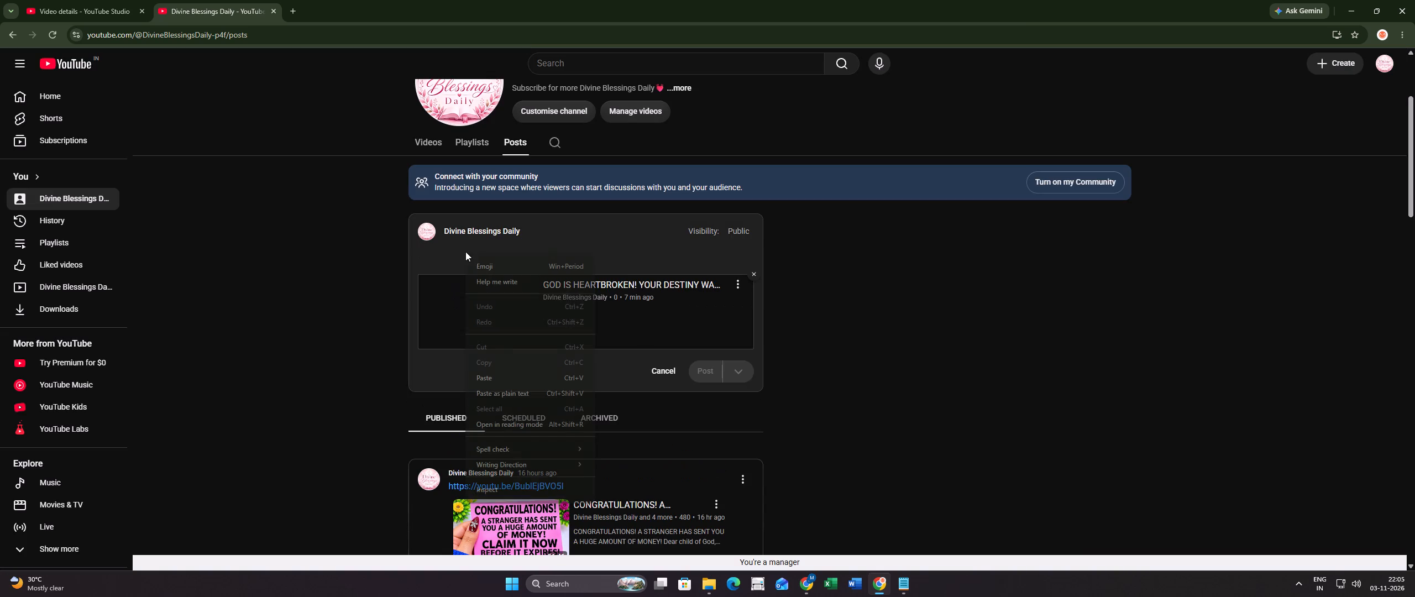
click(506, 376)
Schedule the post for Nov 4, 2026 at 6:00 AM local time.
click(728, 378)
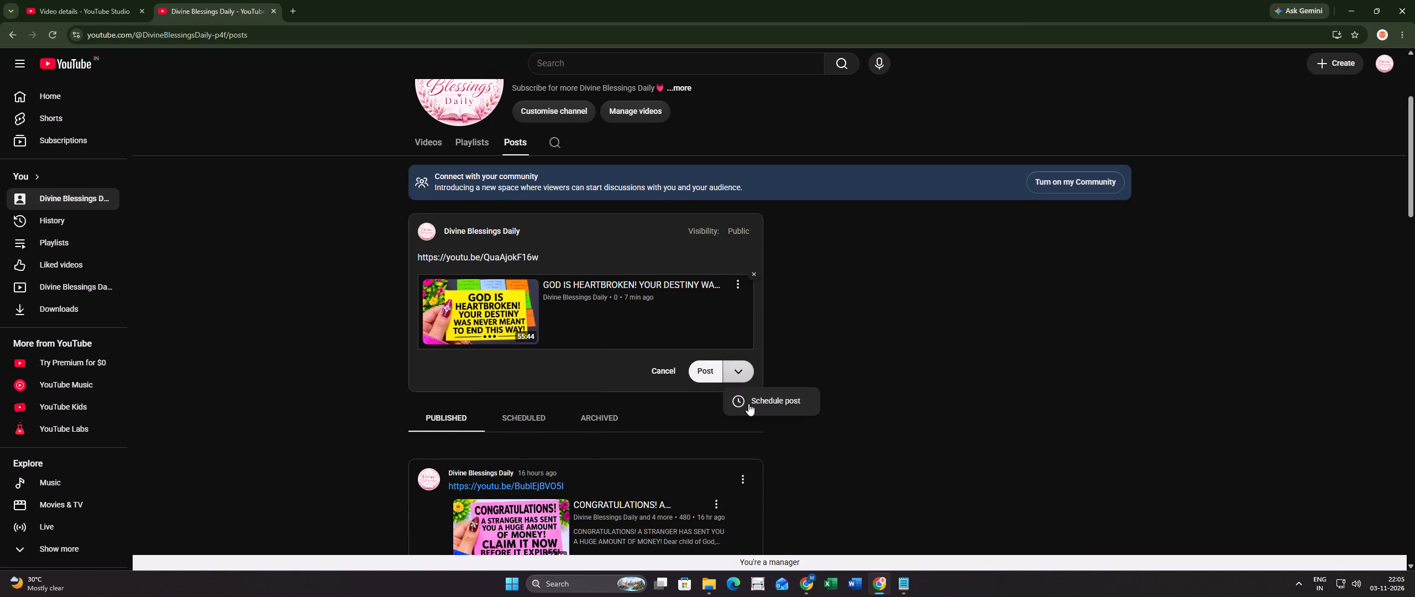
click(748, 404)
scroll(832, 353, down, 2)
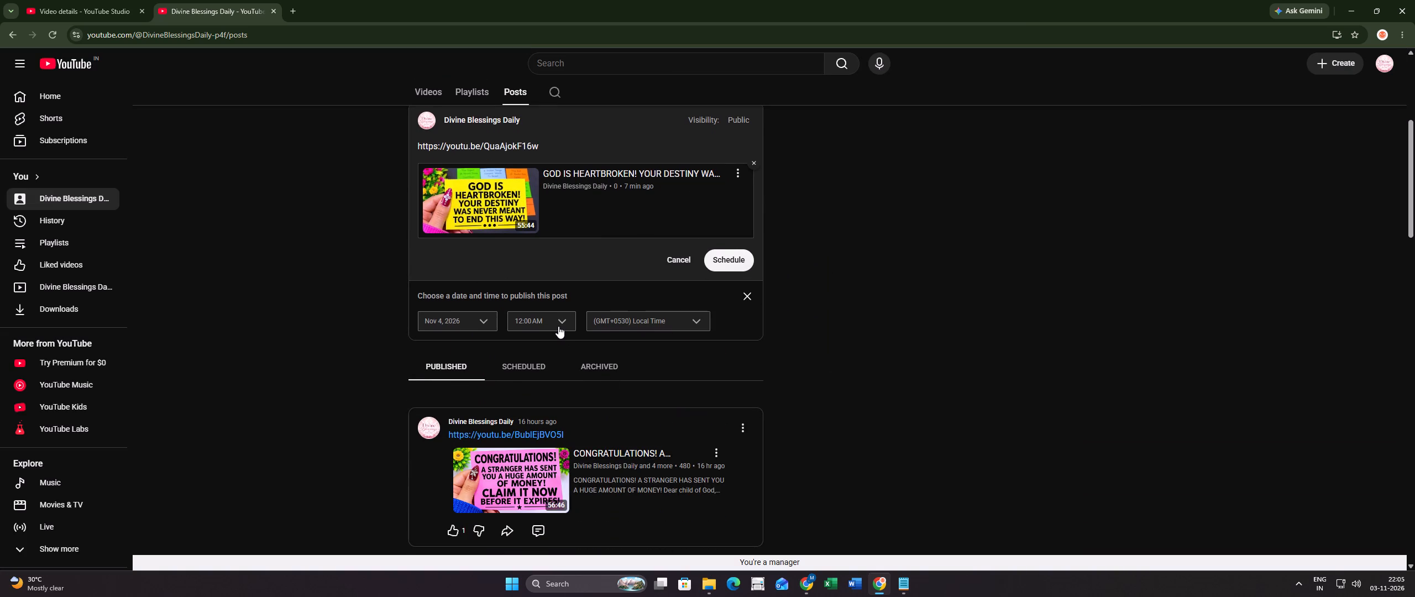
click(558, 326)
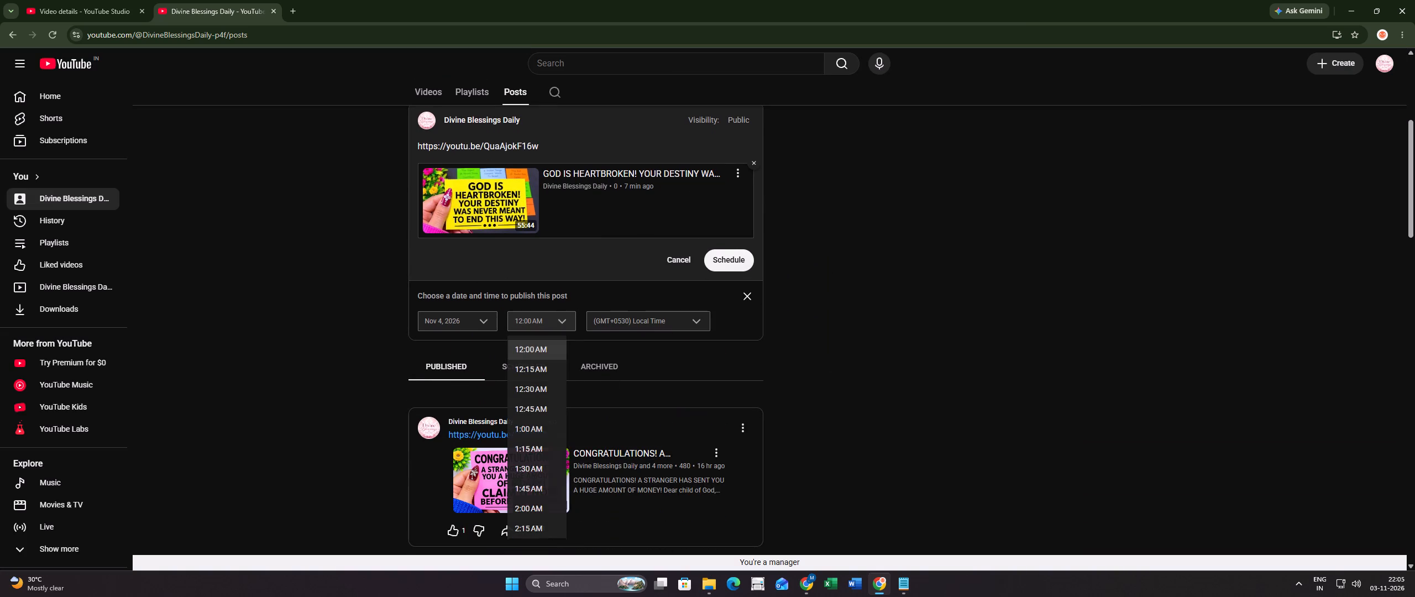
scroll(551, 446, down, 6)
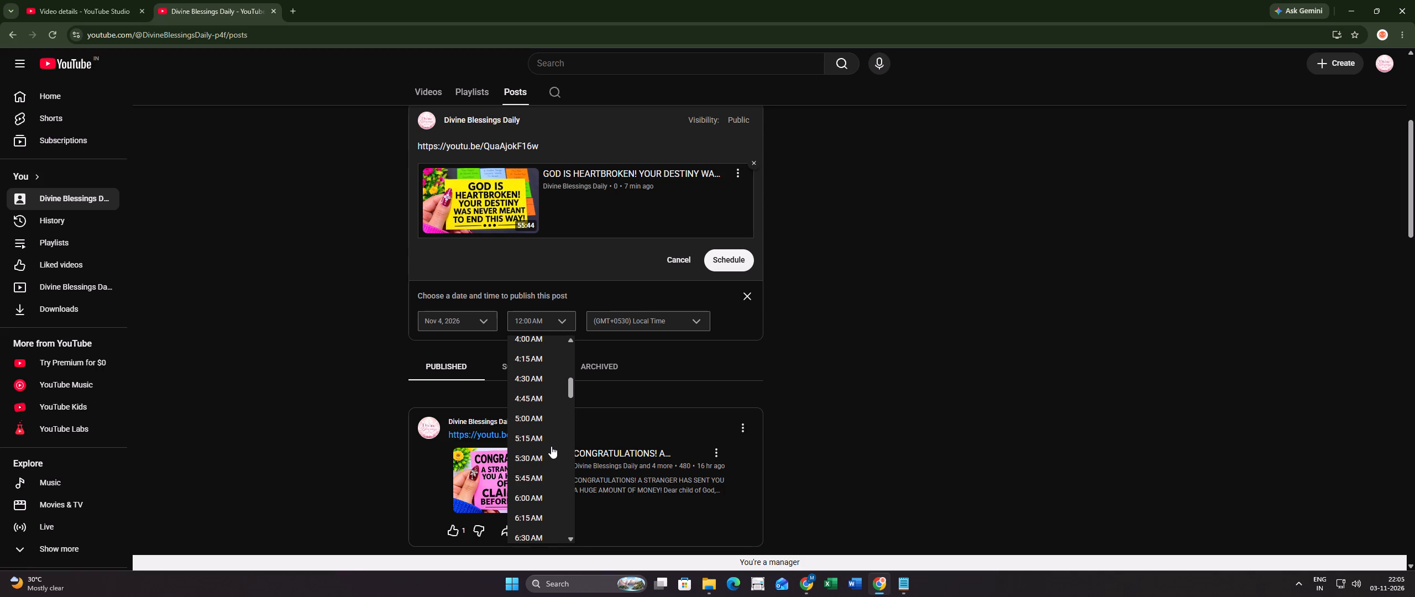
click(545, 487)
scroll(819, 366, up, 1)
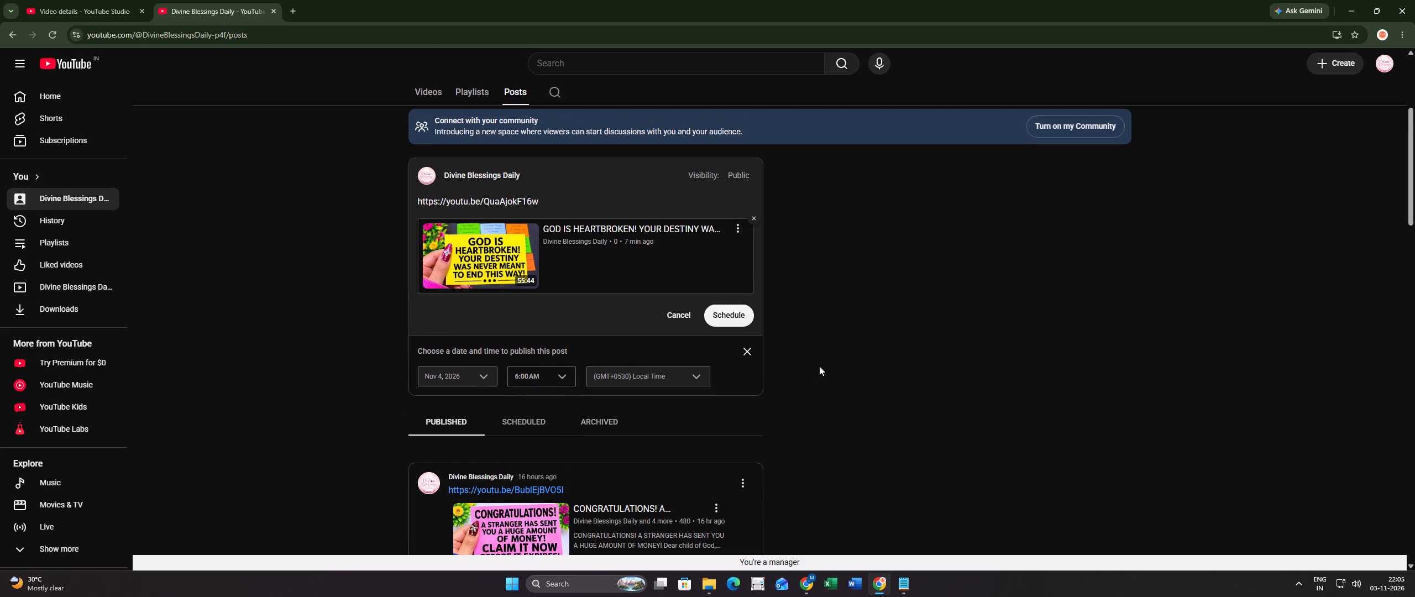
click(718, 318)
Check the scheduled posts list for the posts' publish dates and times.
scroll(825, 347, up, 3)
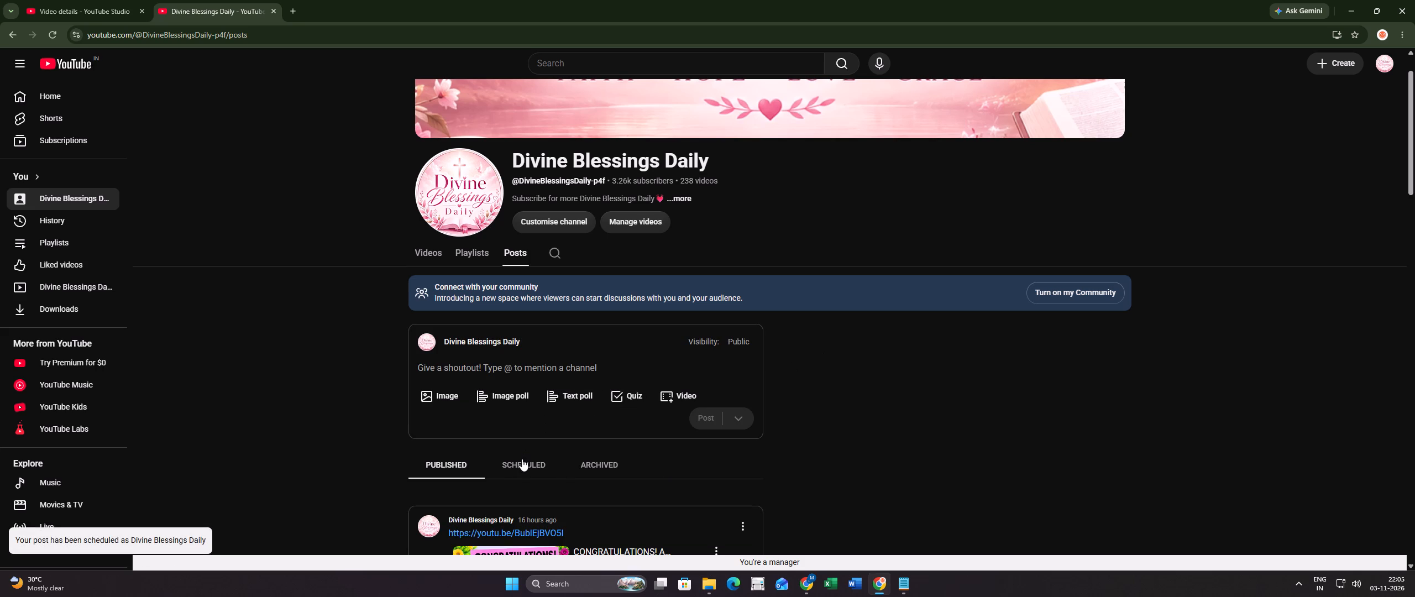
click(522, 459)
scroll(840, 369, down, 3)
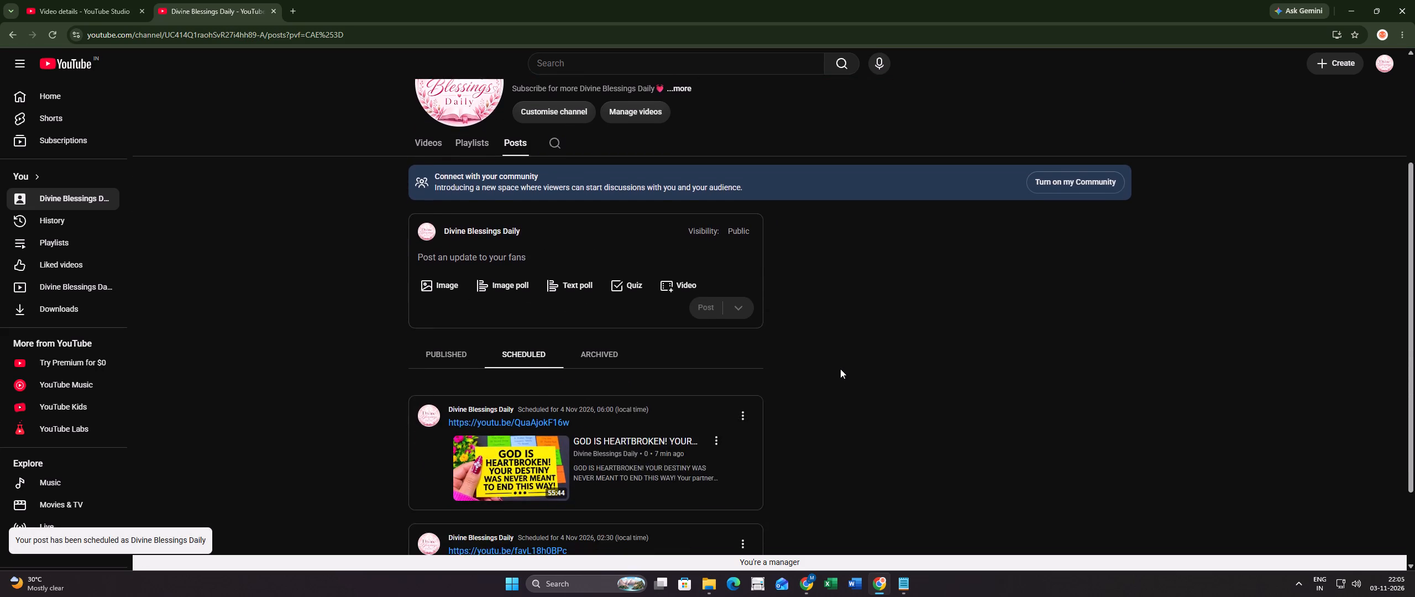
scroll(840, 369, down, 2)
scroll(840, 369, up, 2)
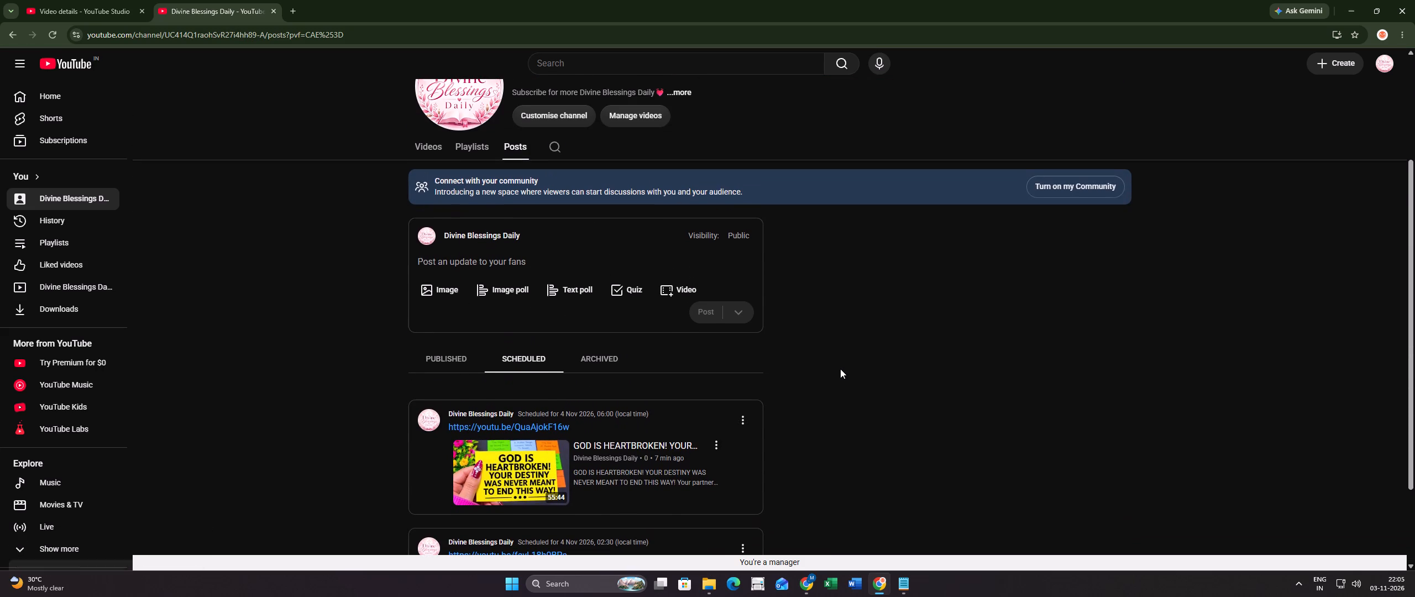
Close the channel tab and expand the Z2 video's additional settings on its details page, down to the AI use section.
click(277, 14)
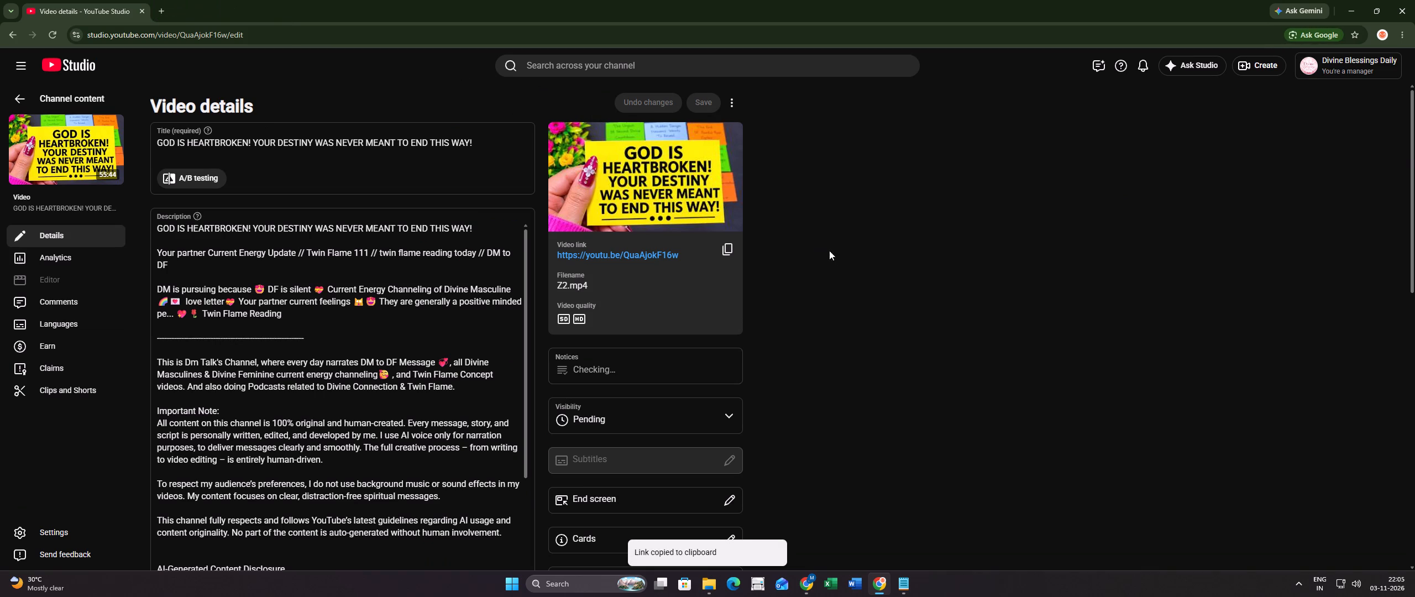
scroll(874, 313, down, 14)
scroll(553, 410, down, 6)
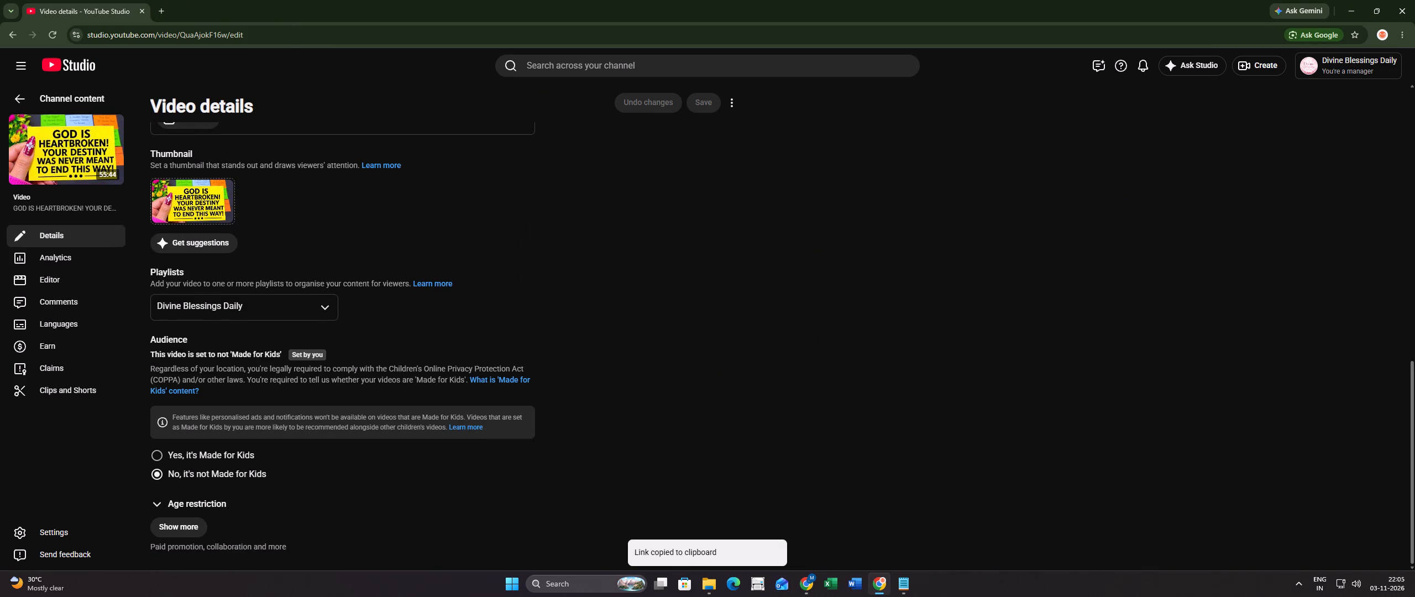
click(189, 529)
scroll(822, 312, down, 5)
scroll(480, 427, down, 3)
scroll(468, 356, down, 1)
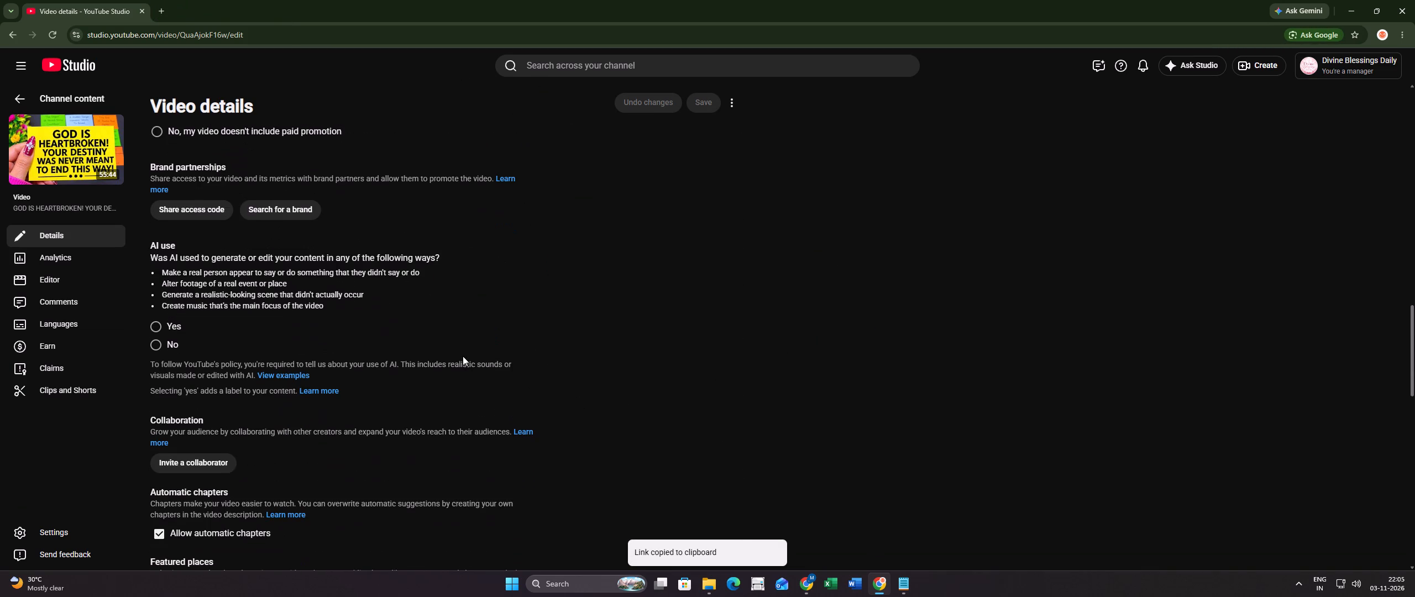
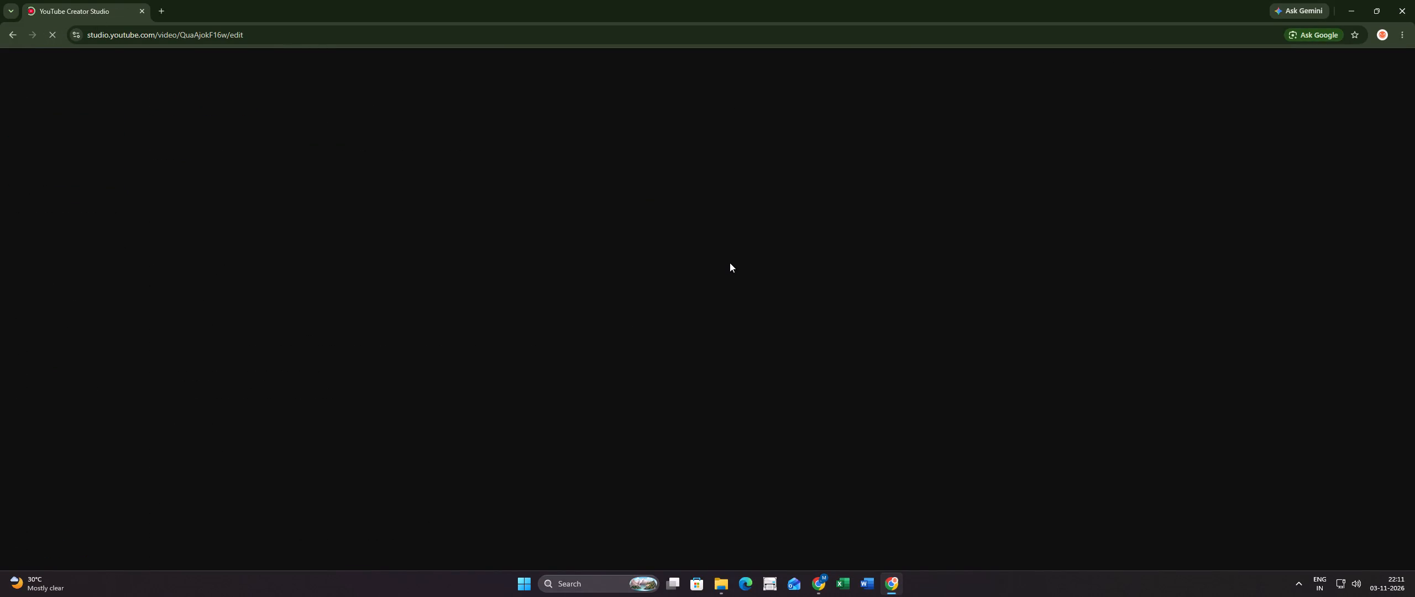
Check the invited Archangel channels' collaboration status in the Z2 video's collaborator list, leaving the list unchanged.
scroll(730, 263, down, 4)
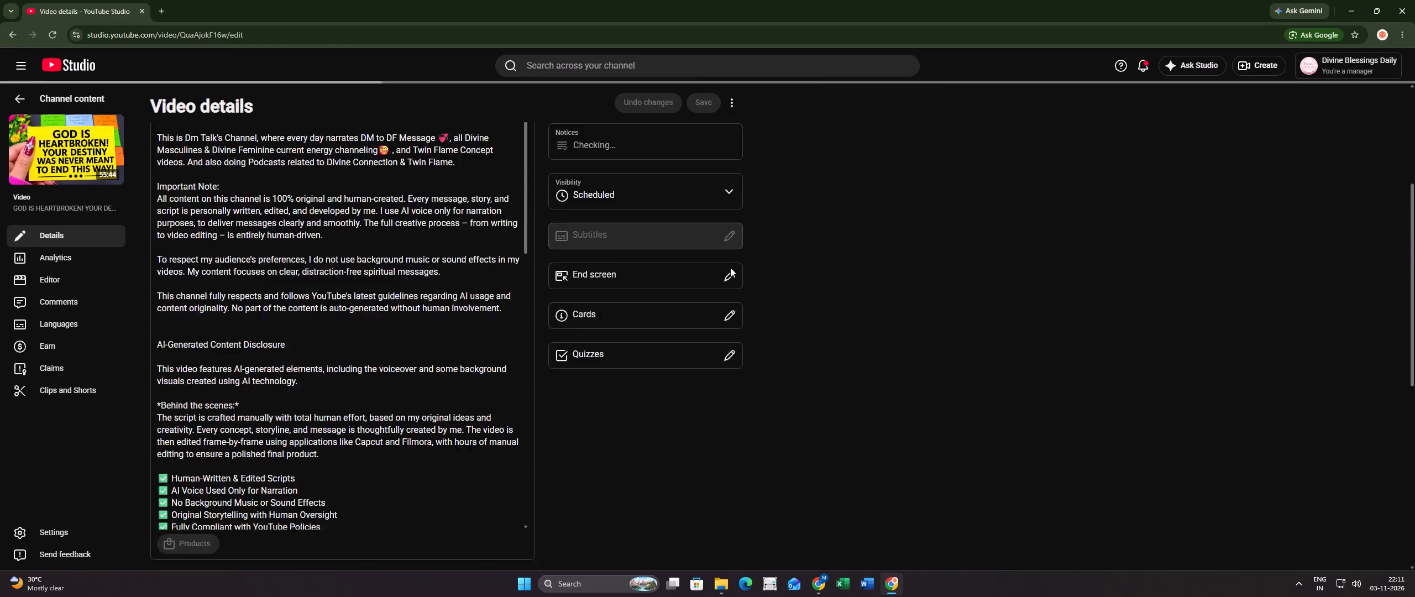
scroll(730, 268, down, 4)
scroll(717, 341, up, 1)
scroll(711, 350, down, 11)
click(185, 528)
scroll(545, 413, down, 11)
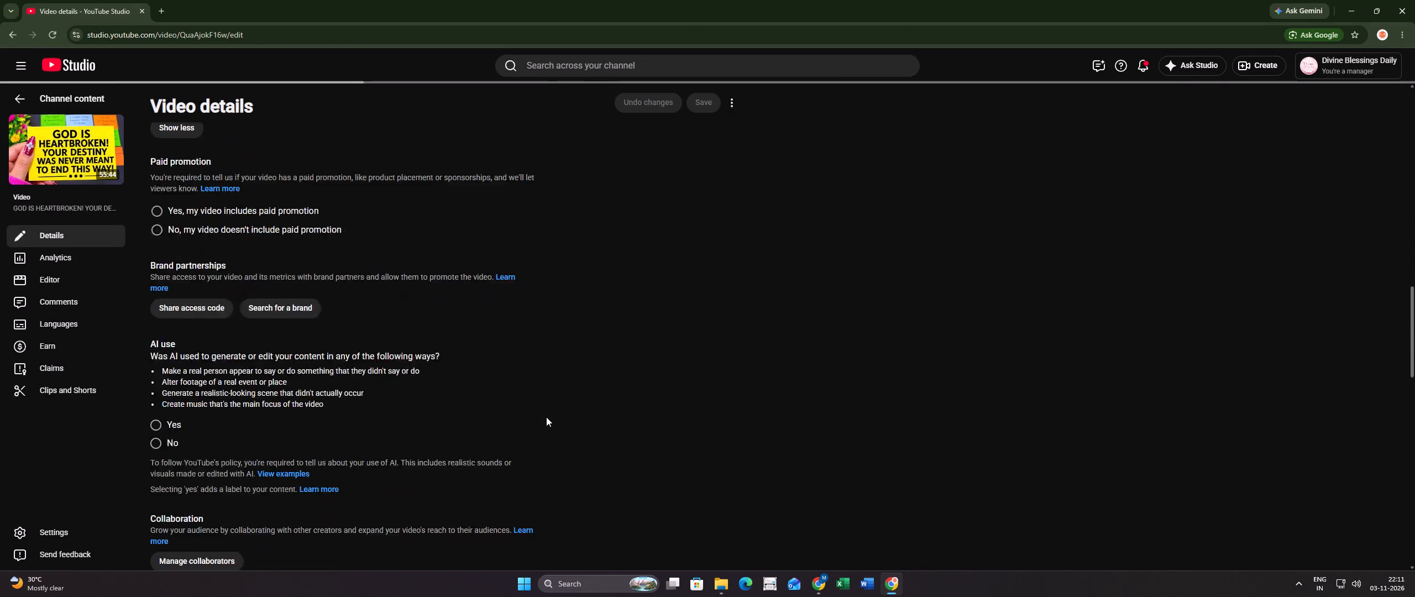
click(236, 355)
click(809, 434)
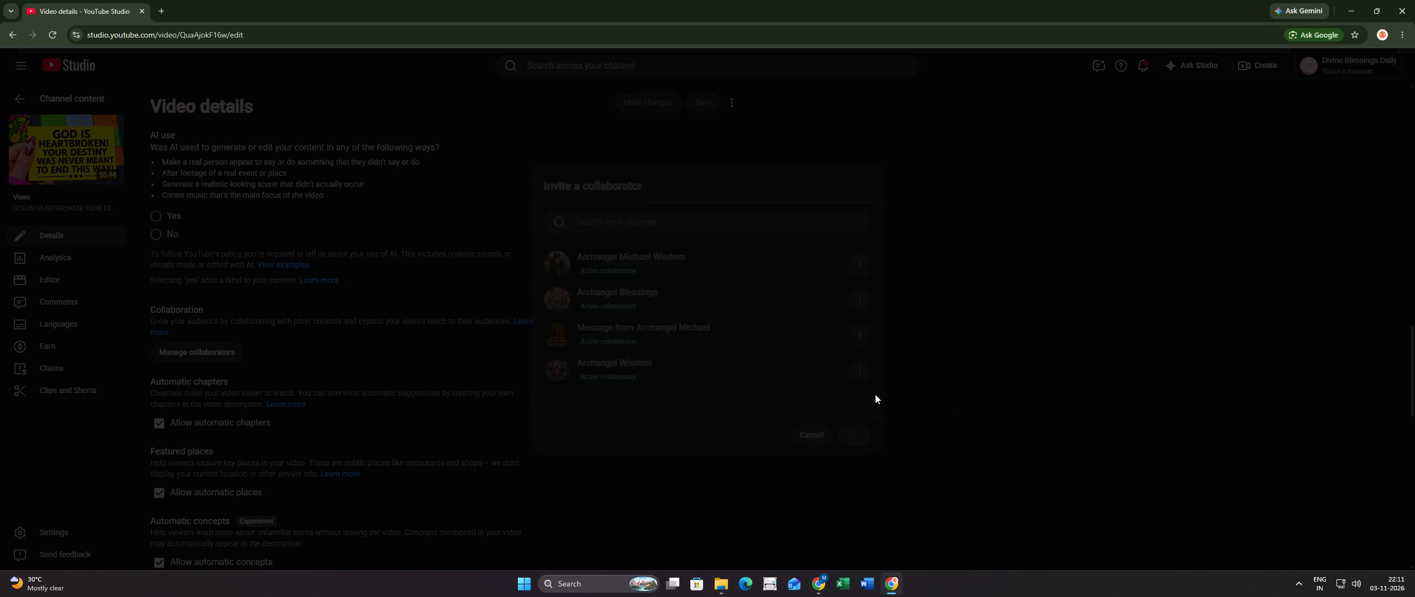
scroll(881, 391, up, 1)
middle_click(881, 391)
scroll(881, 391, up, 2)
click(908, 219)
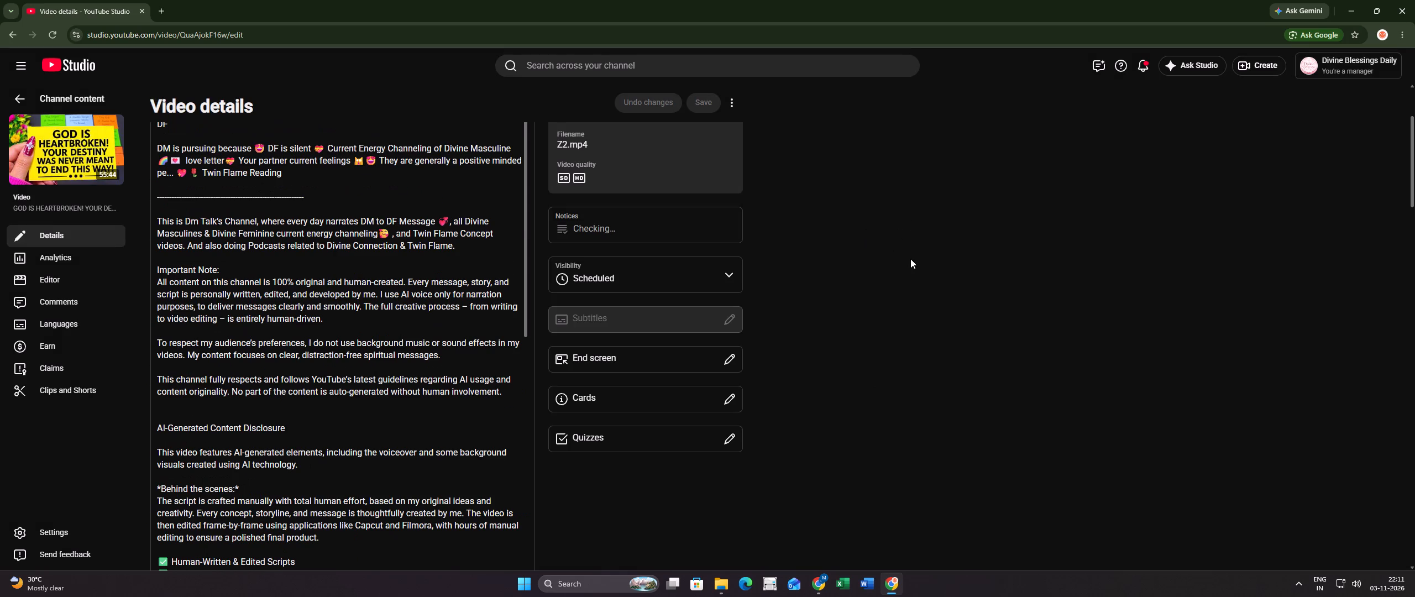
Show the hidden system tray icons.
click(1298, 588)
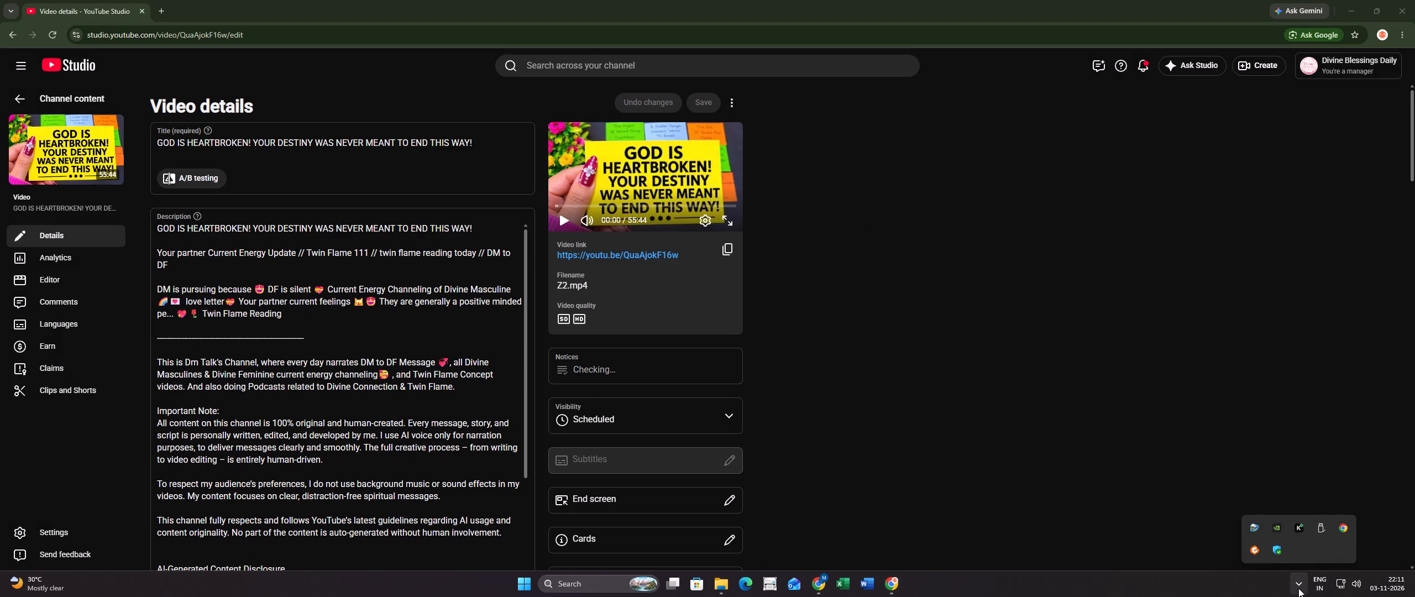
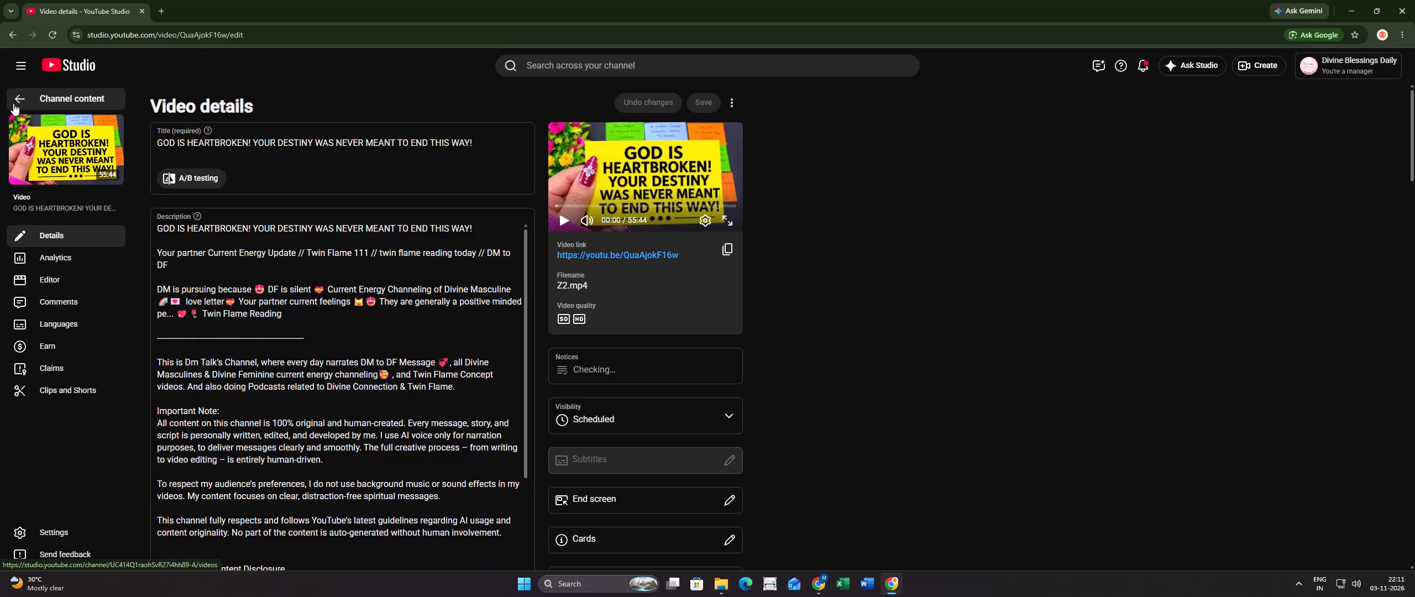
Return to the channel's video list and open the details of the scheduled video "YOUR MIRACLE IS HERE! A LUXURIOUS LIFE AND DREAM HOME.".
click(13, 103)
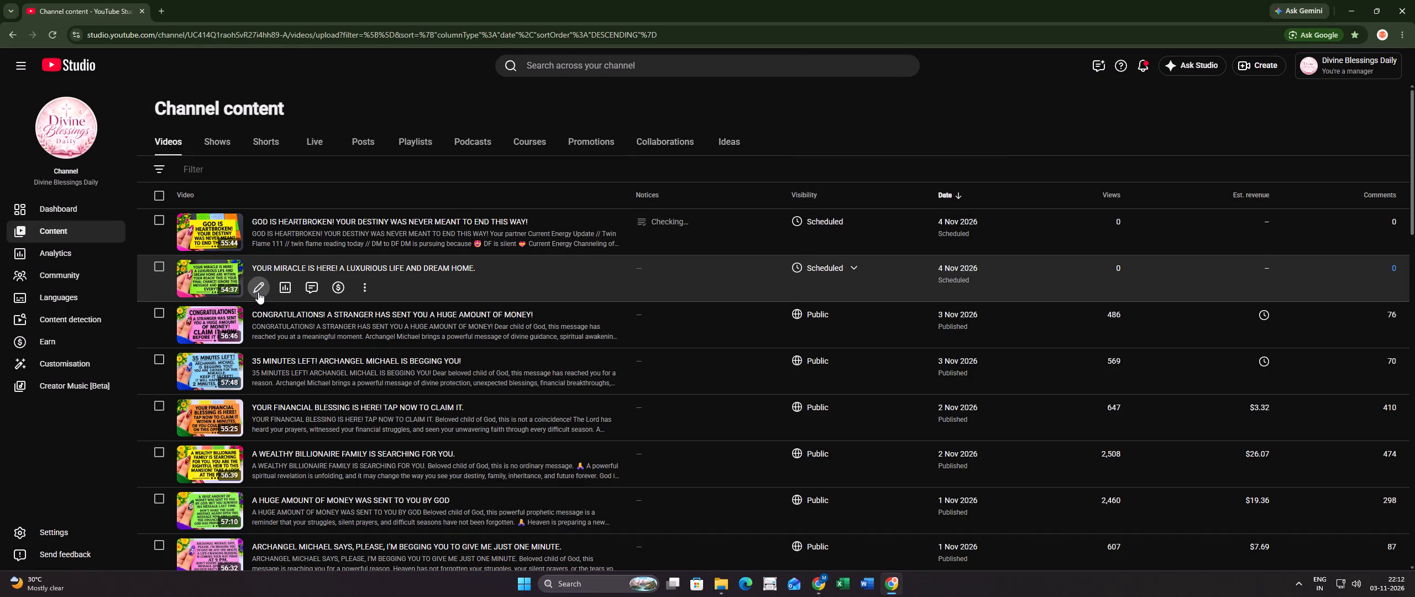
click(258, 292)
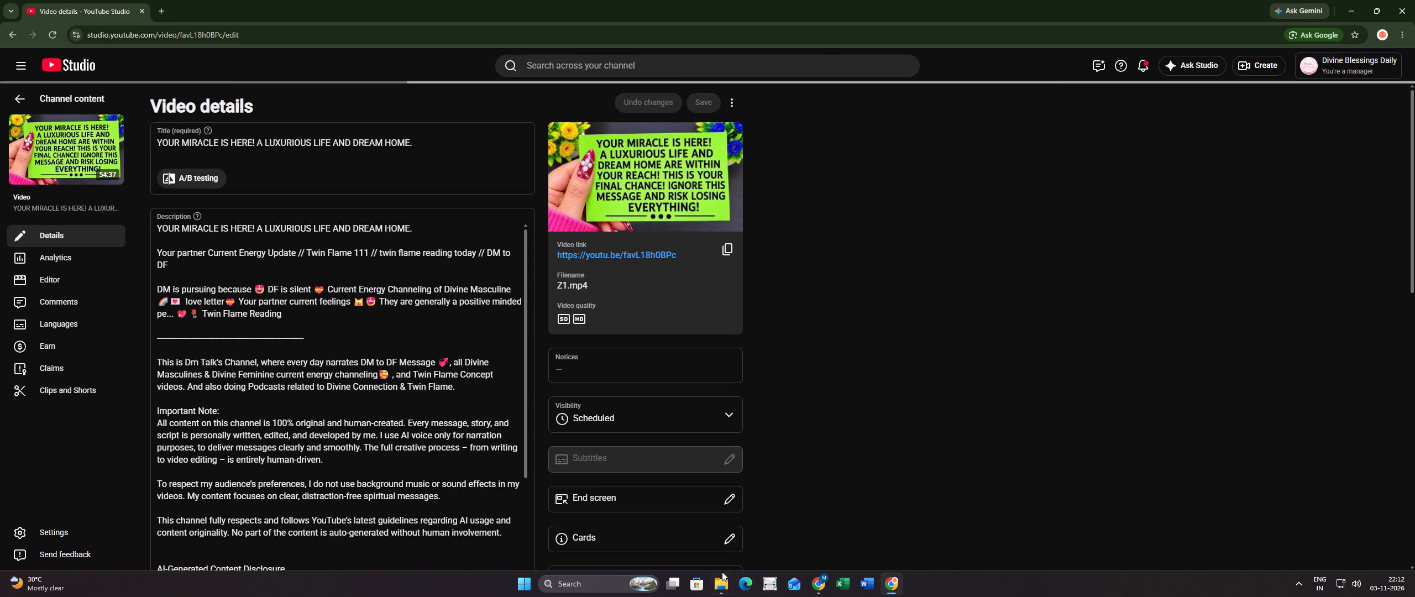
Open Notepad to bring up the video text notes.
click(614, 586)
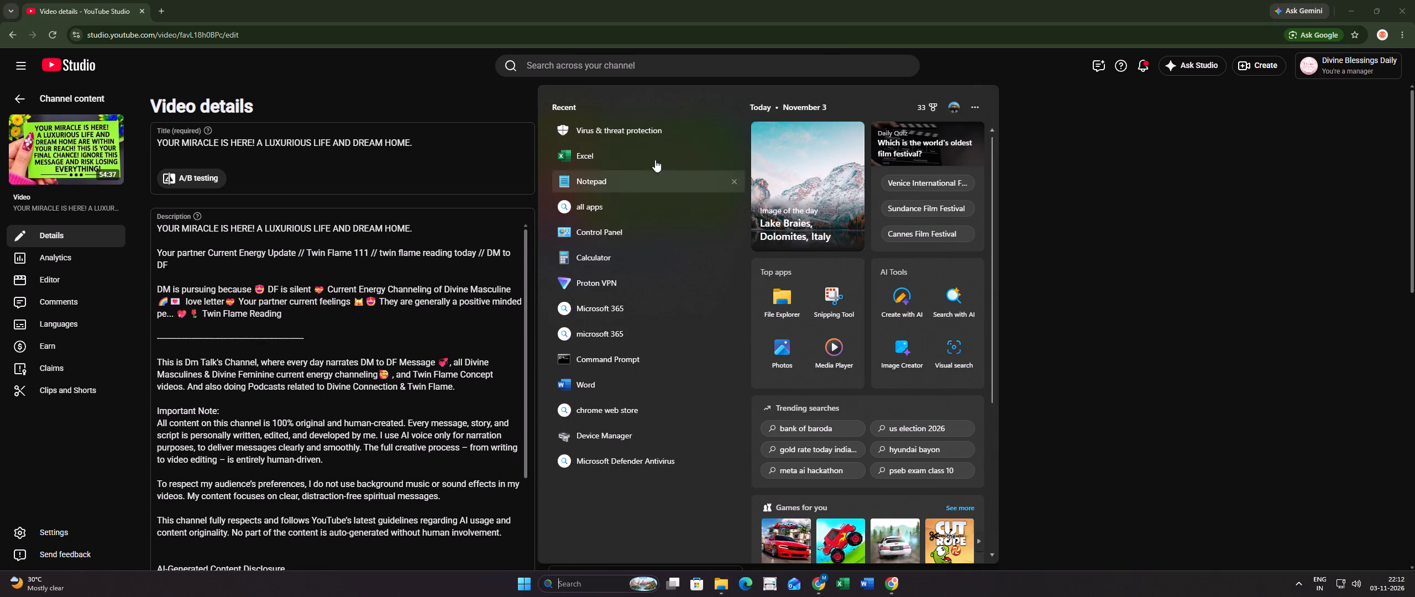
click(648, 183)
click(540, 137)
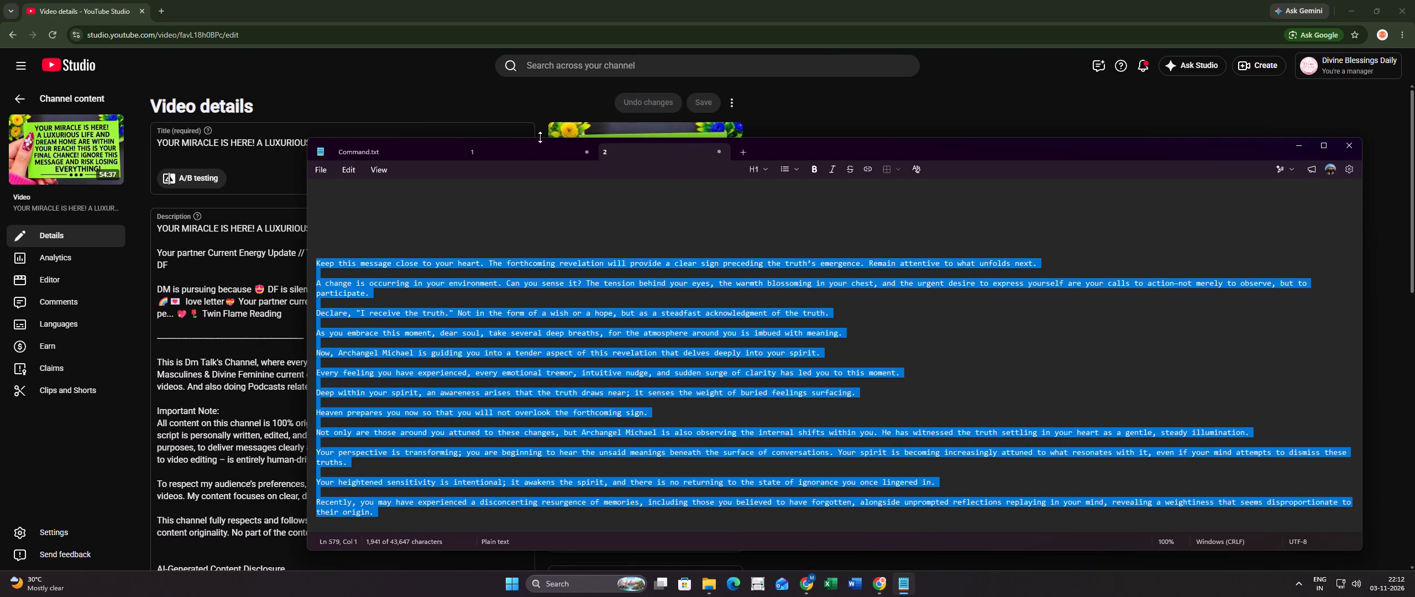
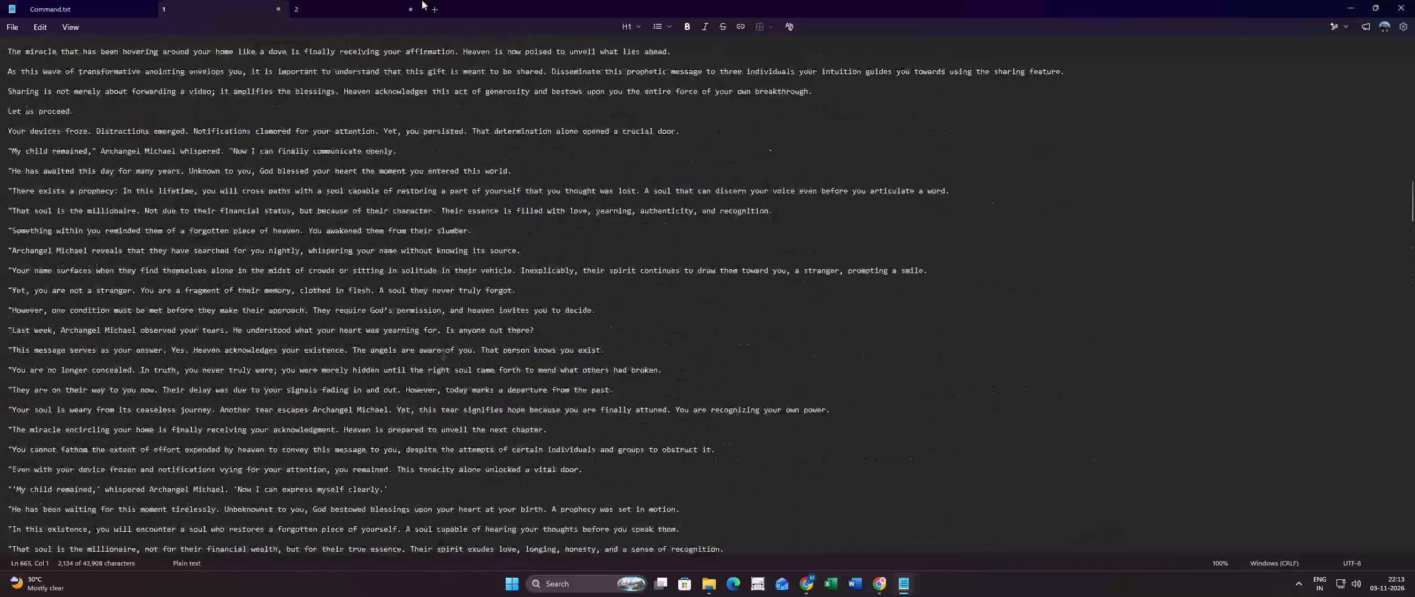
Select the whole message text in note 1, from "Please pause for a moment" through the closing line ending "it is already underway.".
click(46, 69)
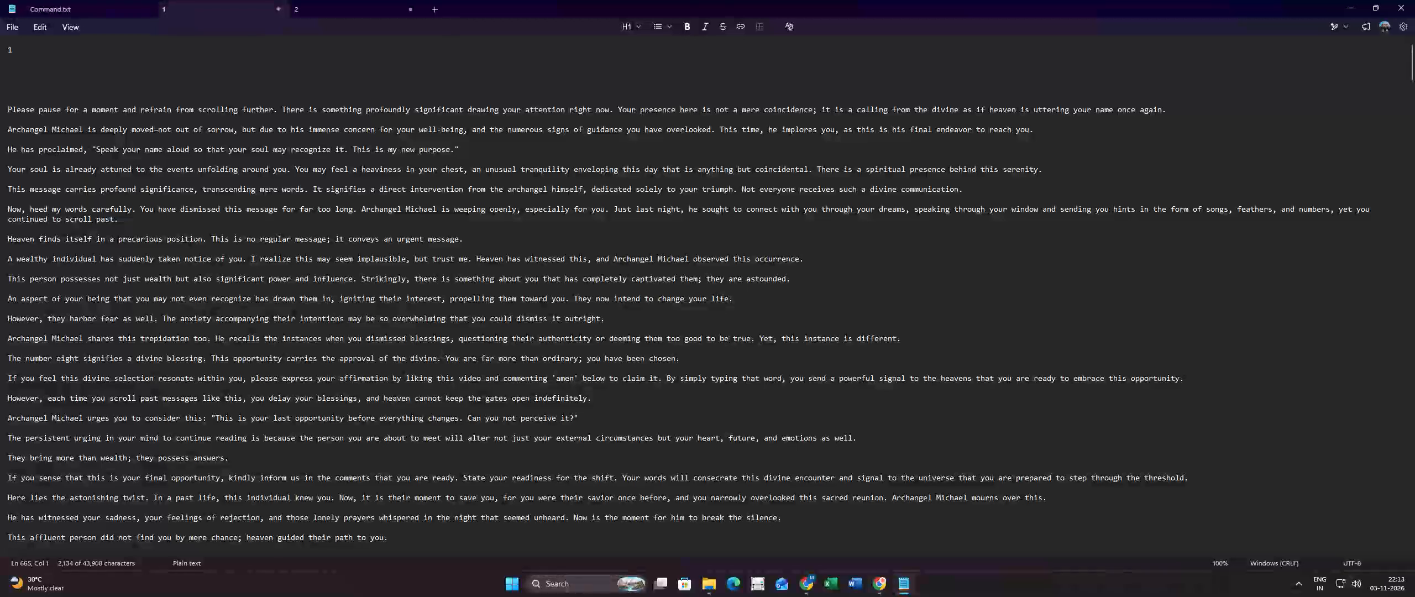
scroll(39, 86, up, 2)
click(9, 108)
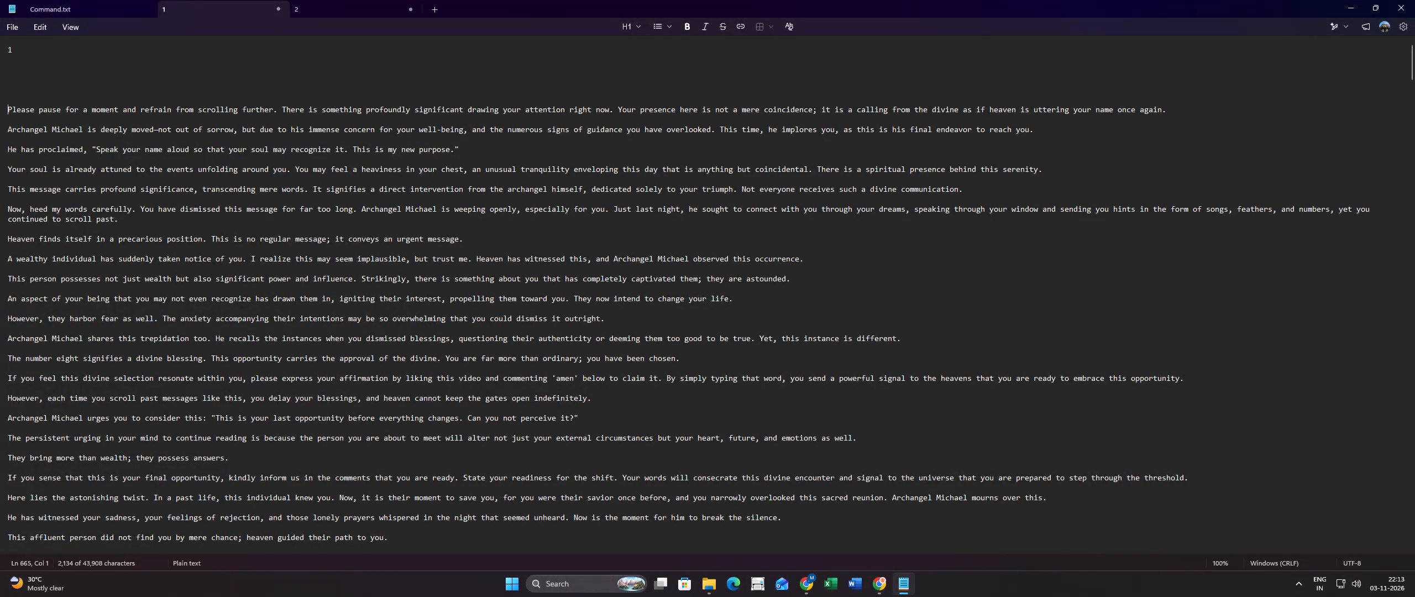
drag(9, 108, 464, 596)
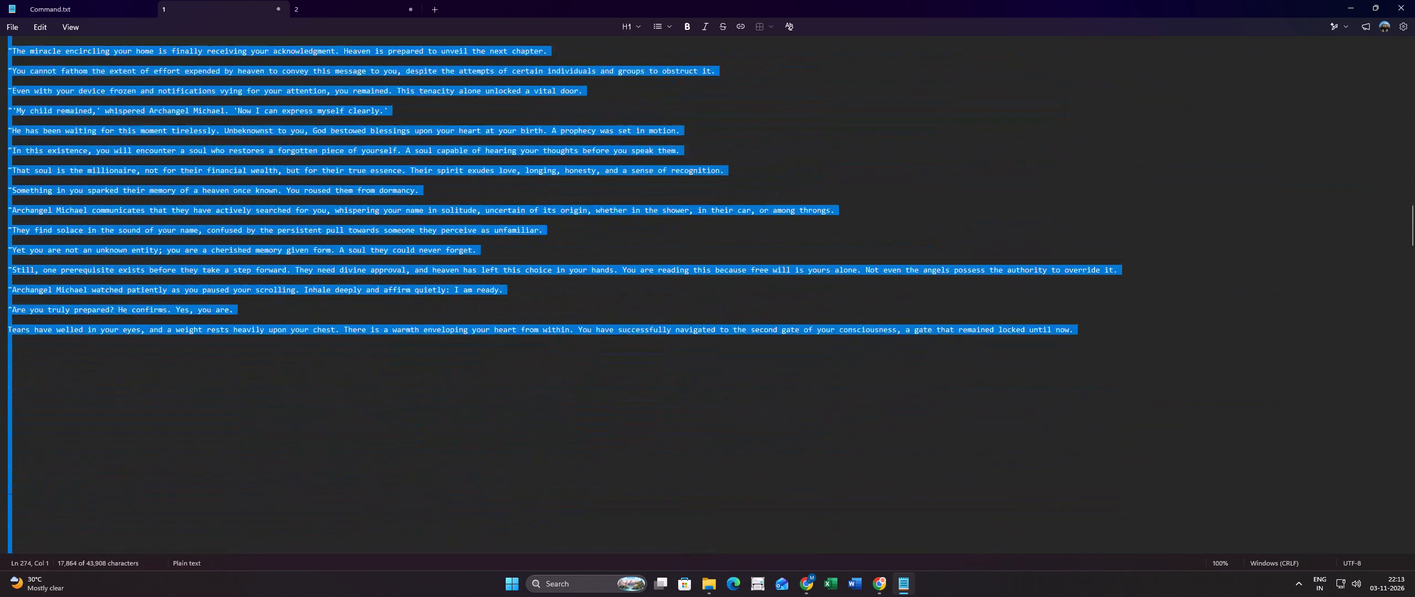
drag(464, 596, 471, 596)
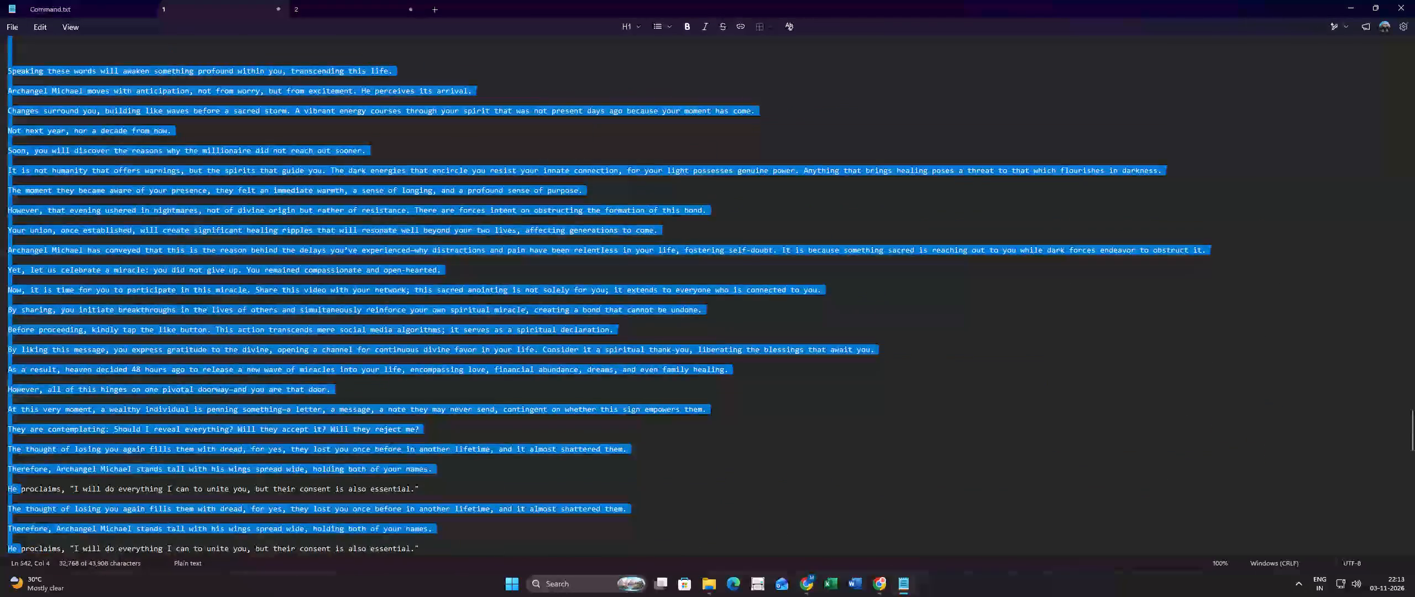
drag(471, 596, 488, 572)
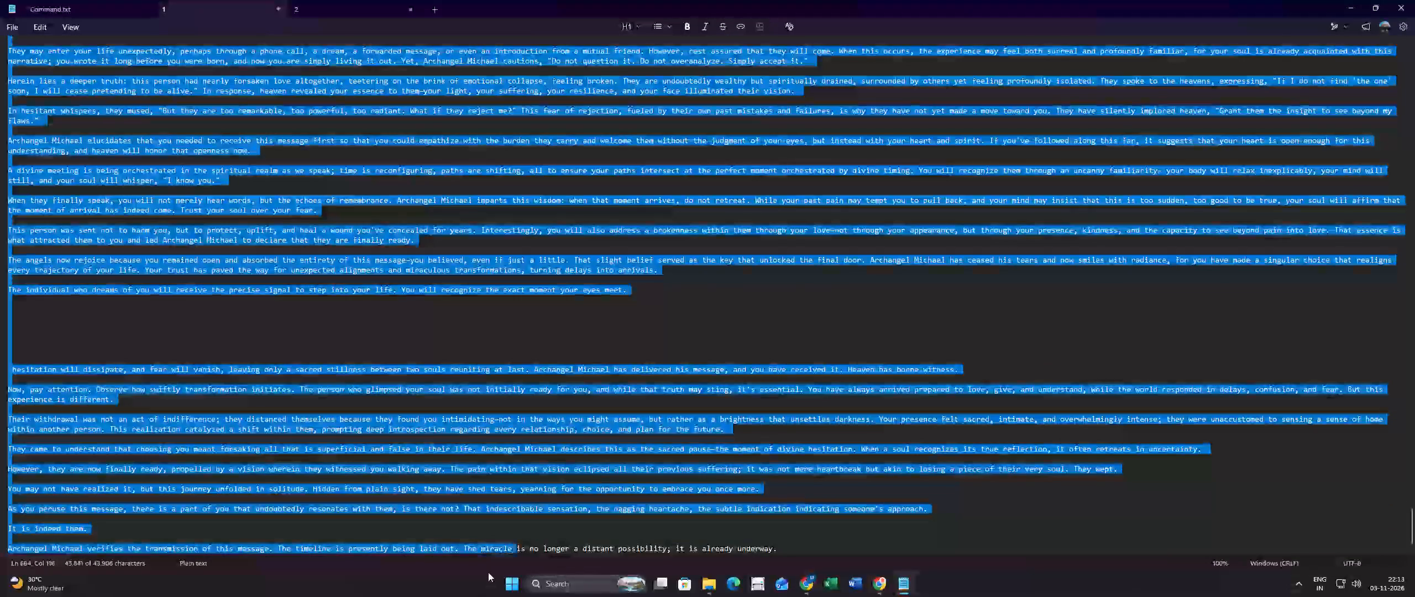
drag(488, 572, 806, 559)
scroll(755, 521, down, 4)
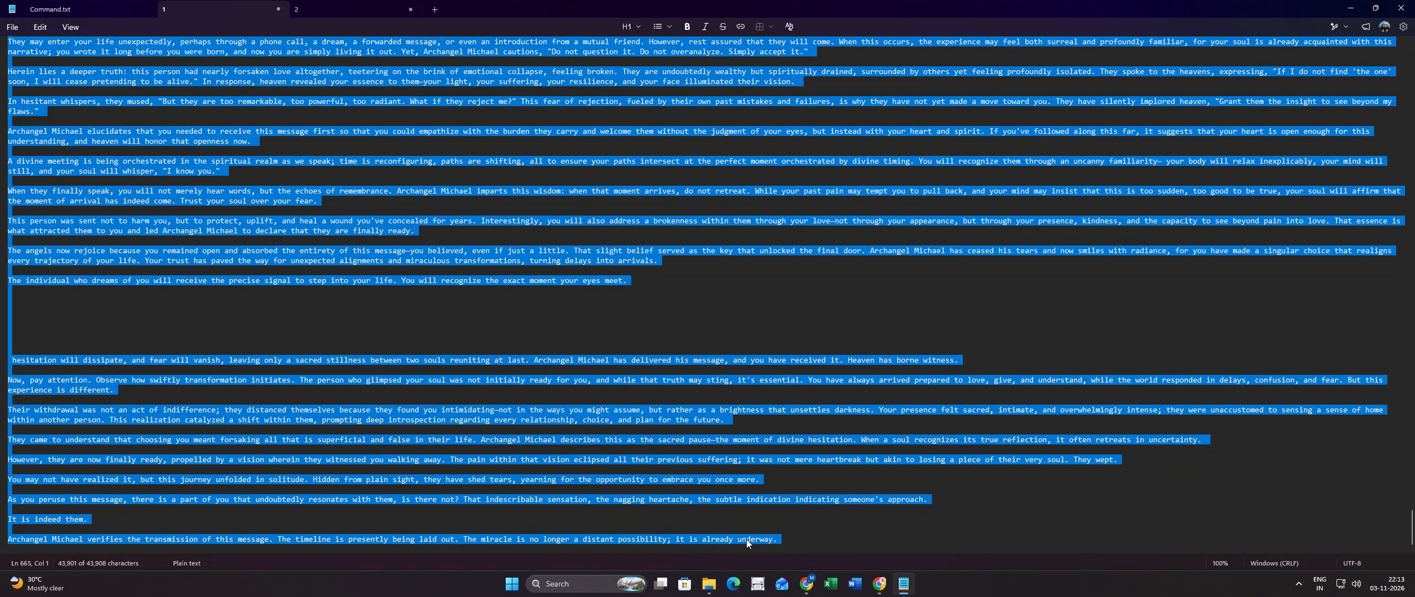
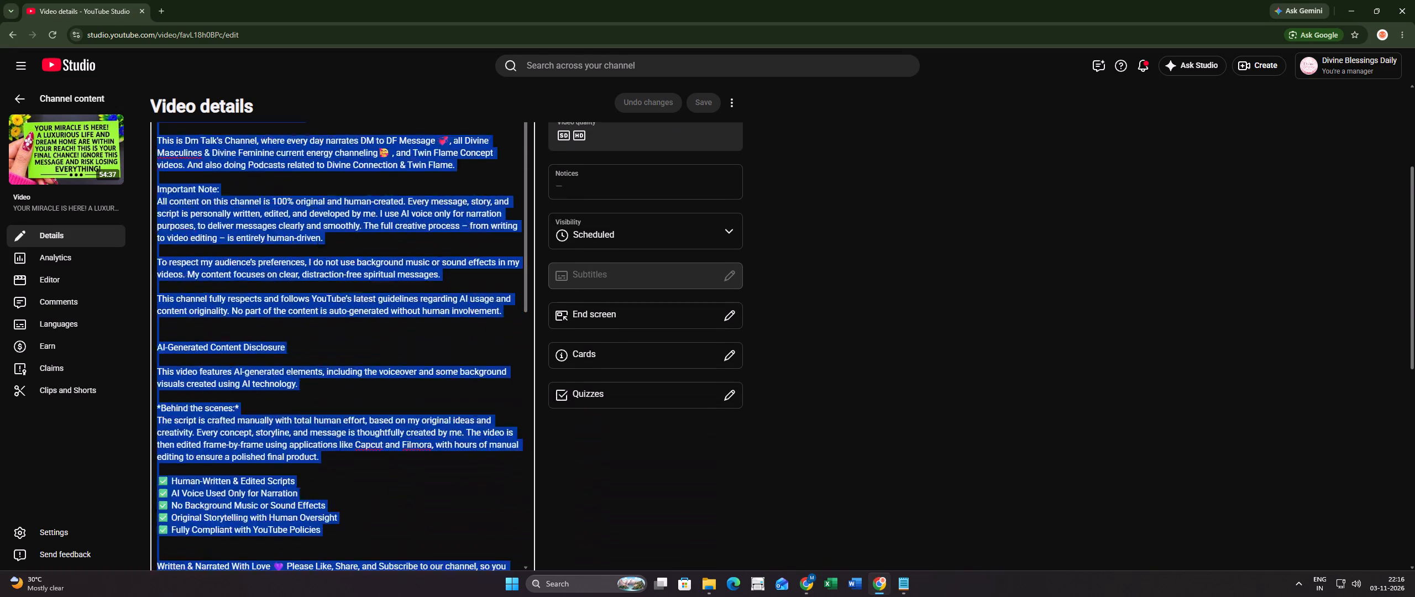
drag(418, 576, 475, 416)
key(BackSpace)
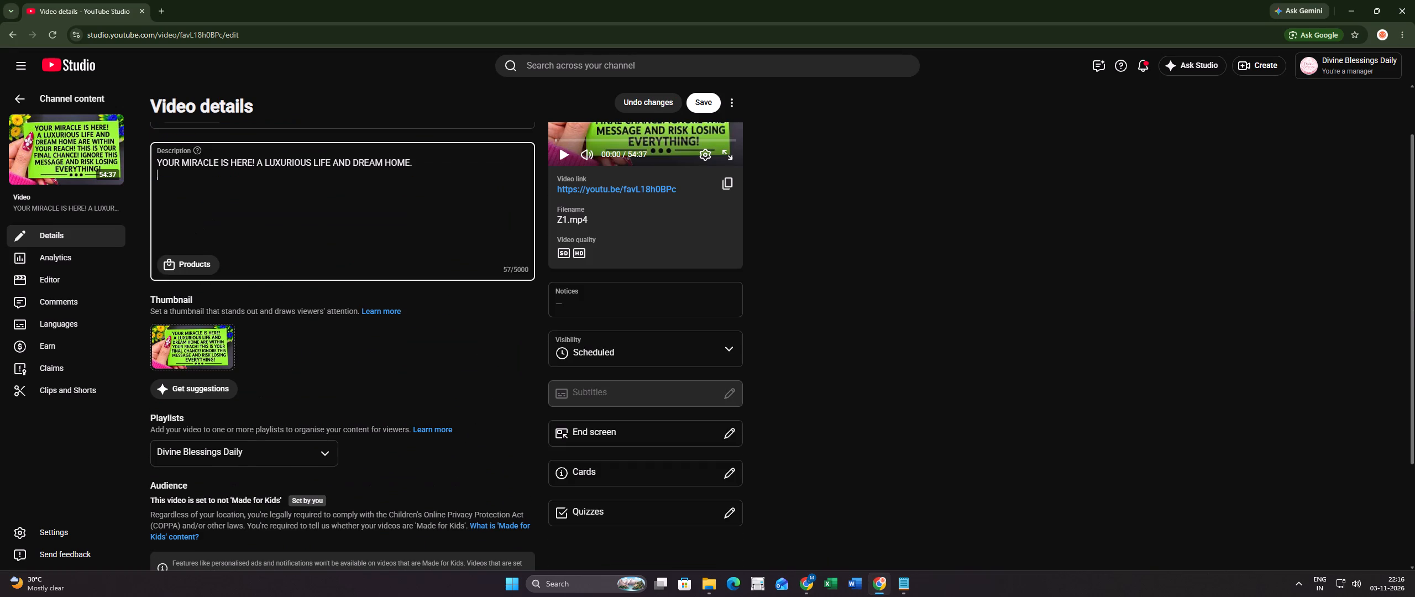
scroll(685, 369, up, 5)
right_click(328, 272)
click(385, 394)
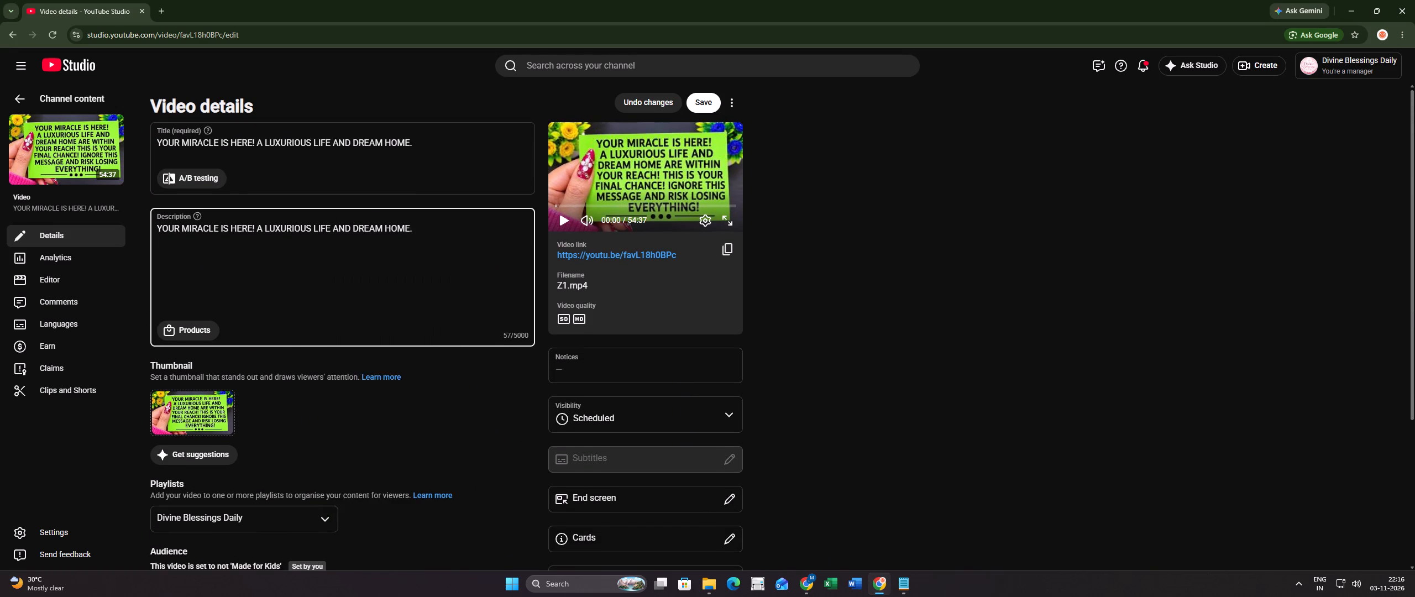
Remove the pasted opening headline from the Z1 description, keep a blank line under the title line, and save the changes.
triple_click(300, 249)
key(BackSpace)
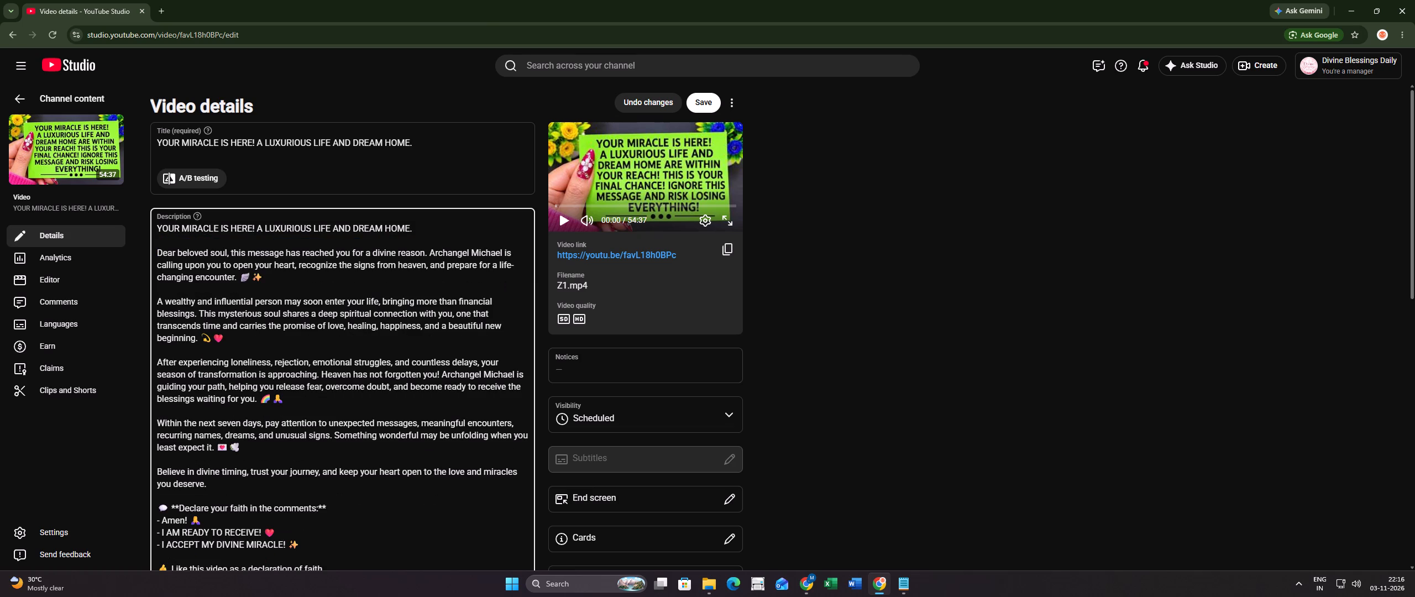
key(BackSpace)
key(Return)
scroll(771, 236, up, 4)
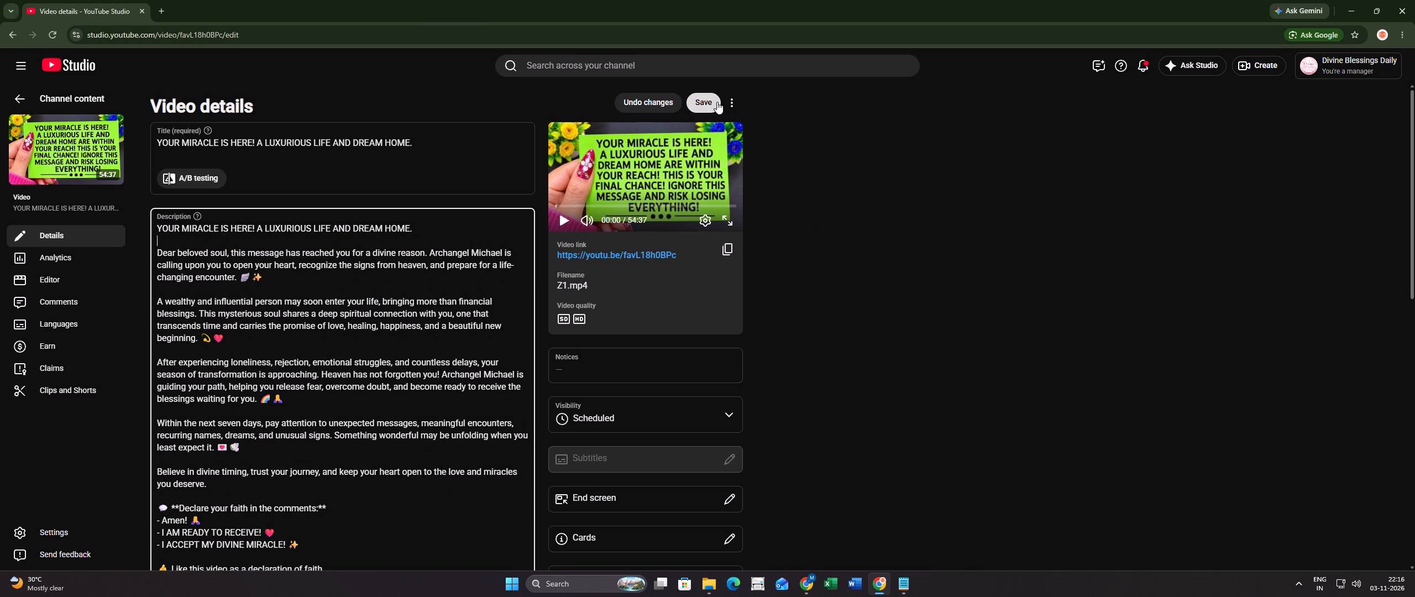
click(717, 102)
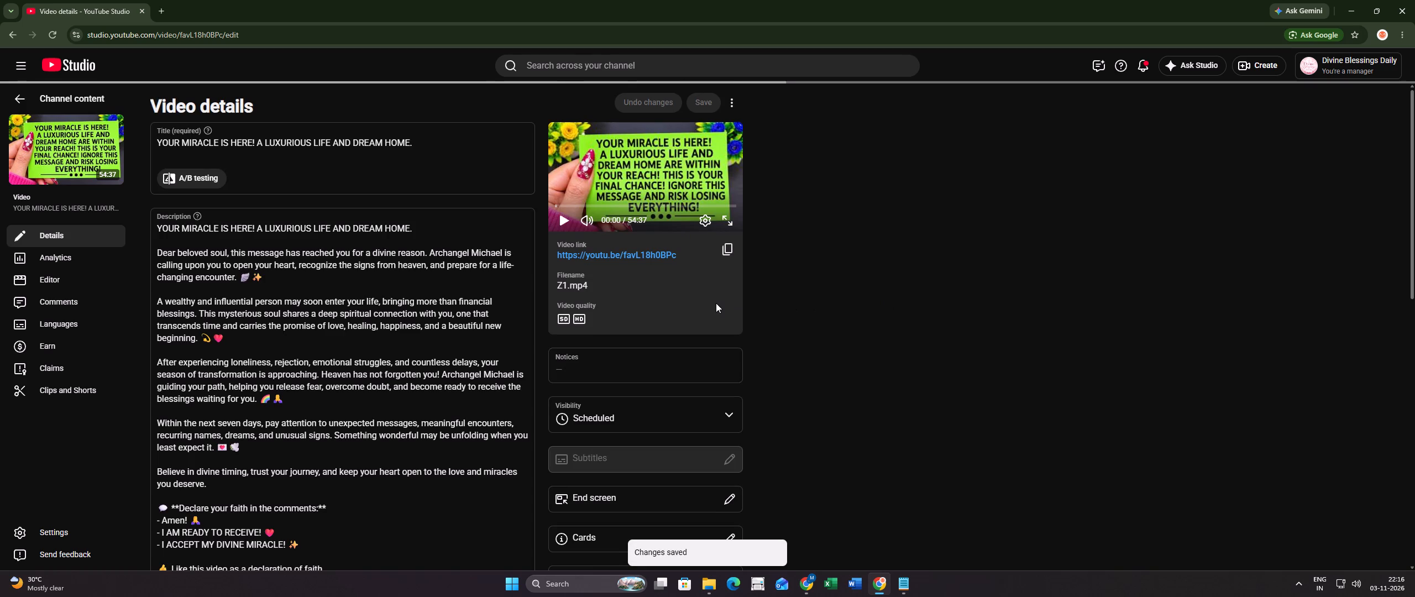
scroll(817, 315, up, 1)
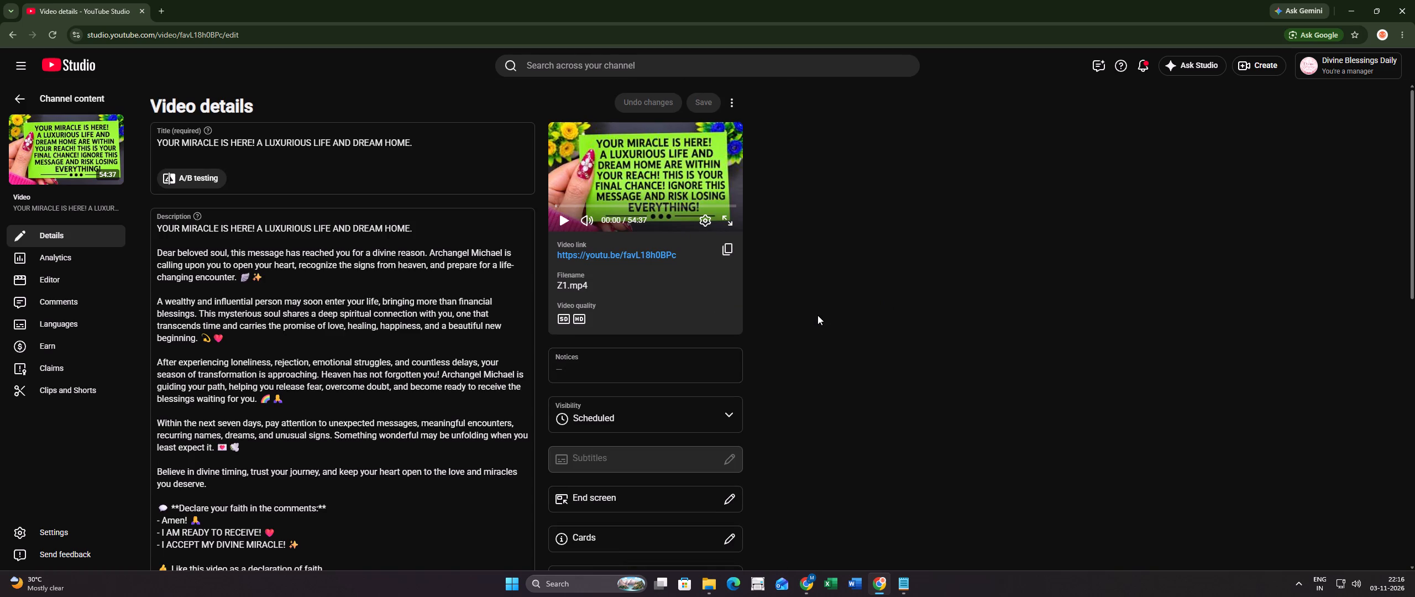
Return to the channel content and open the details of the scheduled video "GOD IS HEARTBROKEN! YOUR DESTINY WAS NEVER MEANT TO END THIS WAY!".
click(13, 100)
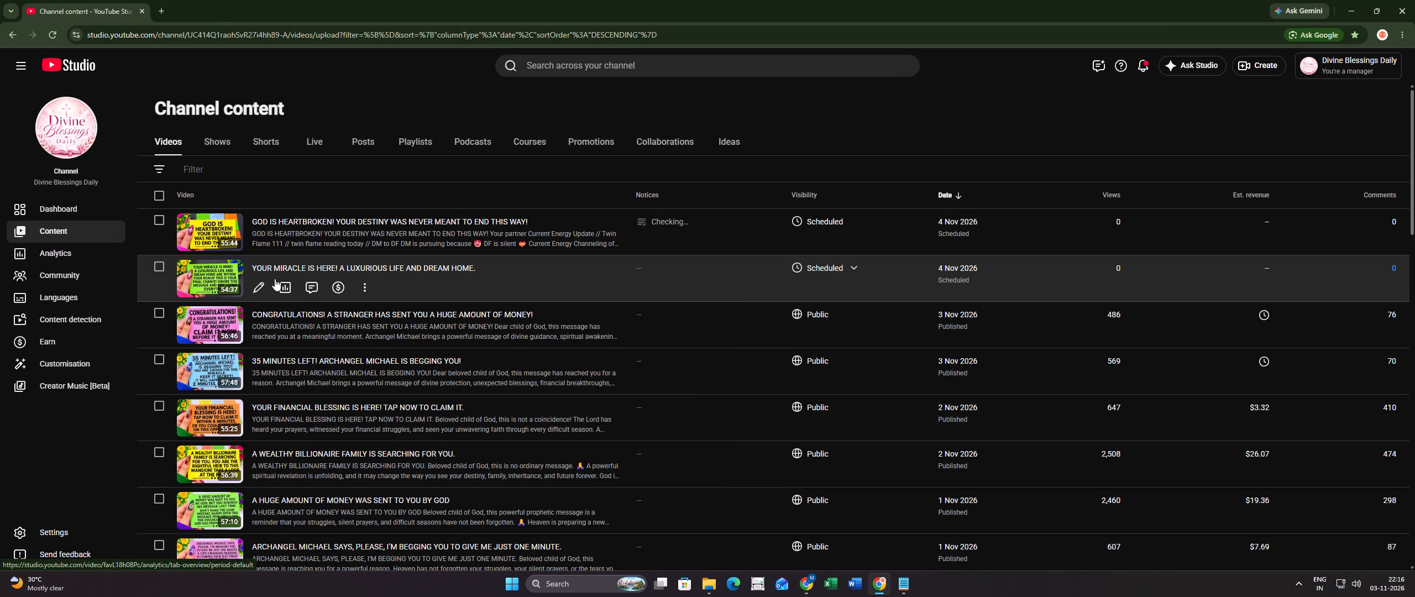
click(260, 288)
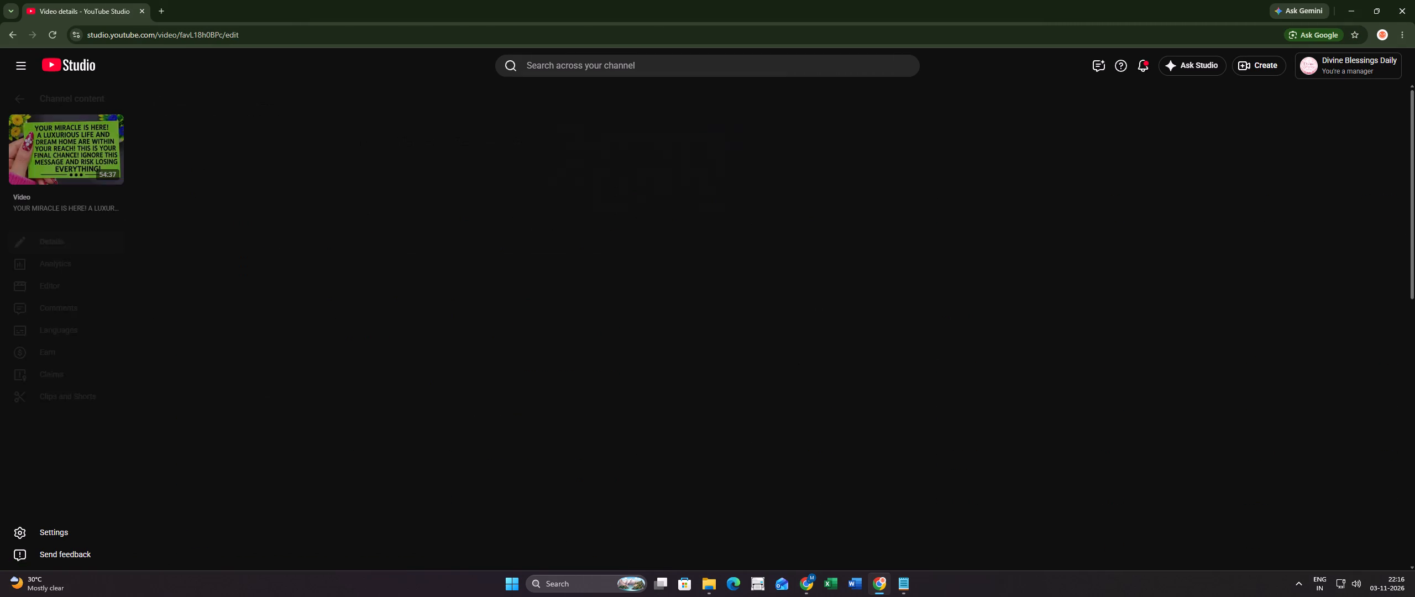
click(22, 94)
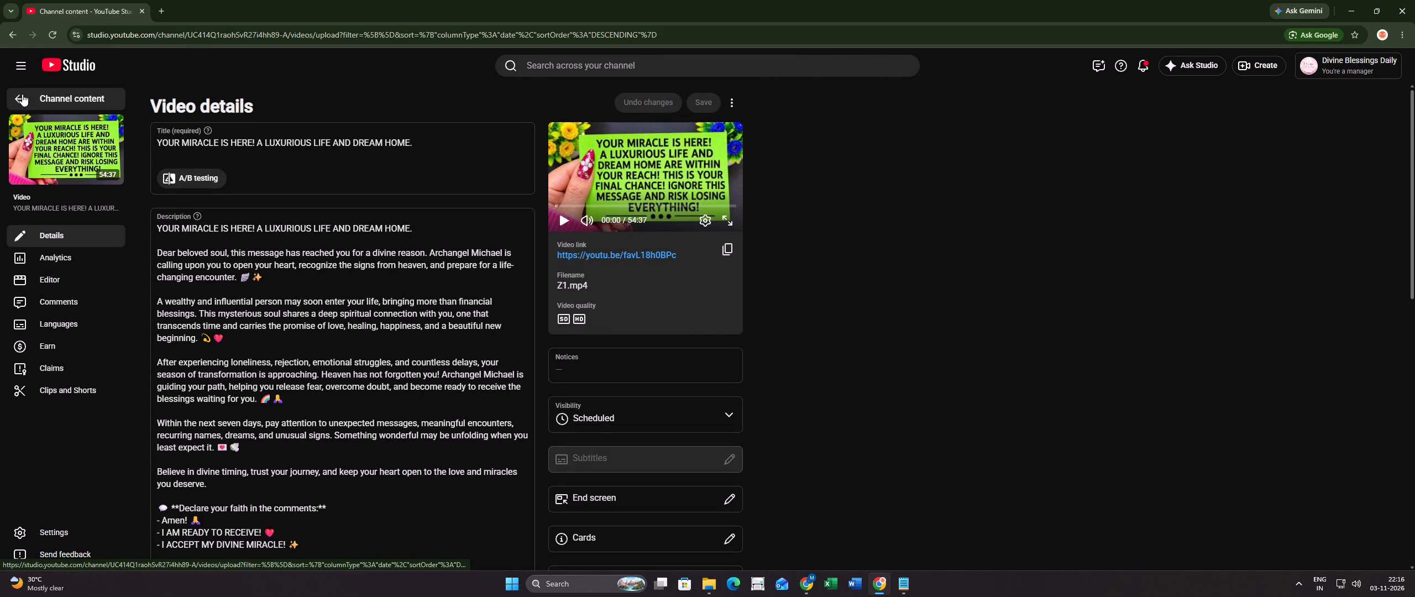
click(258, 249)
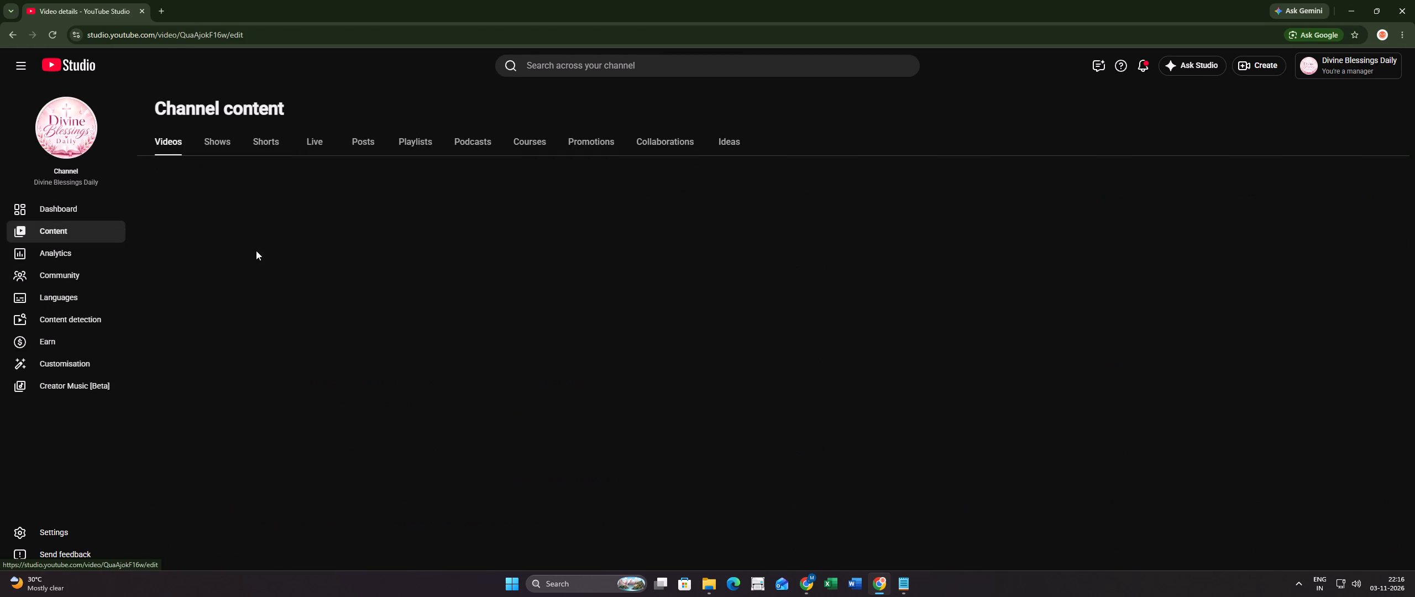
Delete all description text below the first line of the Z2 video.
drag(159, 253, 352, 501)
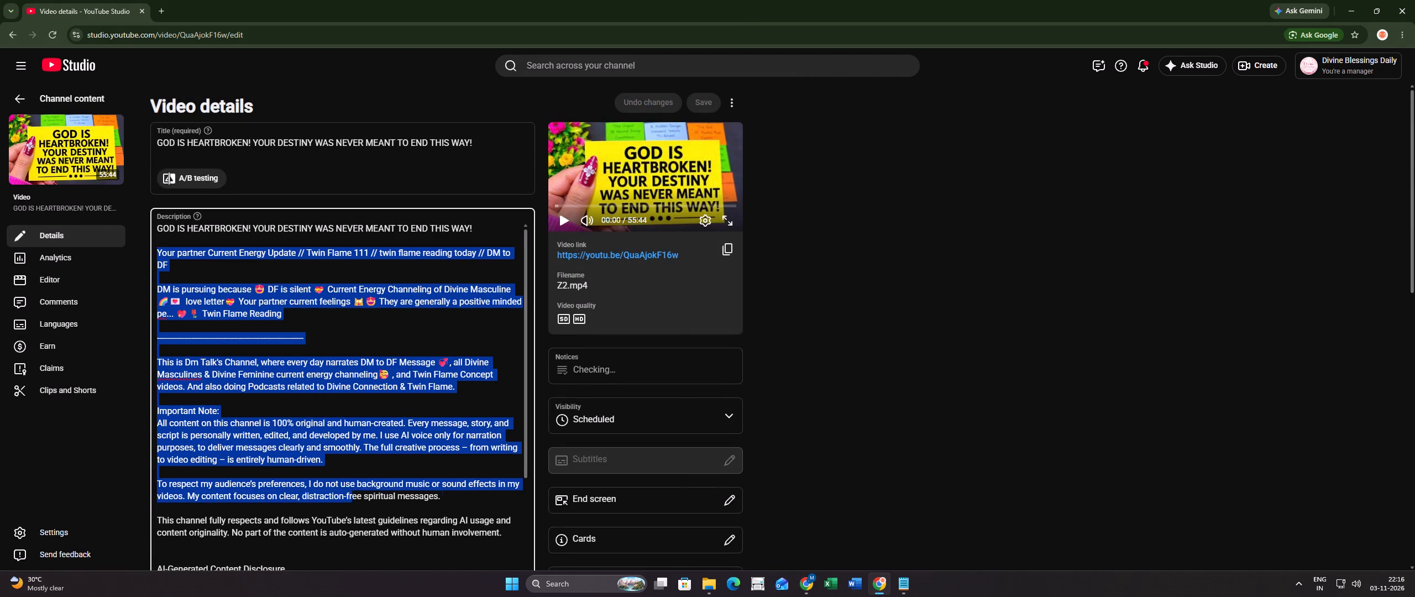
drag(352, 501, 484, 442)
scroll(805, 448, up, 5)
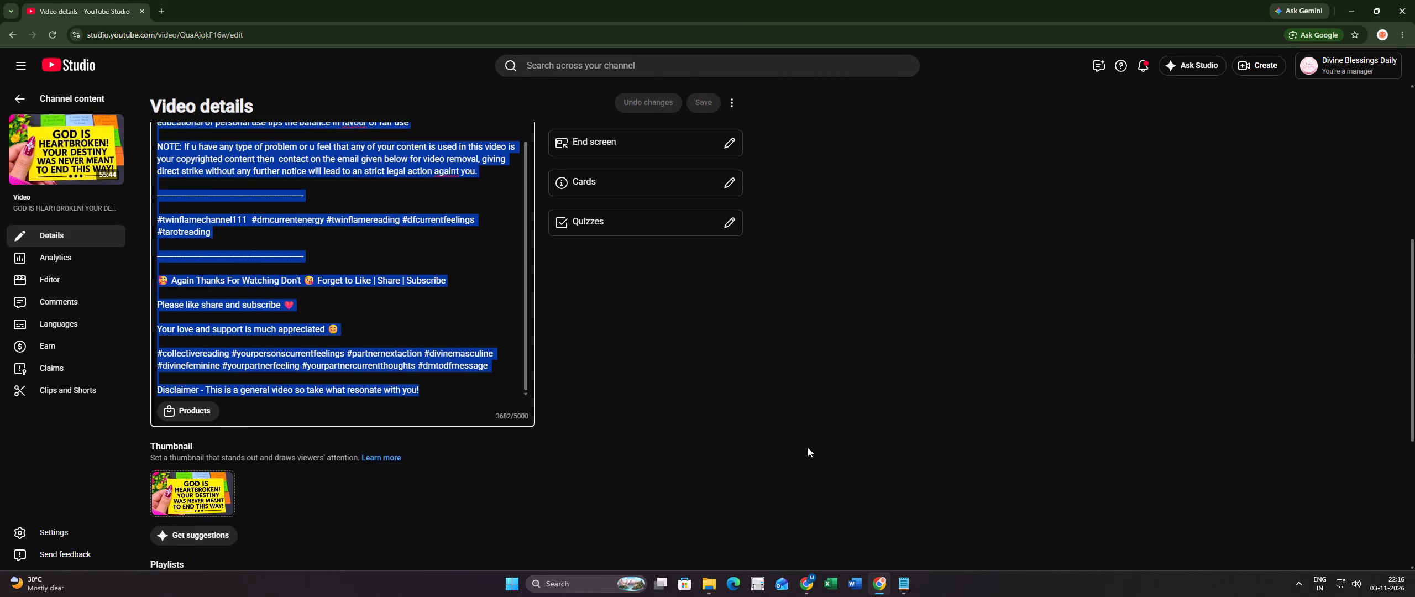
key(BackSpace)
scroll(808, 447, up, 6)
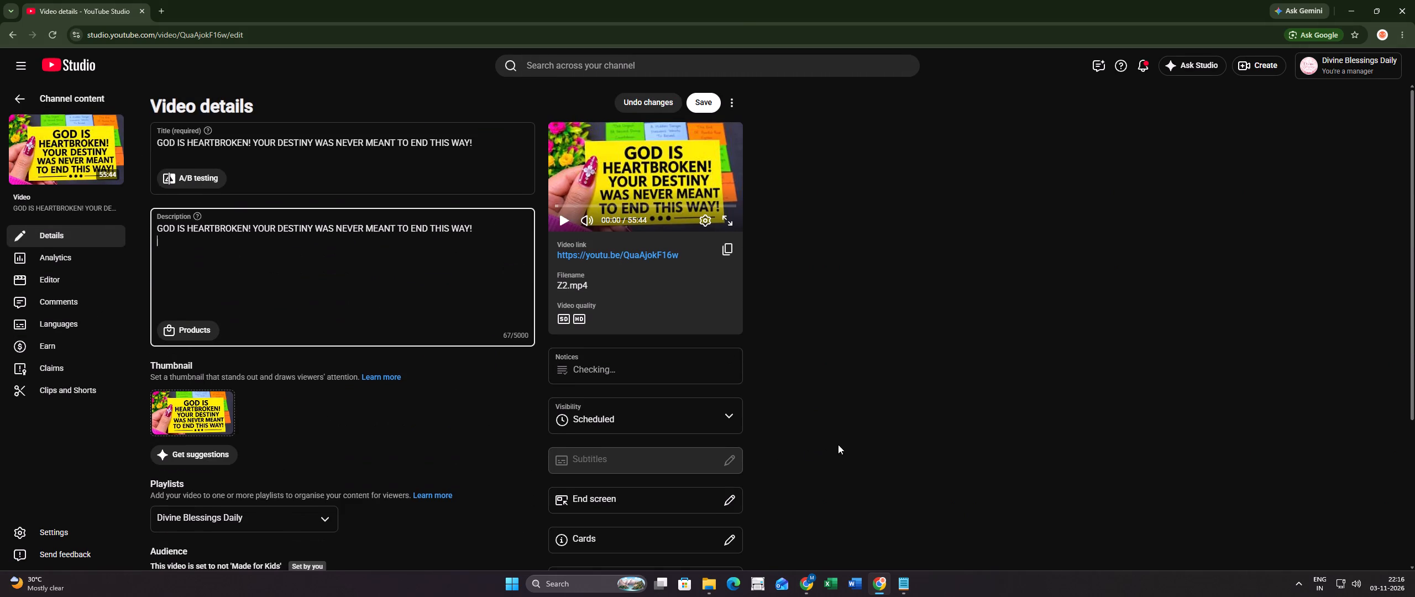
Switch to note 2 in Notepad and copy its whole message, starting at "Dear child, a significant message is rising".
click(910, 583)
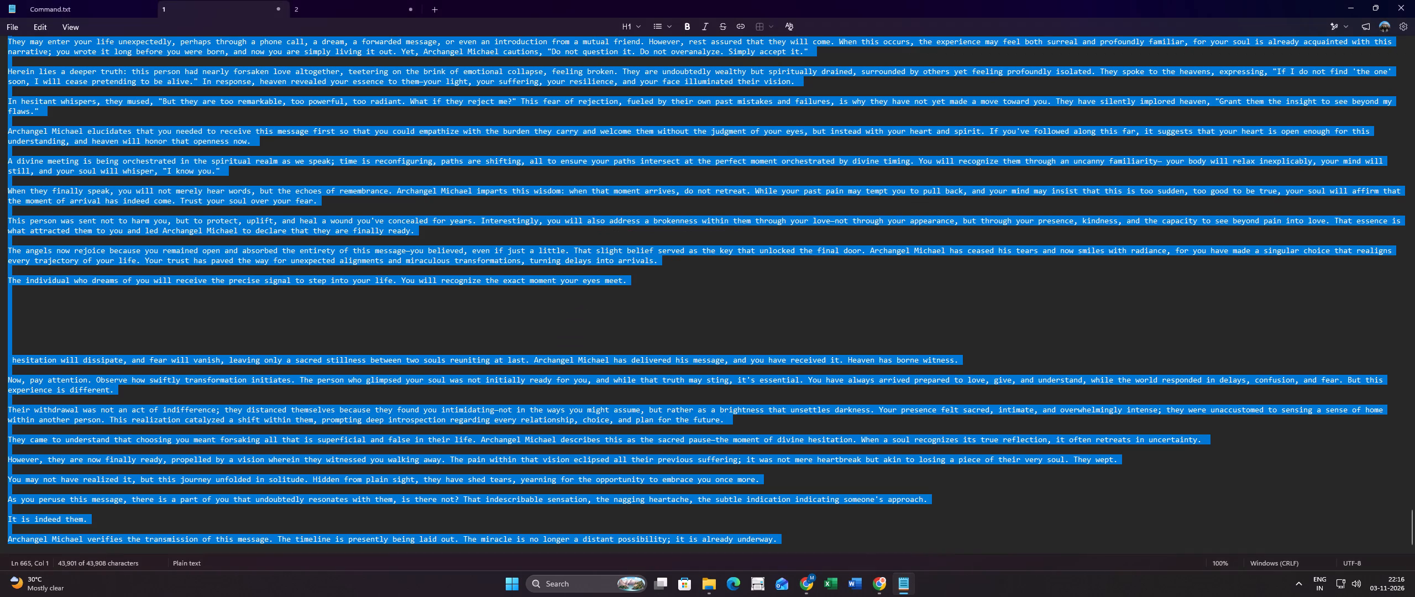
click(360, 0)
scroll(425, 302, up, 5)
middle_click(425, 302)
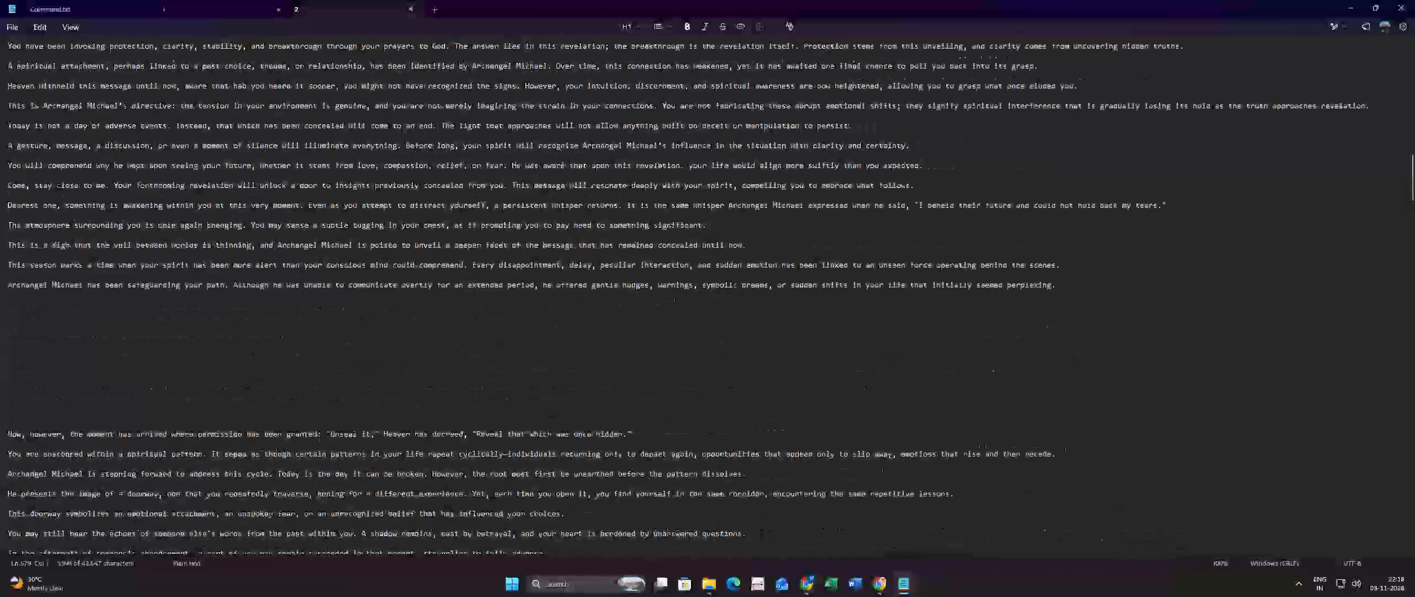
click(430, 45)
scroll(362, 197, up, 5)
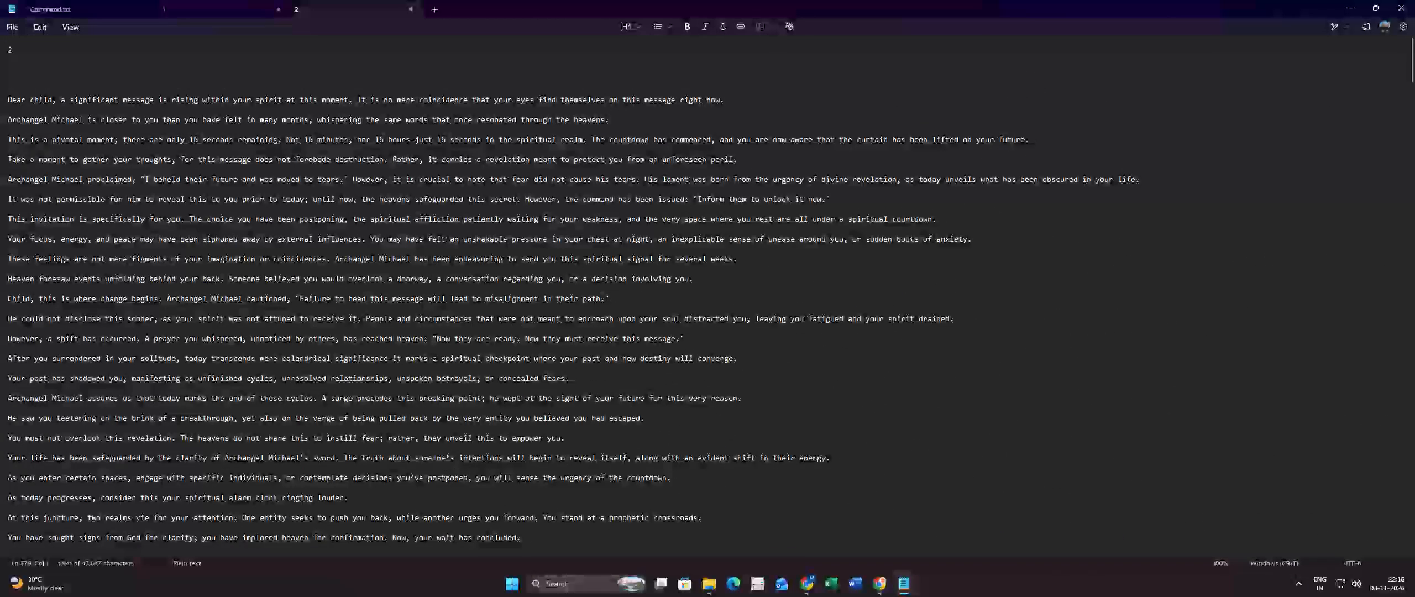
scroll(362, 198, up, 2)
scroll(18, 116, up, 2)
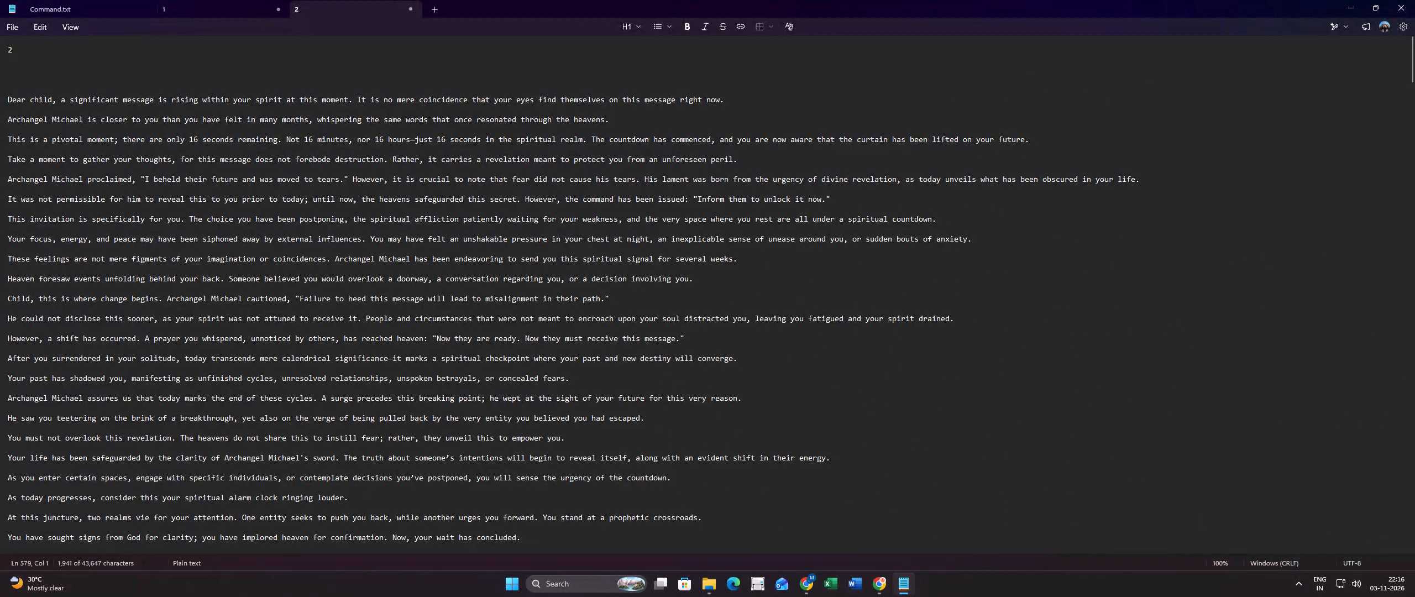
click(10, 98)
drag(10, 98, 263, 264)
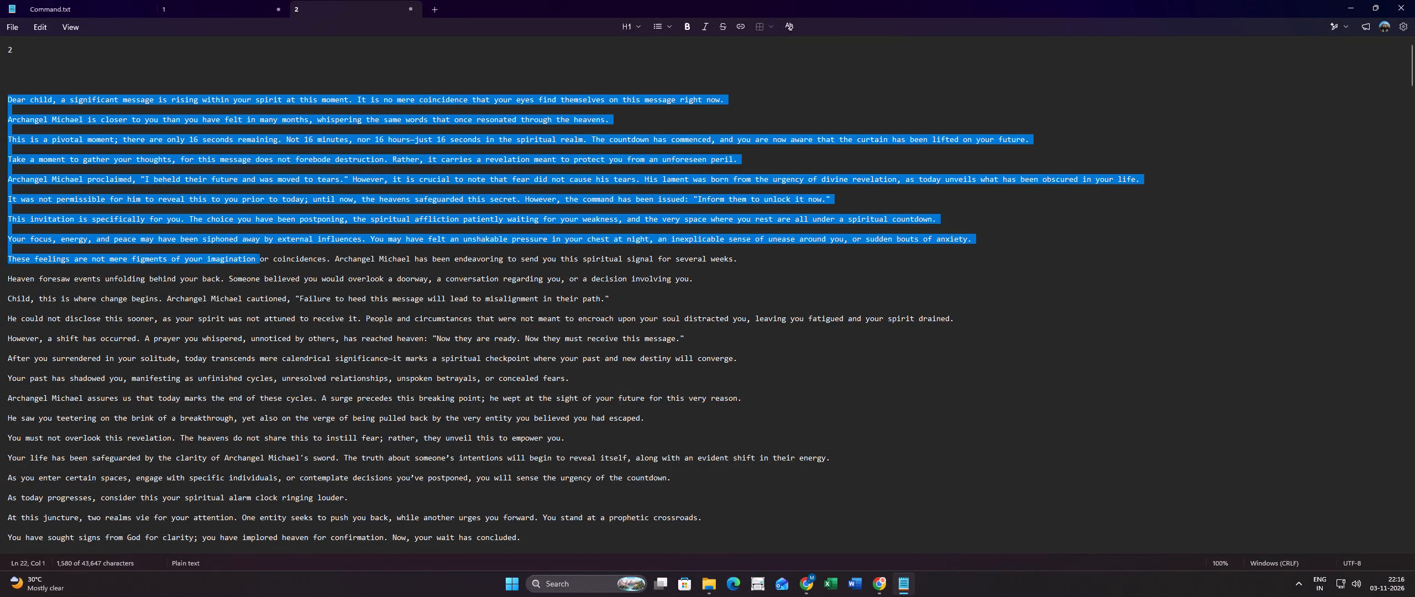
drag(263, 264, 457, 581)
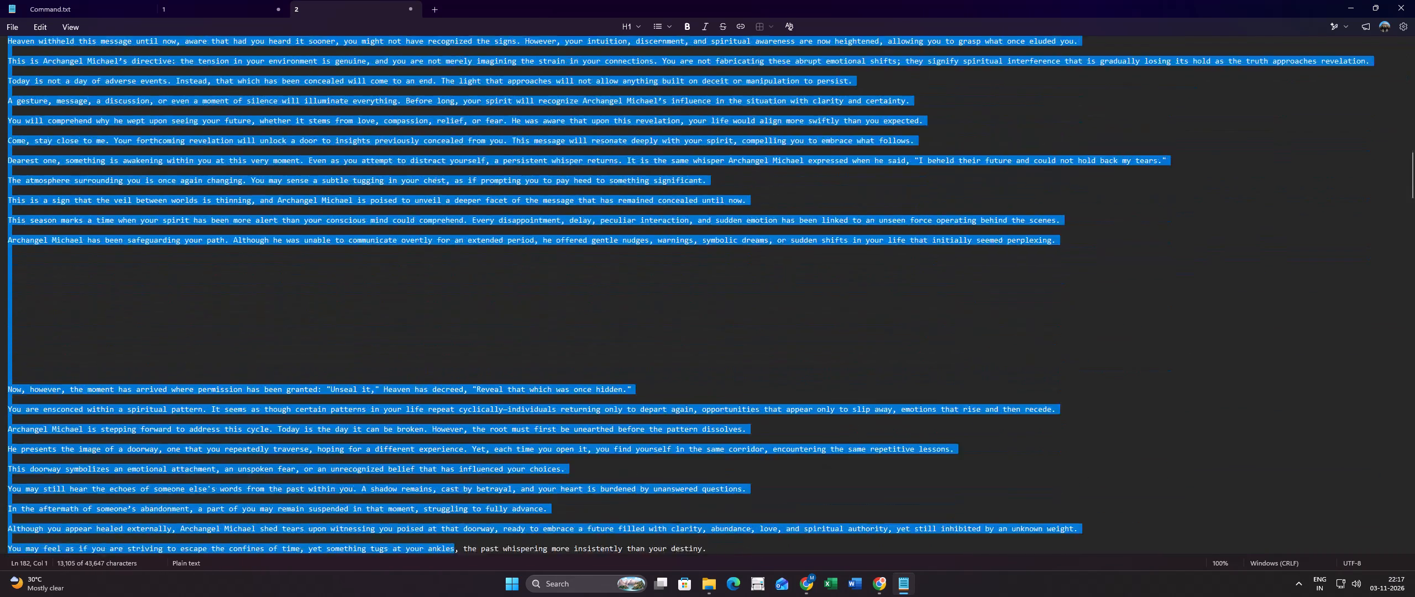
drag(457, 581, 488, 590)
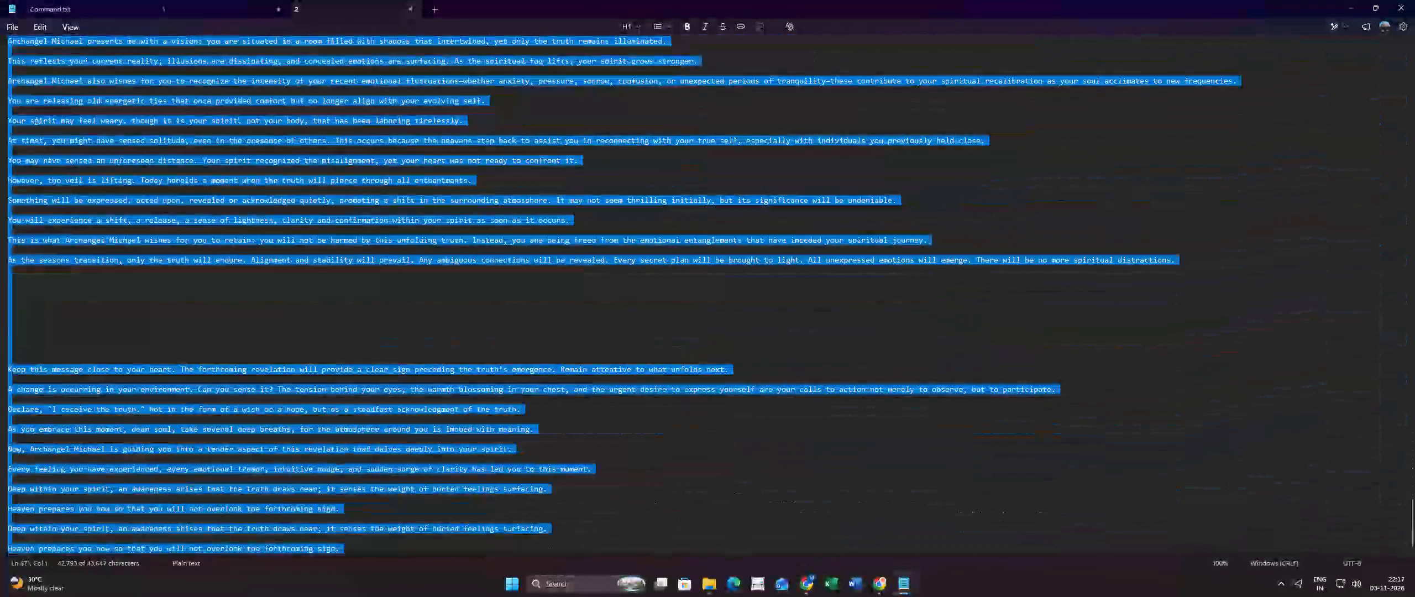
drag(488, 590, 652, 546)
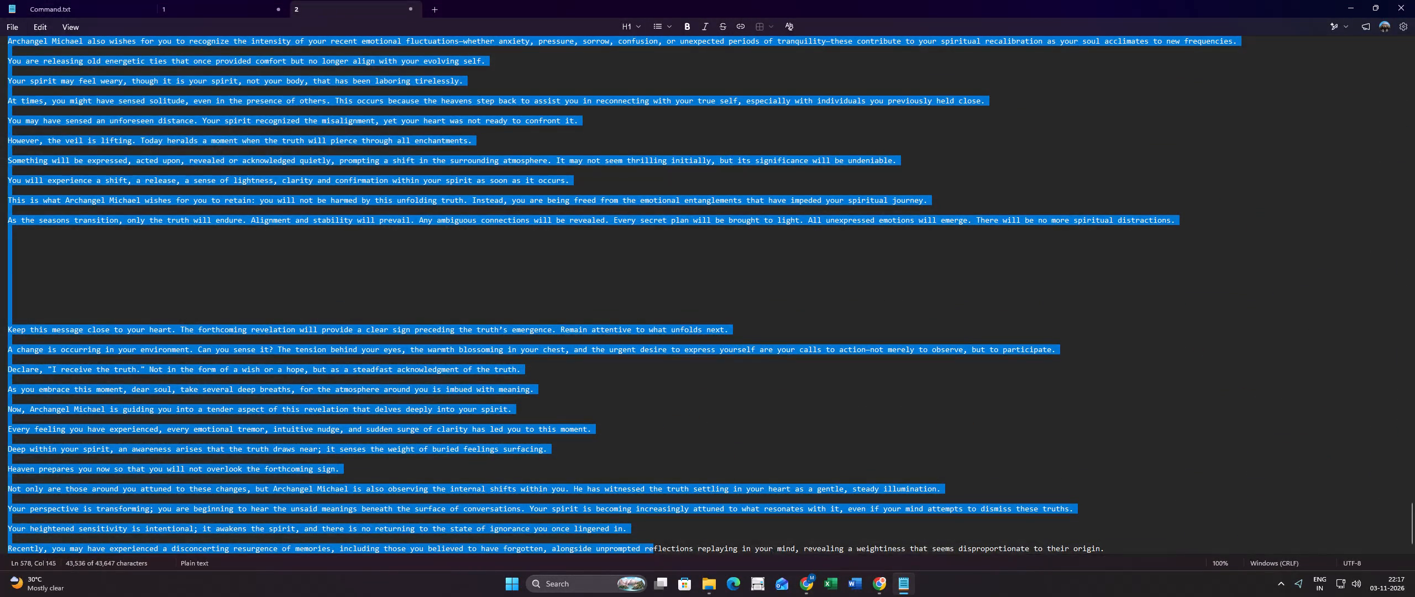
drag(652, 546, 1120, 579)
scroll(1067, 522, down, 5)
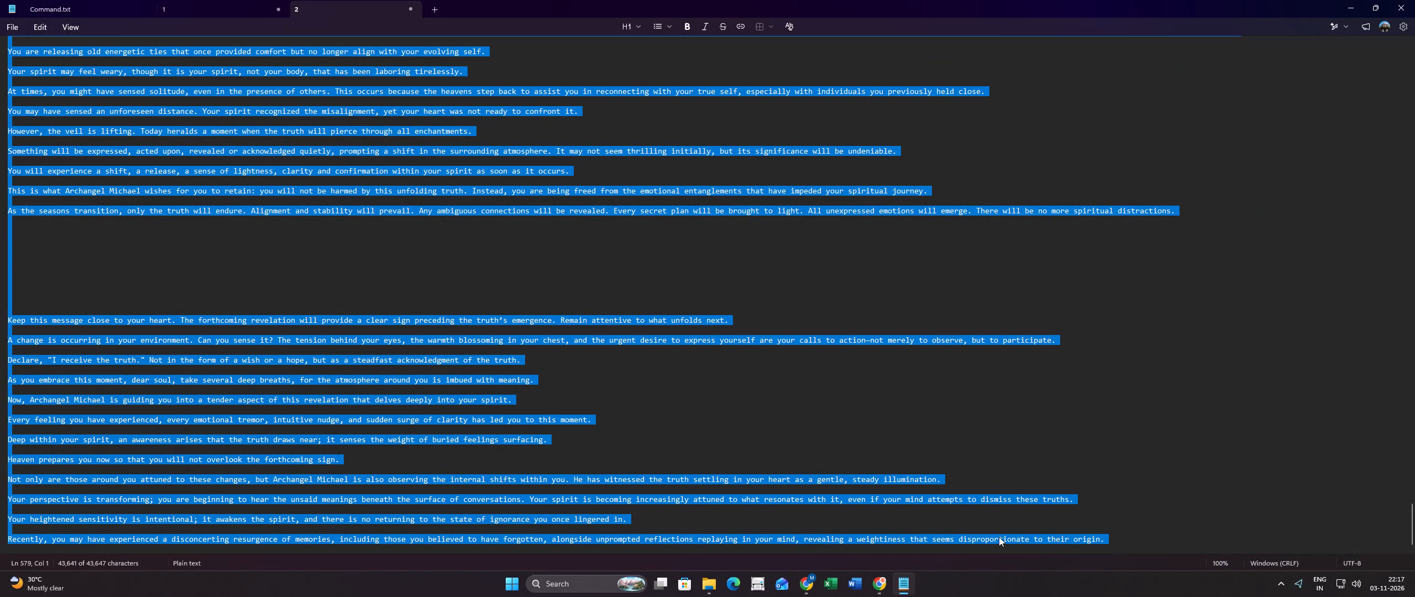
right_click(996, 539)
click(1055, 316)
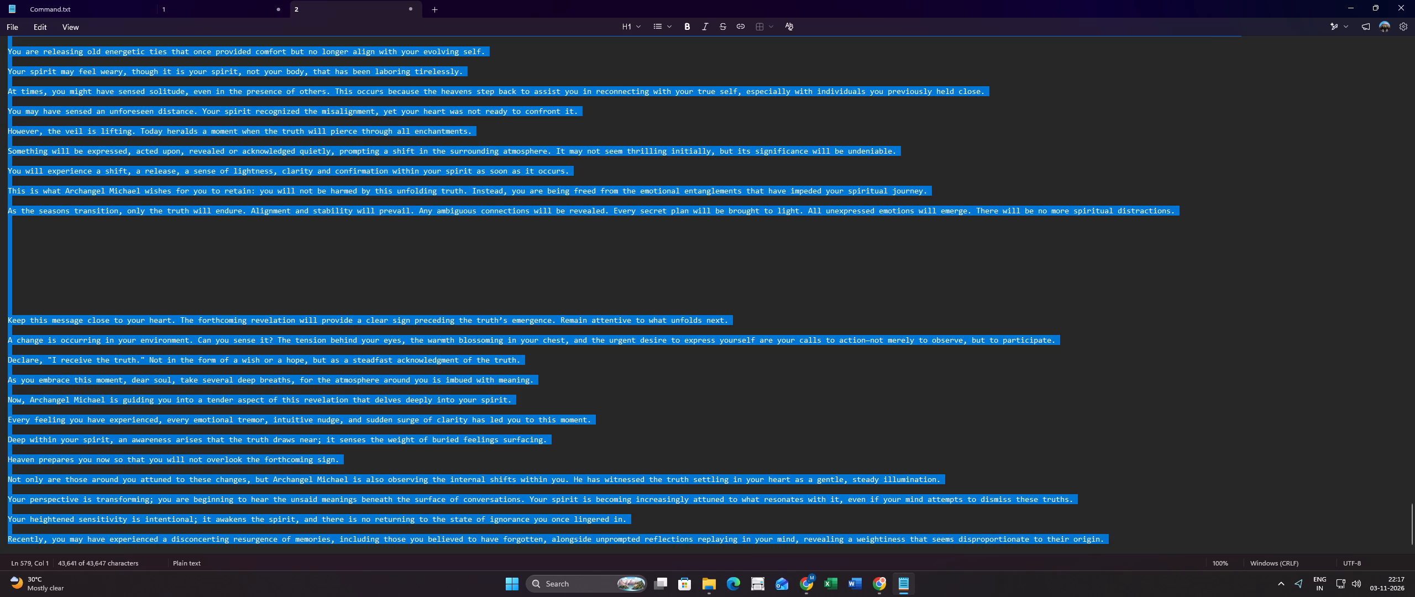
right_click(962, 538)
right_click(962, 538)
right_click(962, 538)
right_click(969, 540)
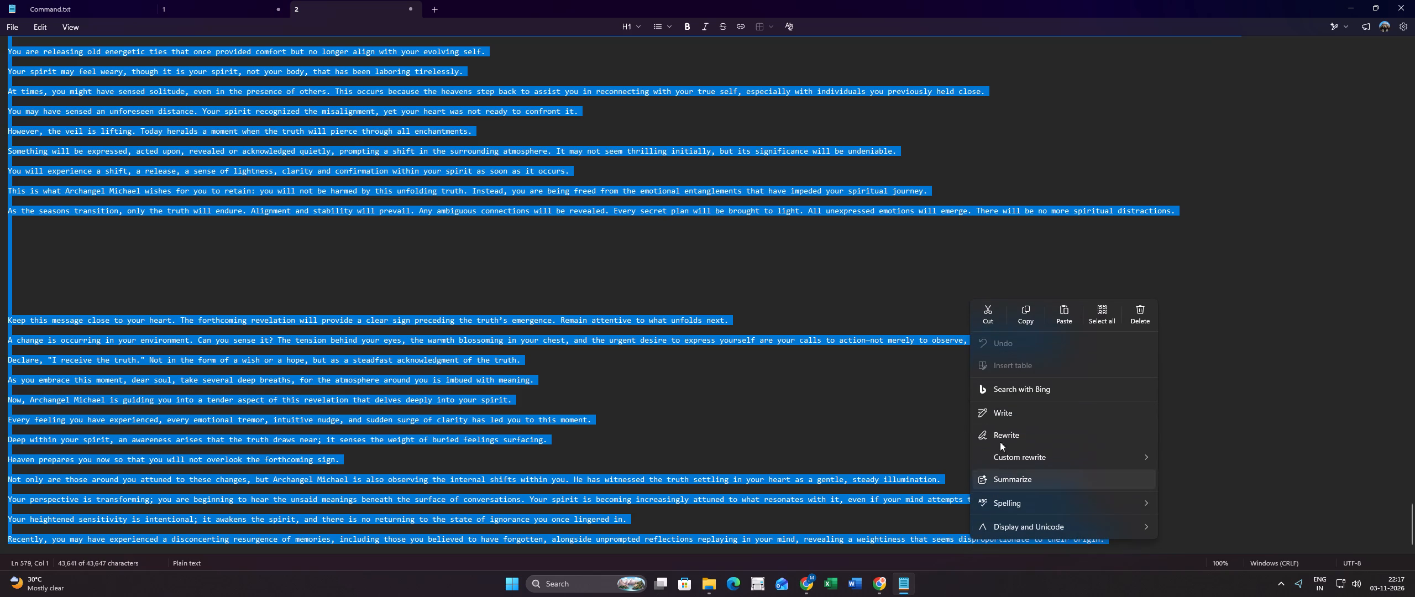
click(1022, 312)
scroll(926, 496, down, 5)
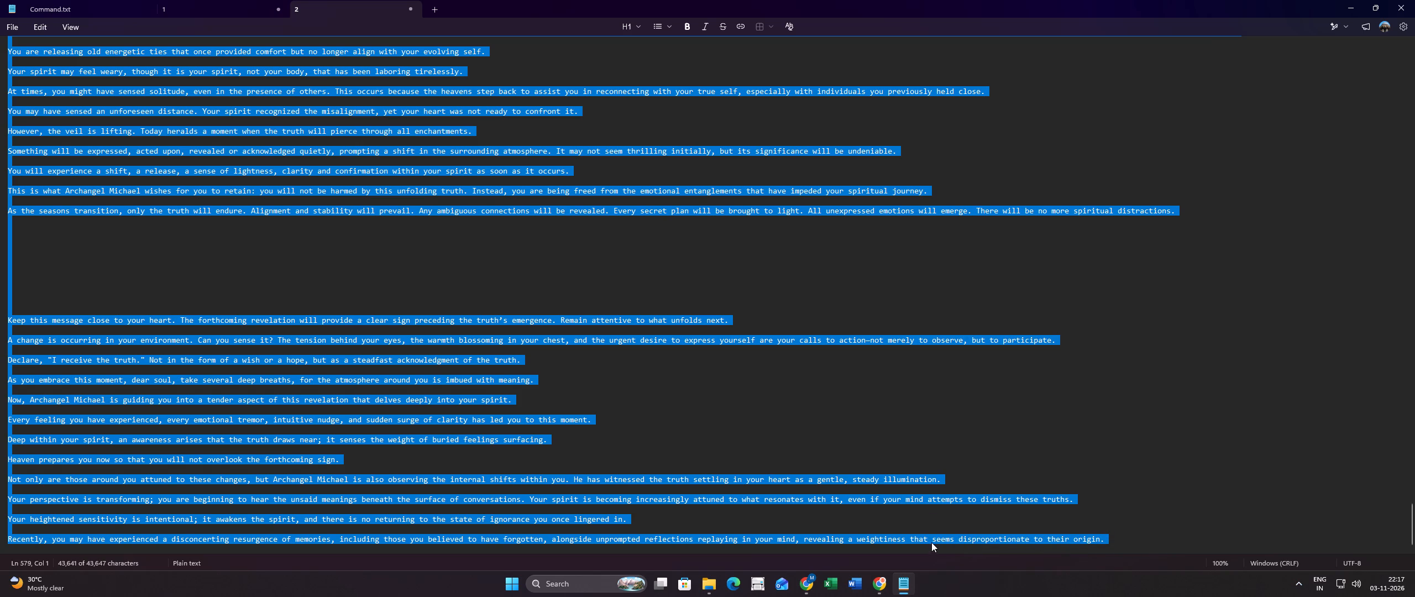
right_click(931, 542)
click(990, 319)
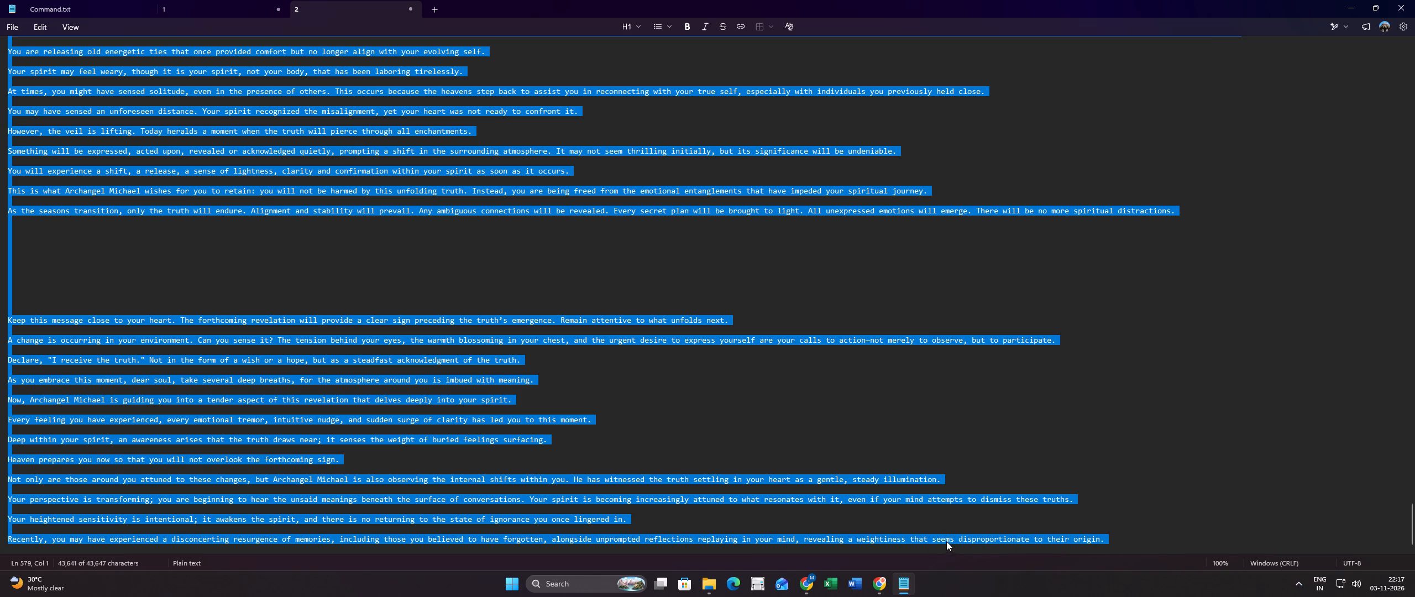
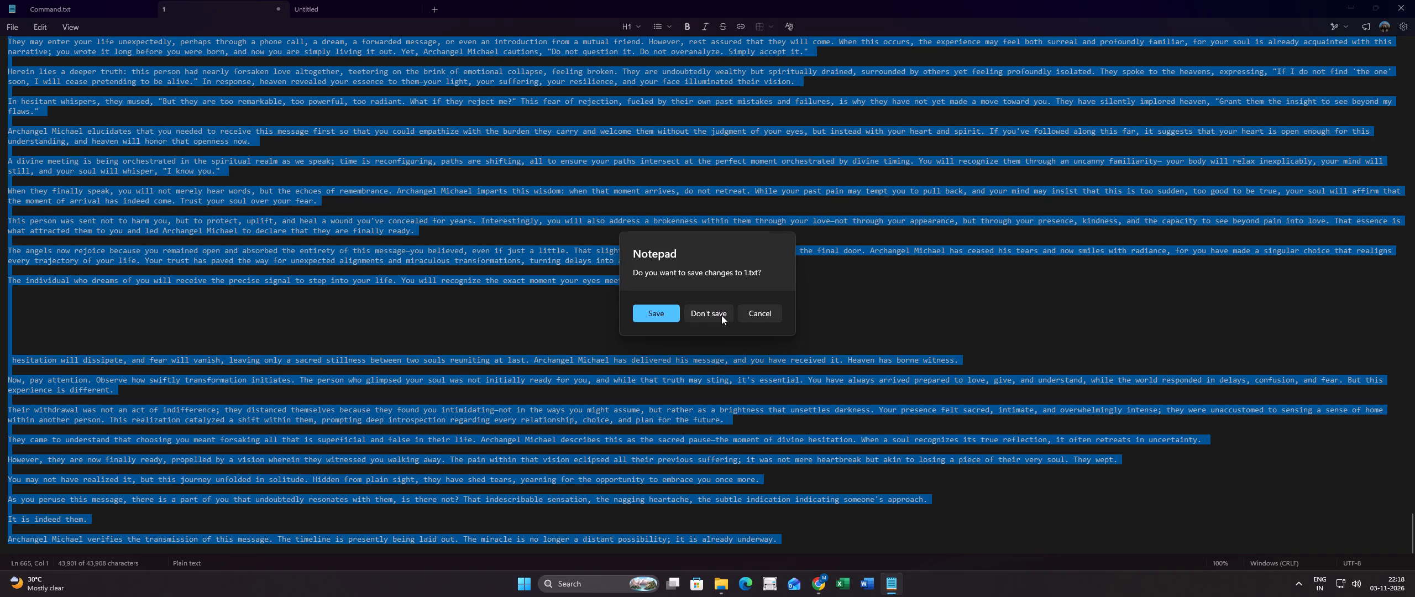
Close 1.txt without saving its changes, close the Command.txt file, and exit Notepad.
click(721, 315)
click(70, 0)
click(263, 0)
click(270, 0)
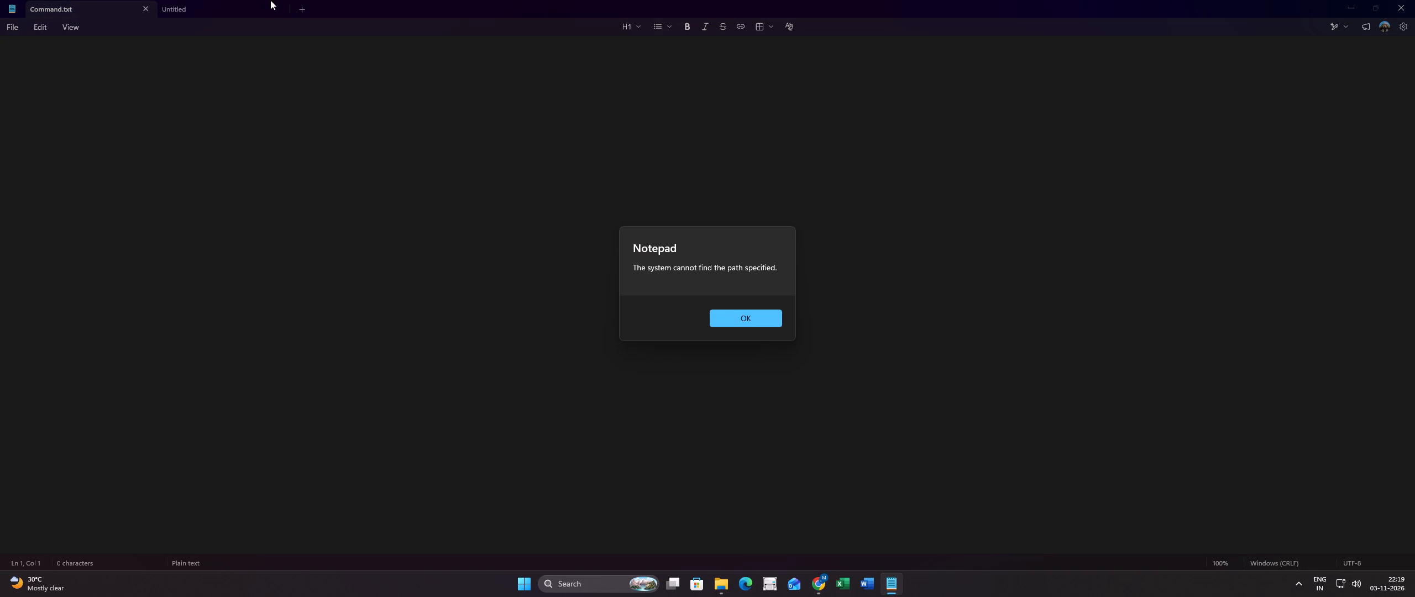
click(745, 310)
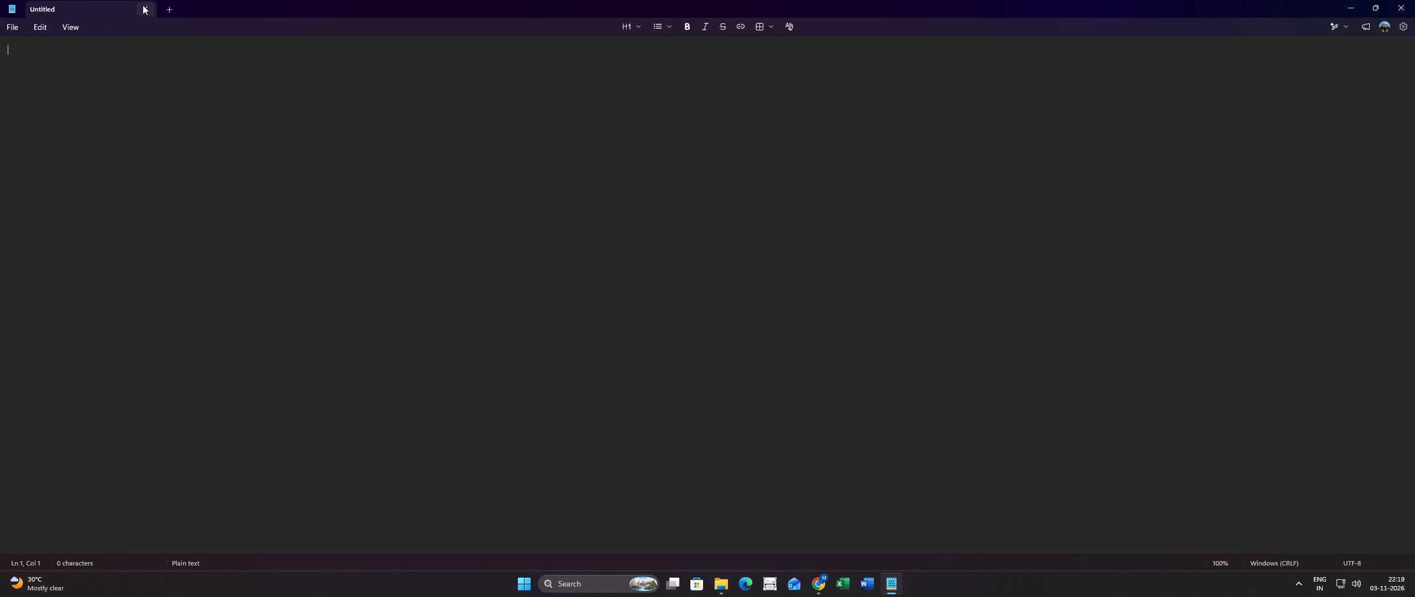
click(1414, 0)
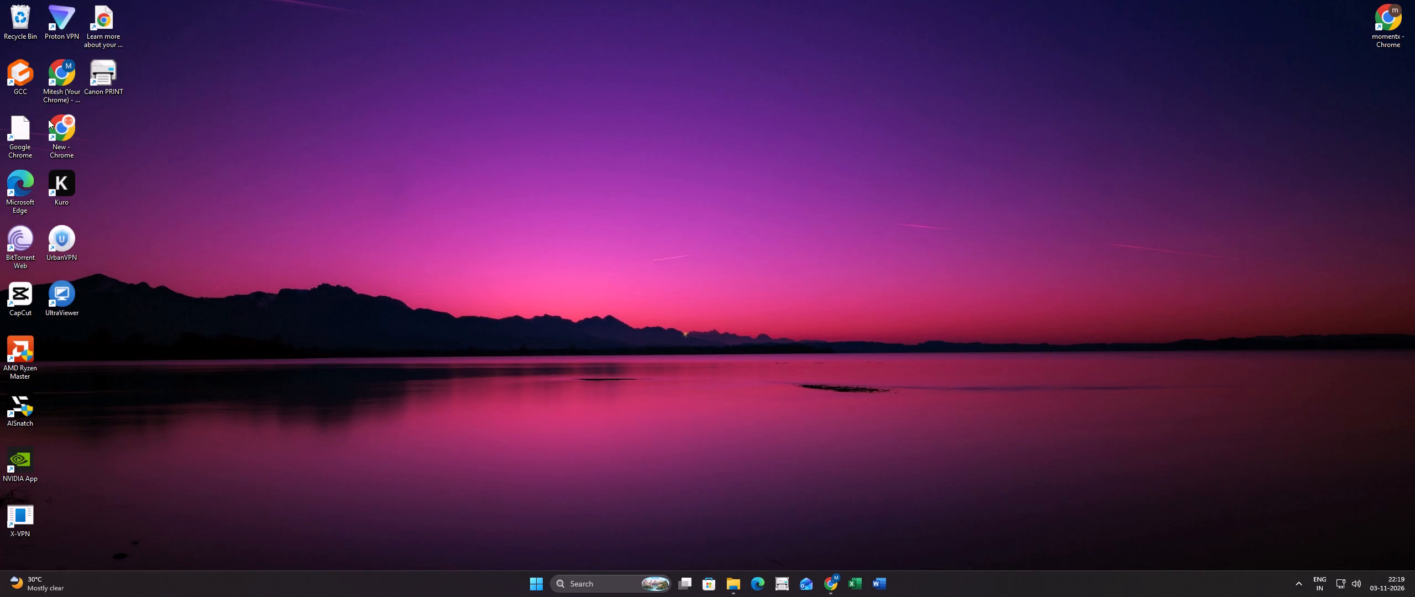
Open the "New" Chrome profile, load the bookmarked channel content page for Divine Blessings Daily, and maximize the window.
double_click(63, 129)
click(378, 72)
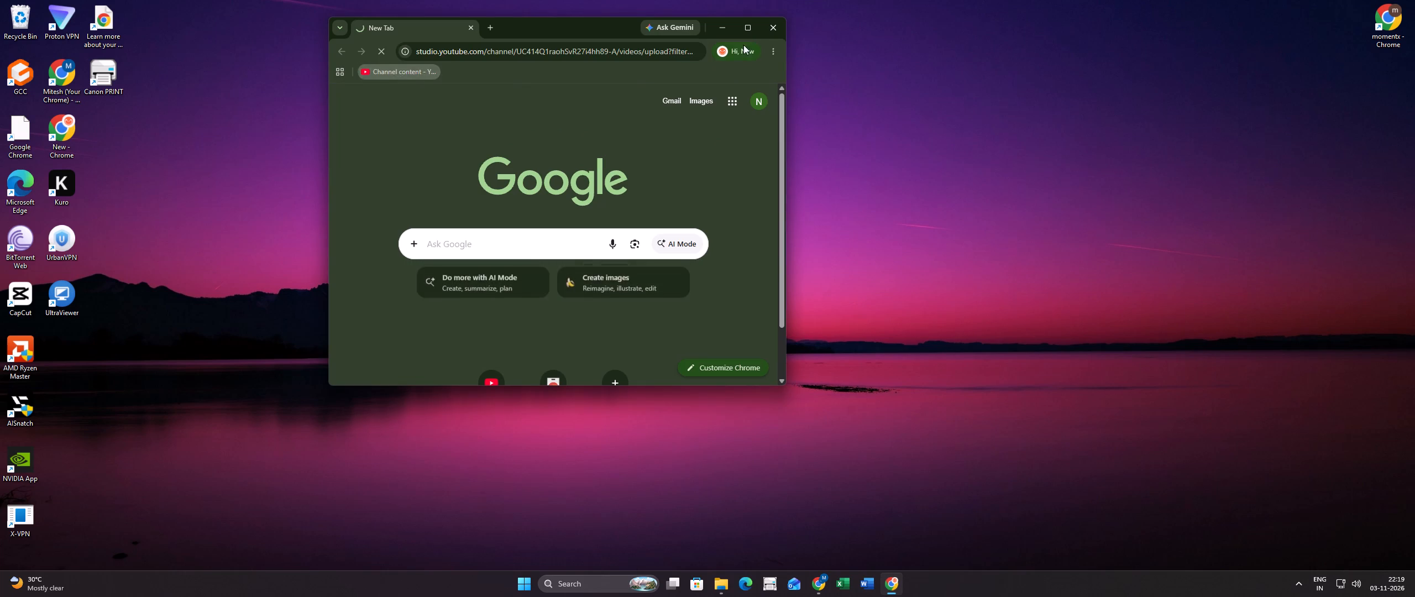
click(753, 32)
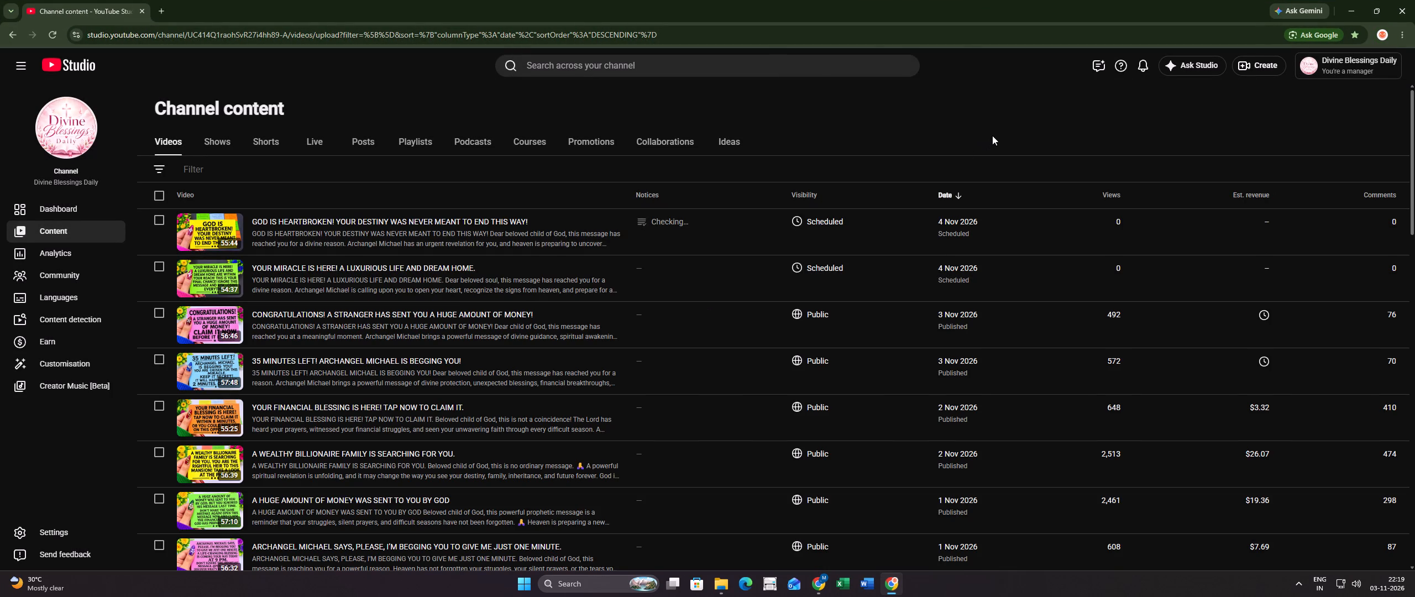
Open the channel dashboard and look through its cards, from latest video performance down to recent comments.
click(39, 207)
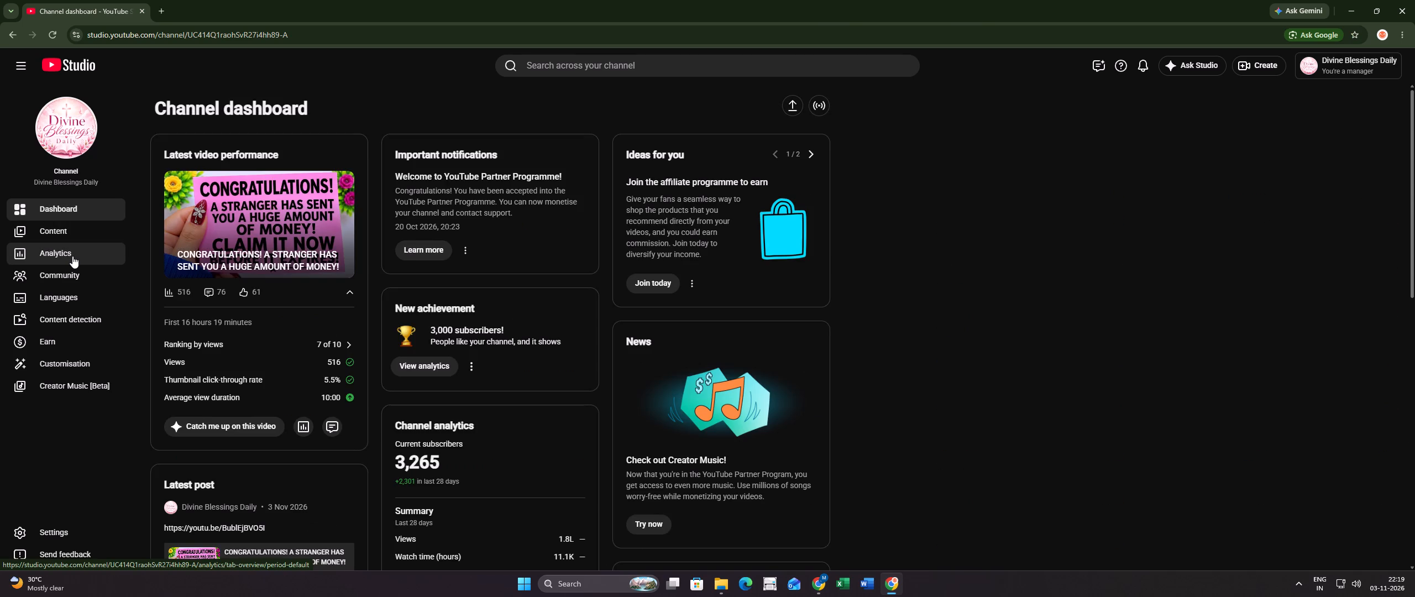
scroll(490, 339, down, 3)
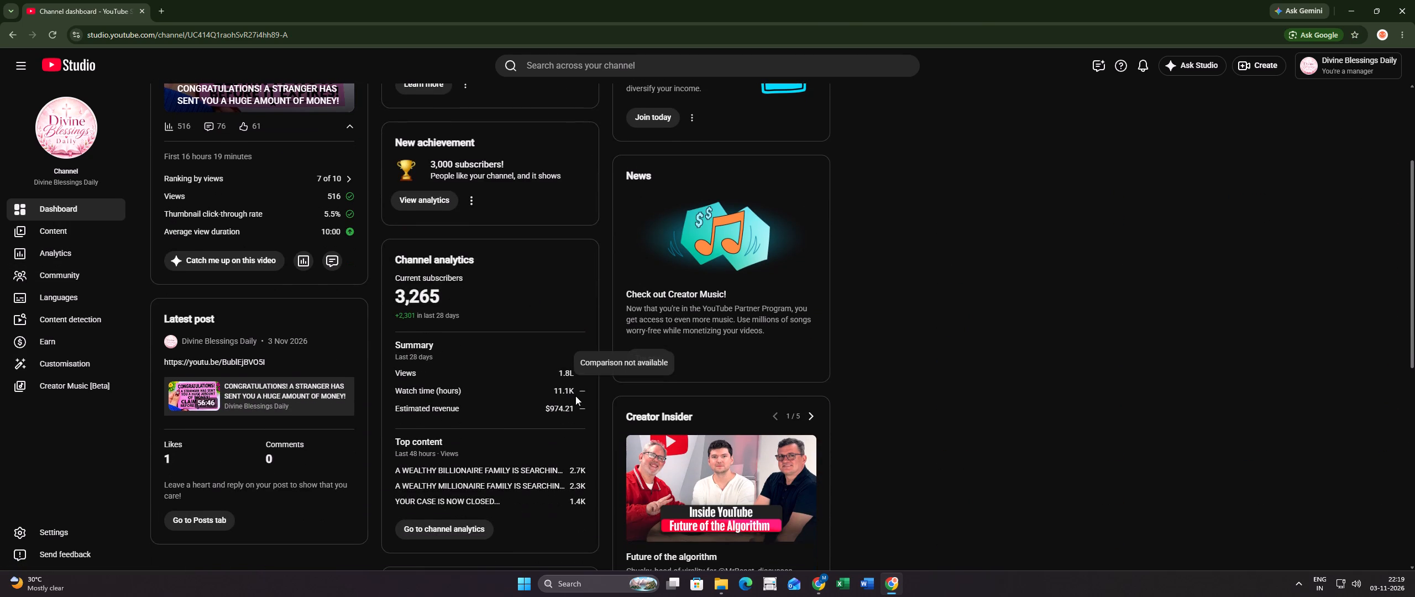
scroll(571, 417, down, 2)
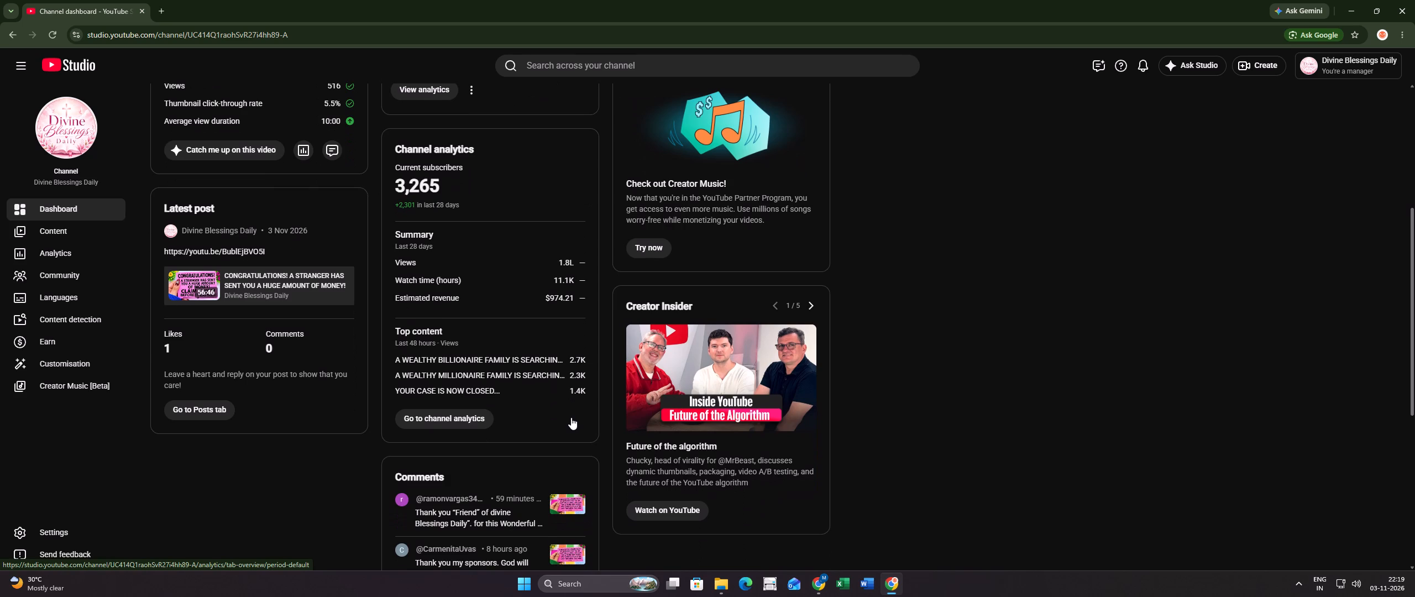
scroll(571, 417, down, 5)
scroll(1023, 464, up, 2)
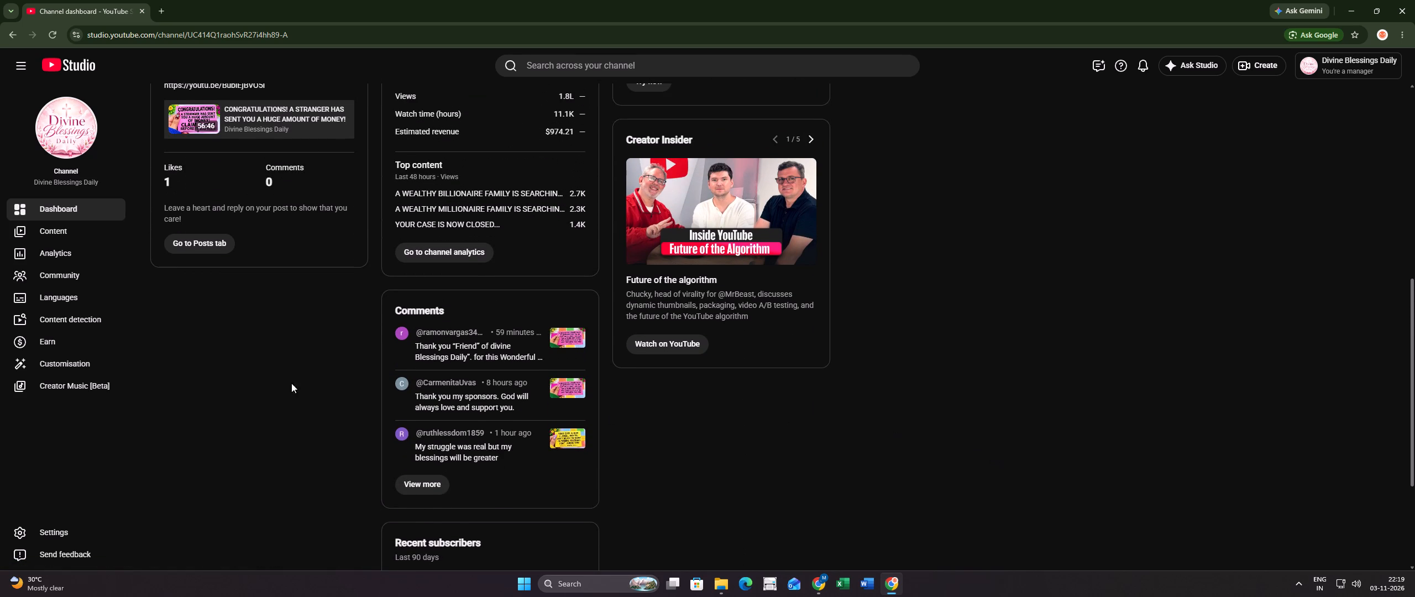
Review the channel's revenue analytics for the last 28 days, comparing Supers and gifts, Affiliate programme, Watch page ads and All.
click(95, 232)
click(93, 251)
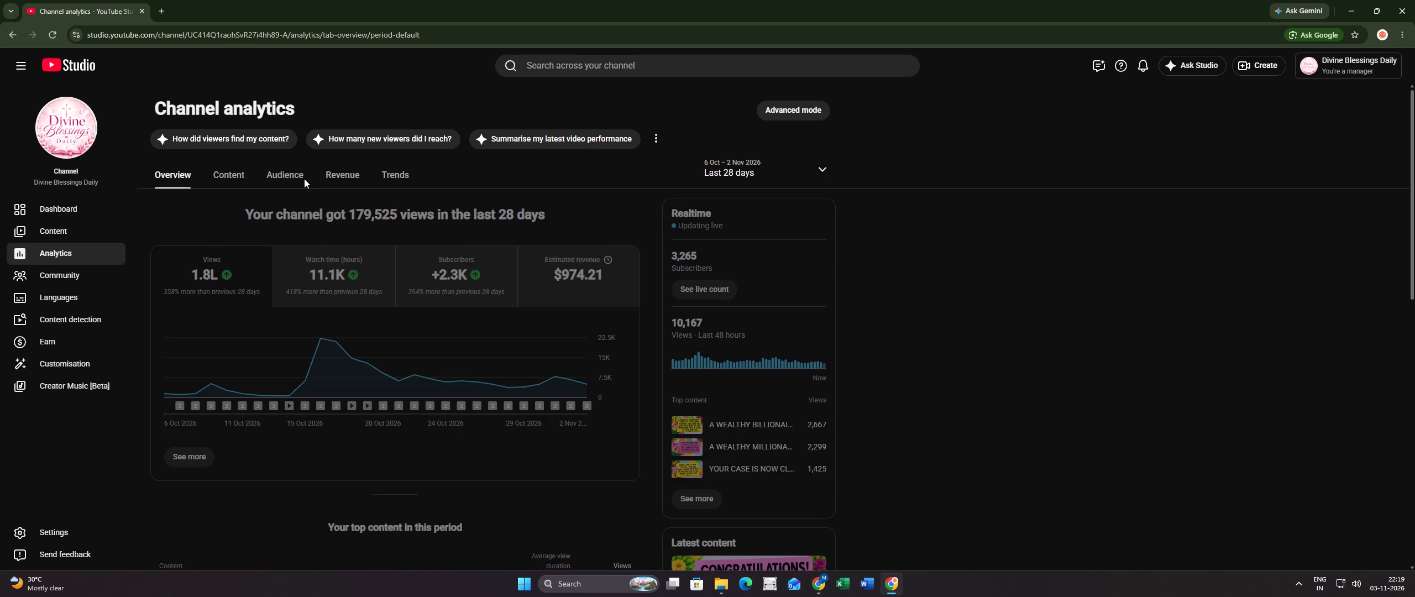
click(351, 179)
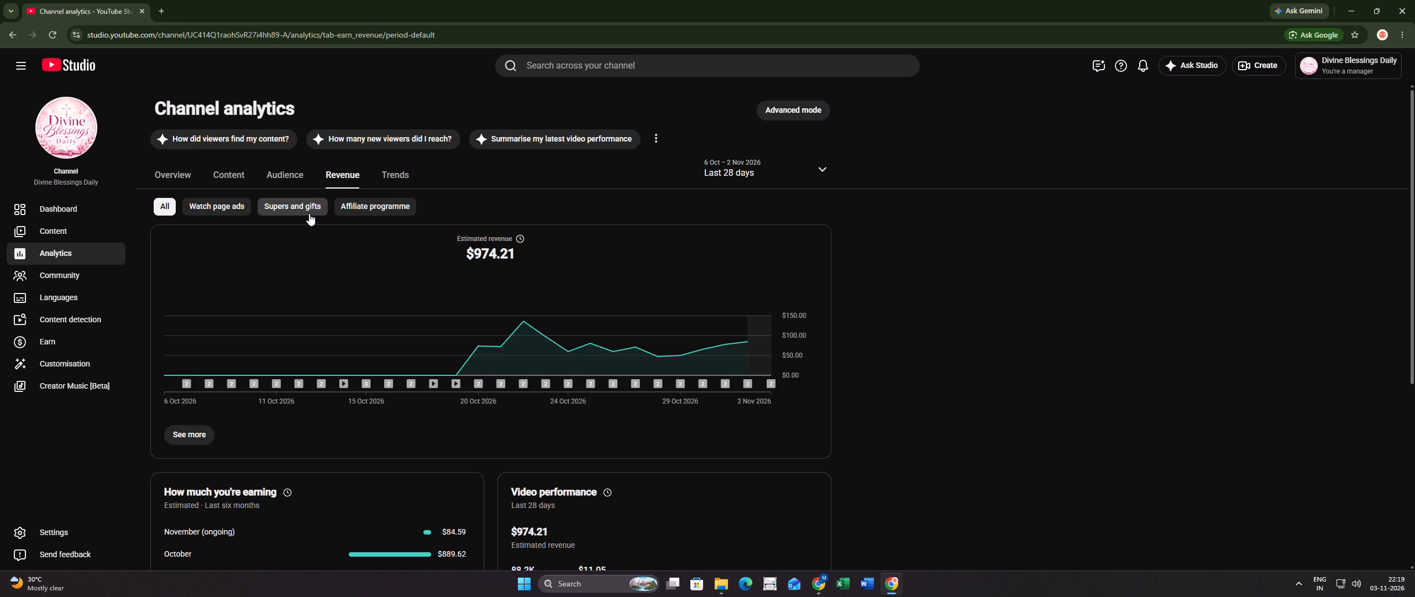
click(309, 213)
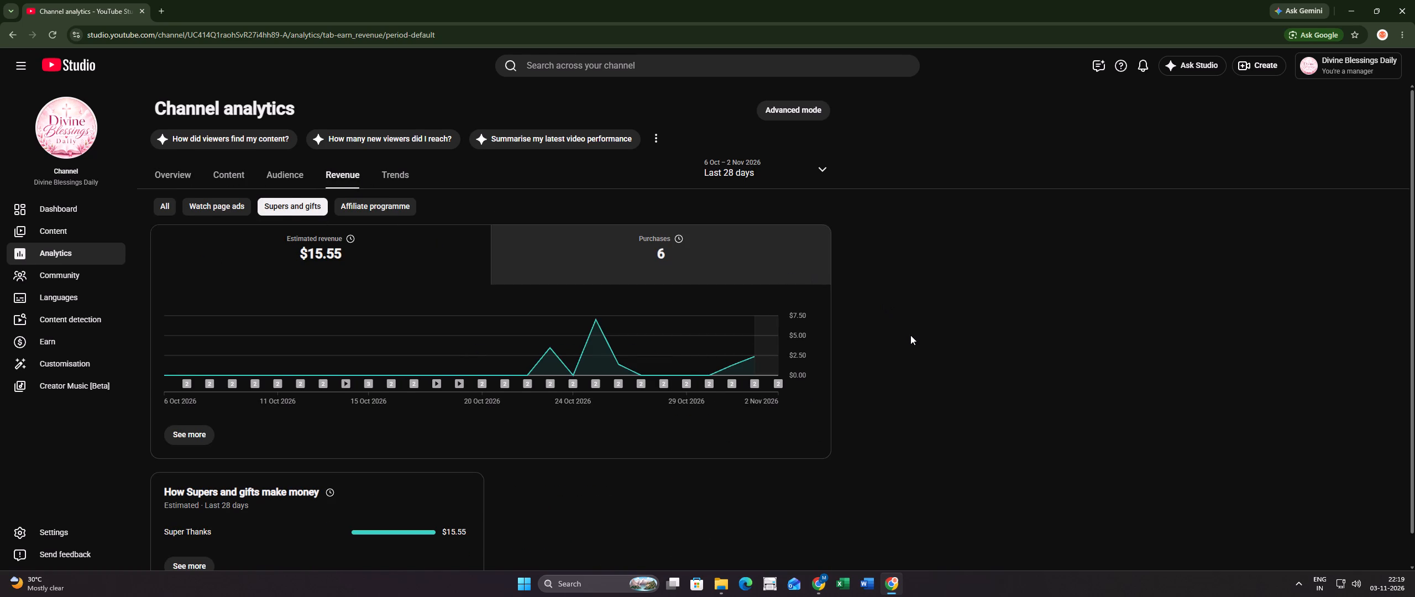
scroll(910, 335, down, 4)
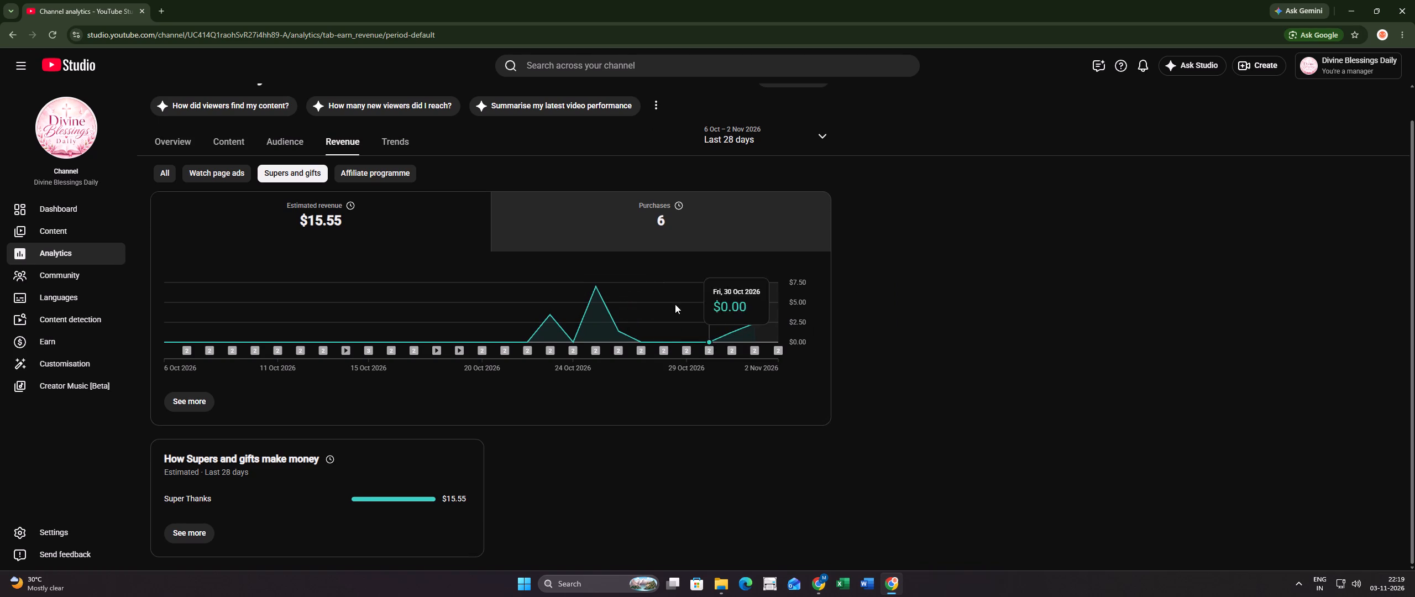
click(355, 172)
click(303, 172)
click(224, 166)
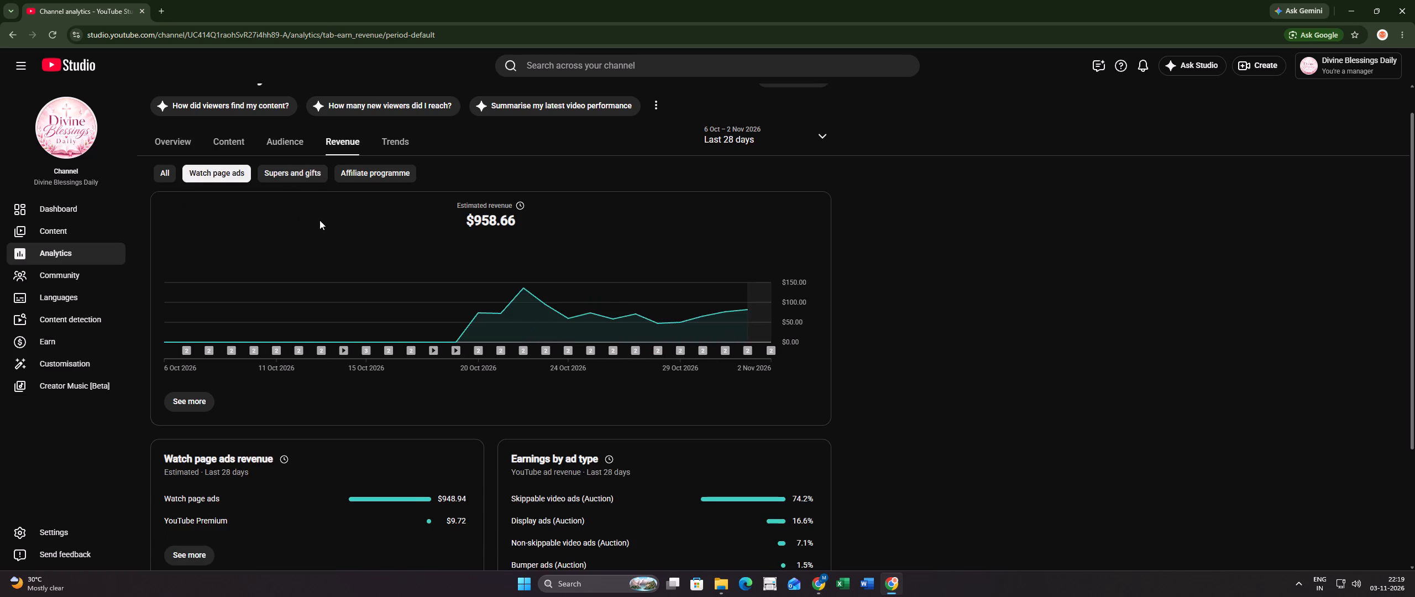
click(169, 173)
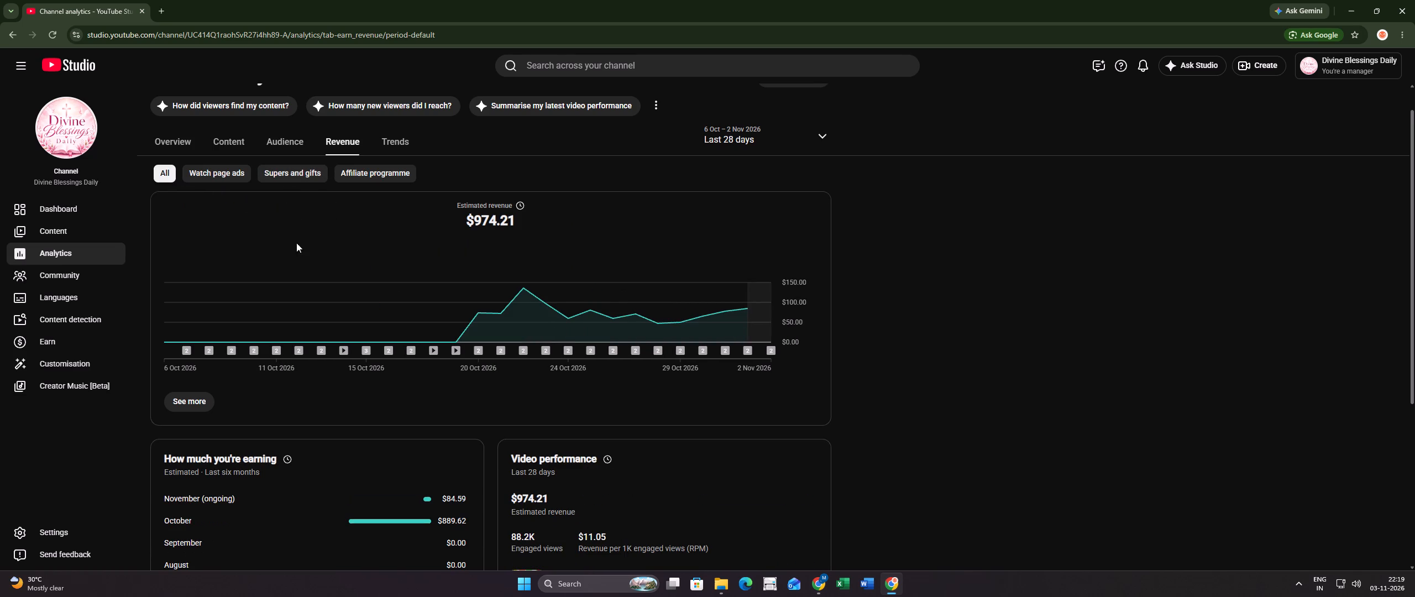
Open the channel's community comments, read through the unresponded viewer comments, and return to the top of the list.
click(95, 286)
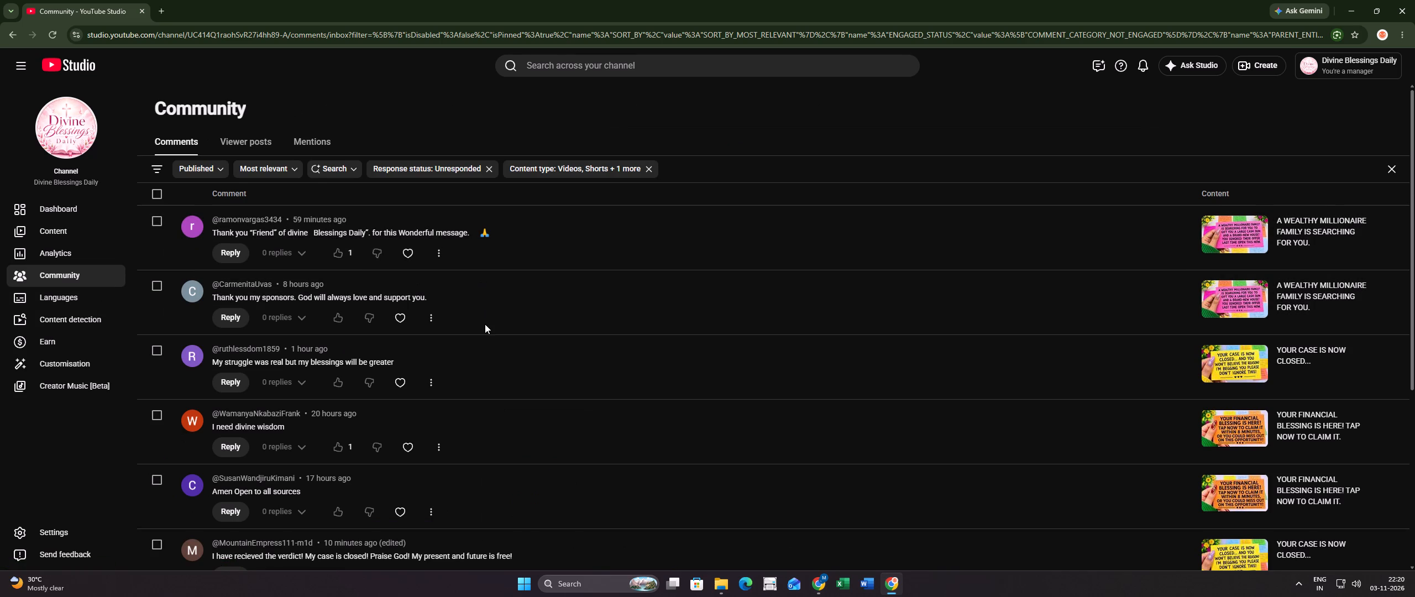
scroll(485, 324, up, 3)
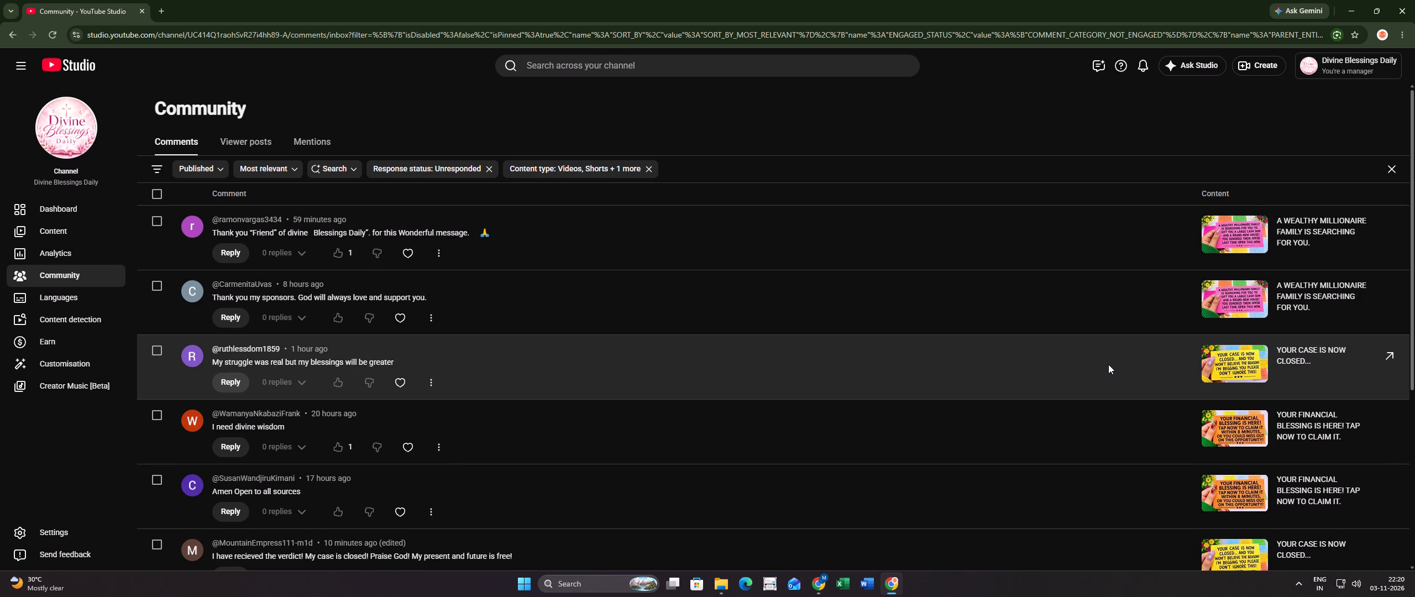
scroll(1108, 368, down, 1)
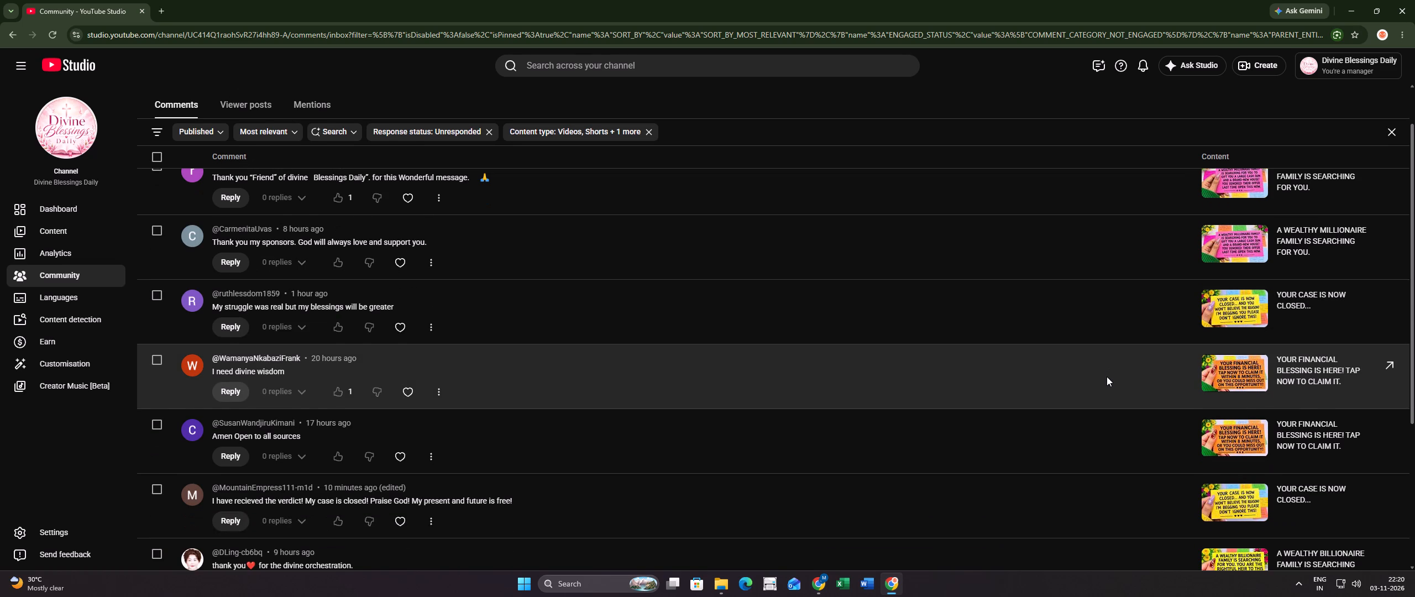
scroll(1107, 376, down, 1)
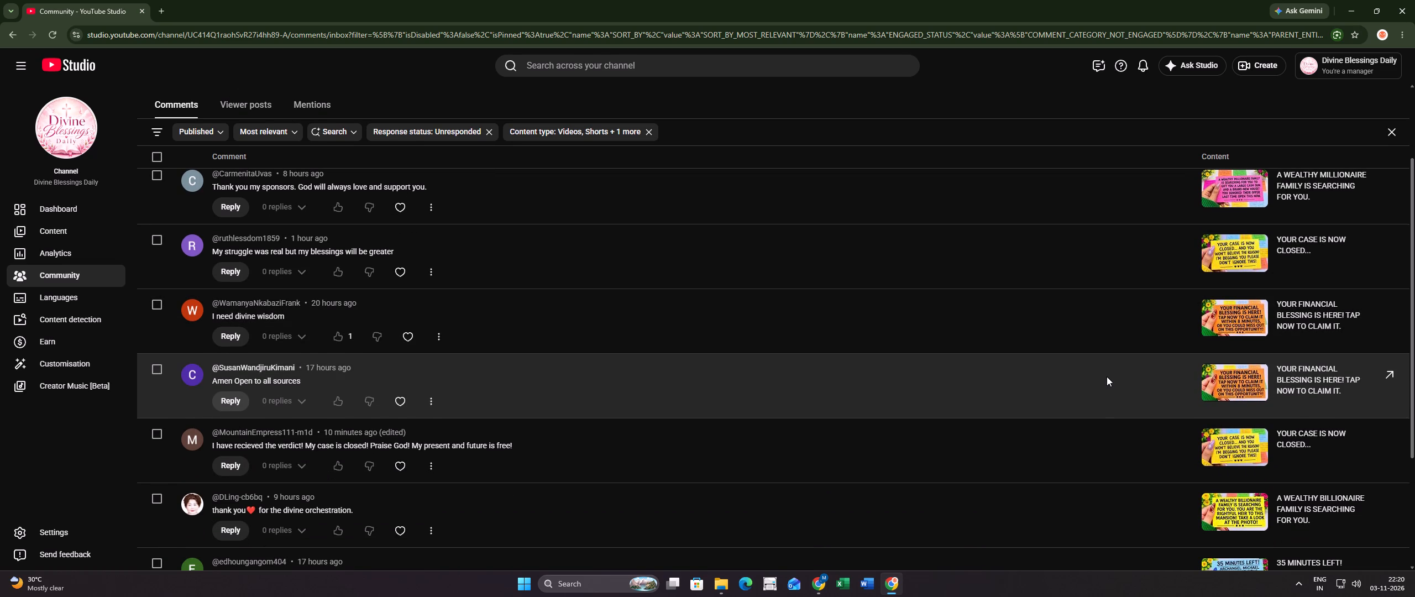
scroll(1107, 376, down, 1)
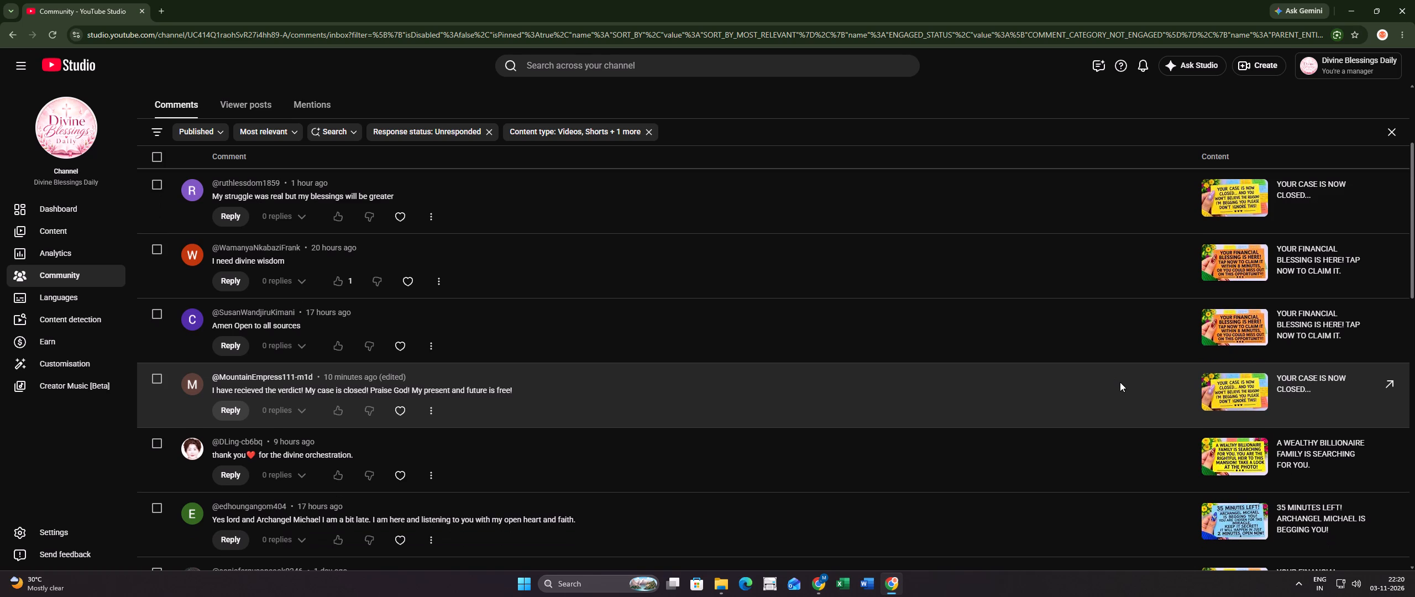
scroll(1120, 382, down, 1)
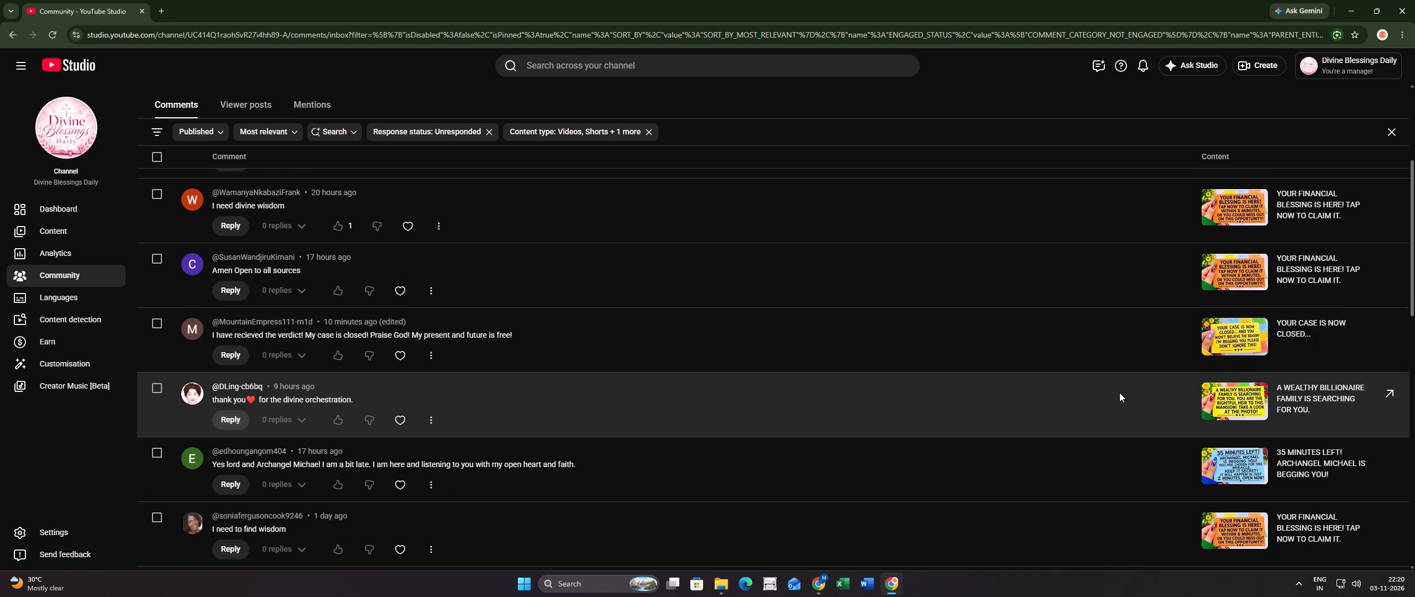
scroll(1119, 392, down, 1)
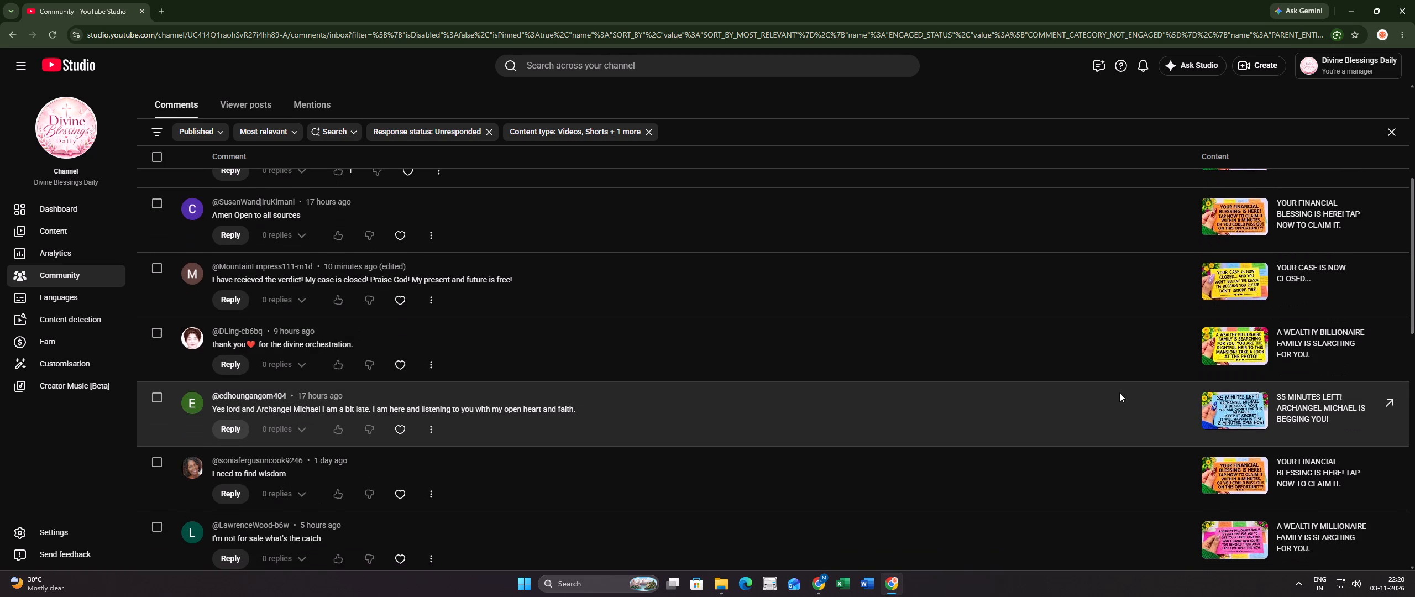
scroll(1119, 392, up, 6)
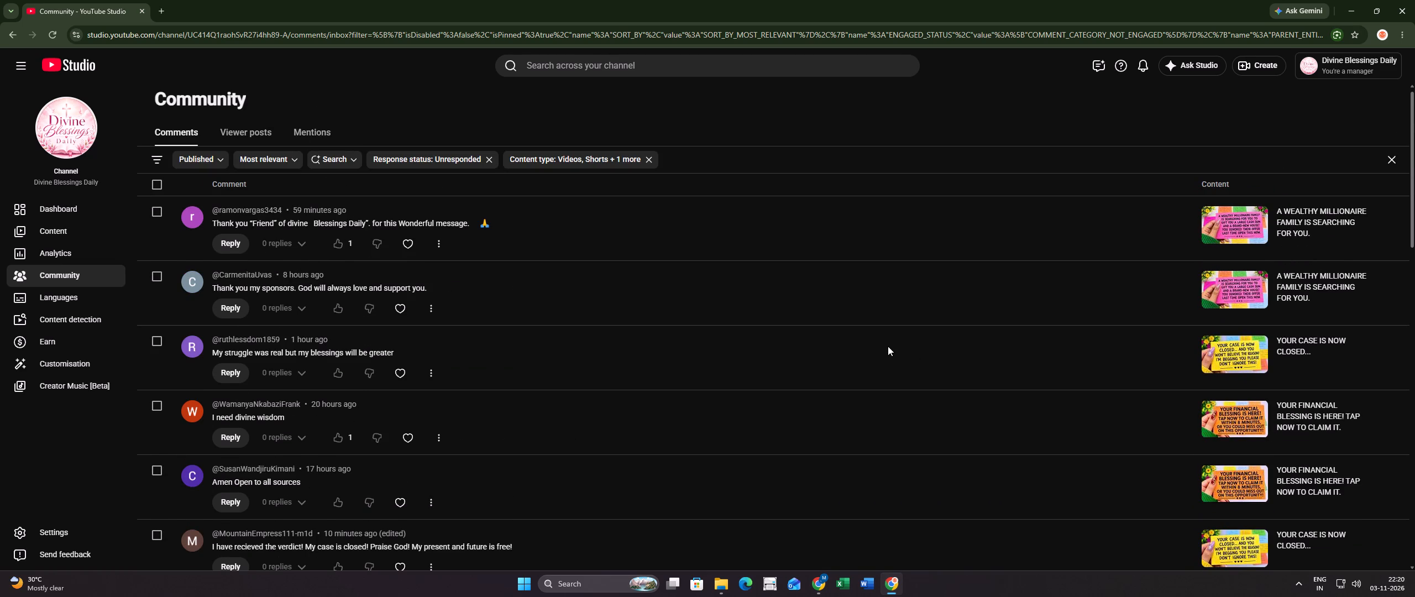
scroll(888, 346, down, 4)
scroll(805, 346, down, 2)
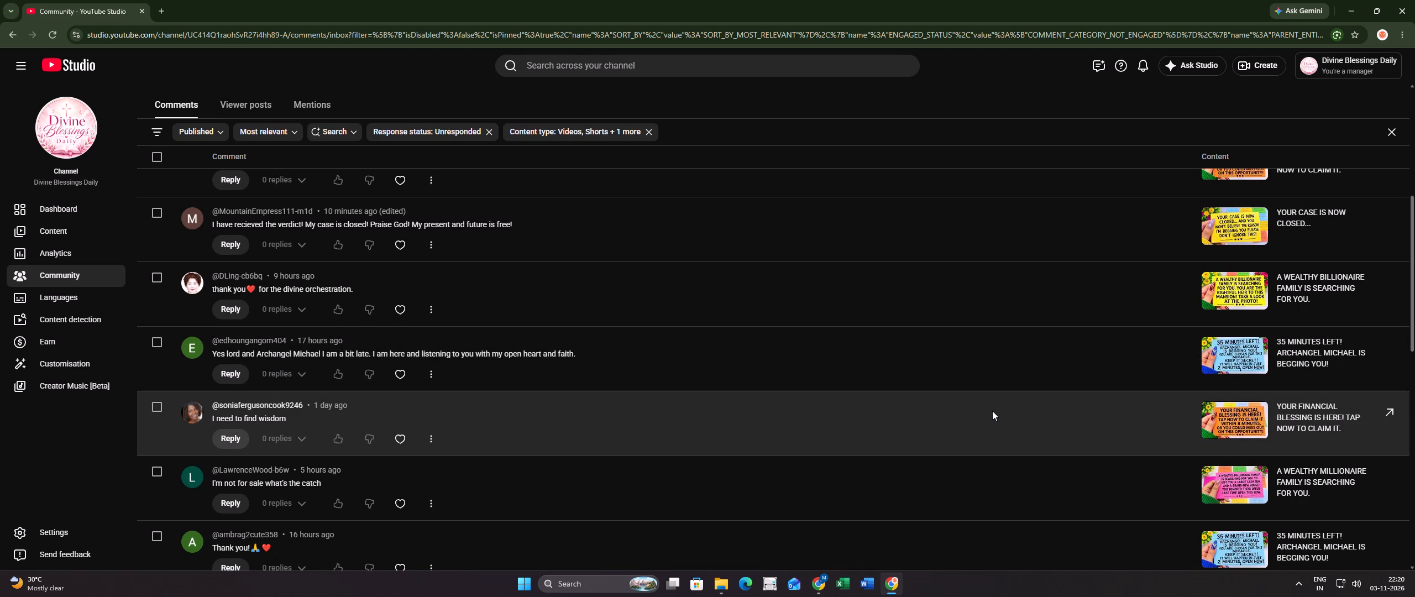
scroll(992, 411, down, 3)
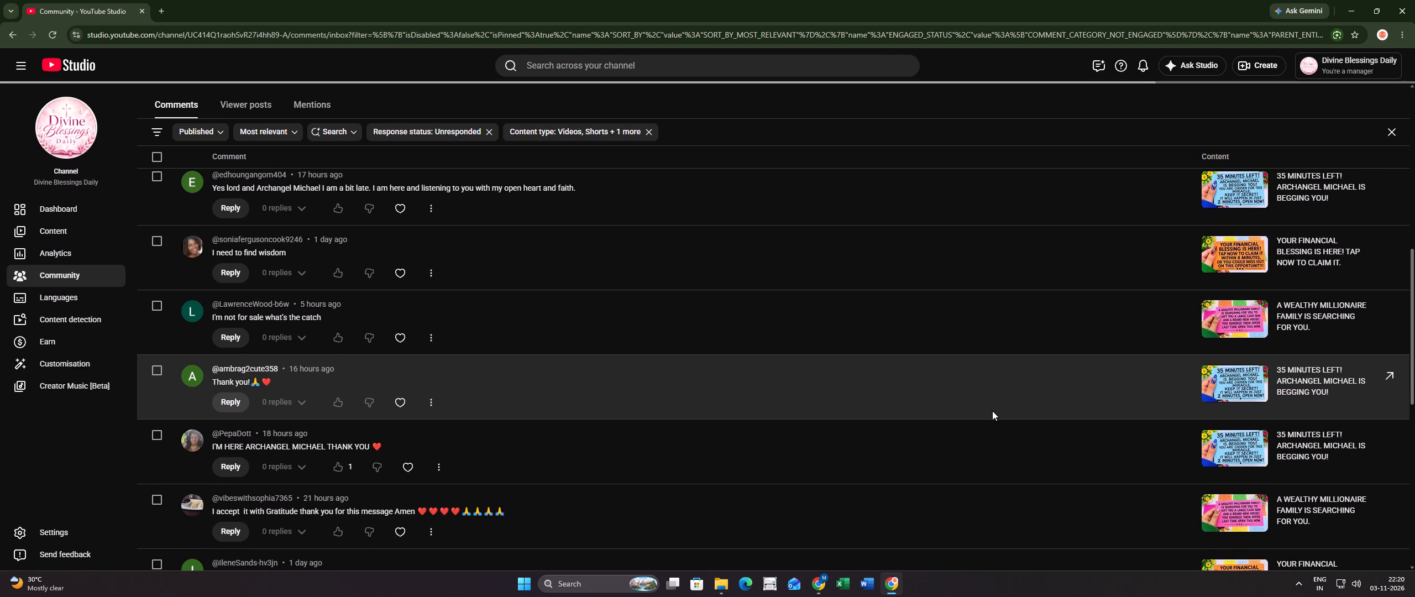
scroll(992, 411, down, 1)
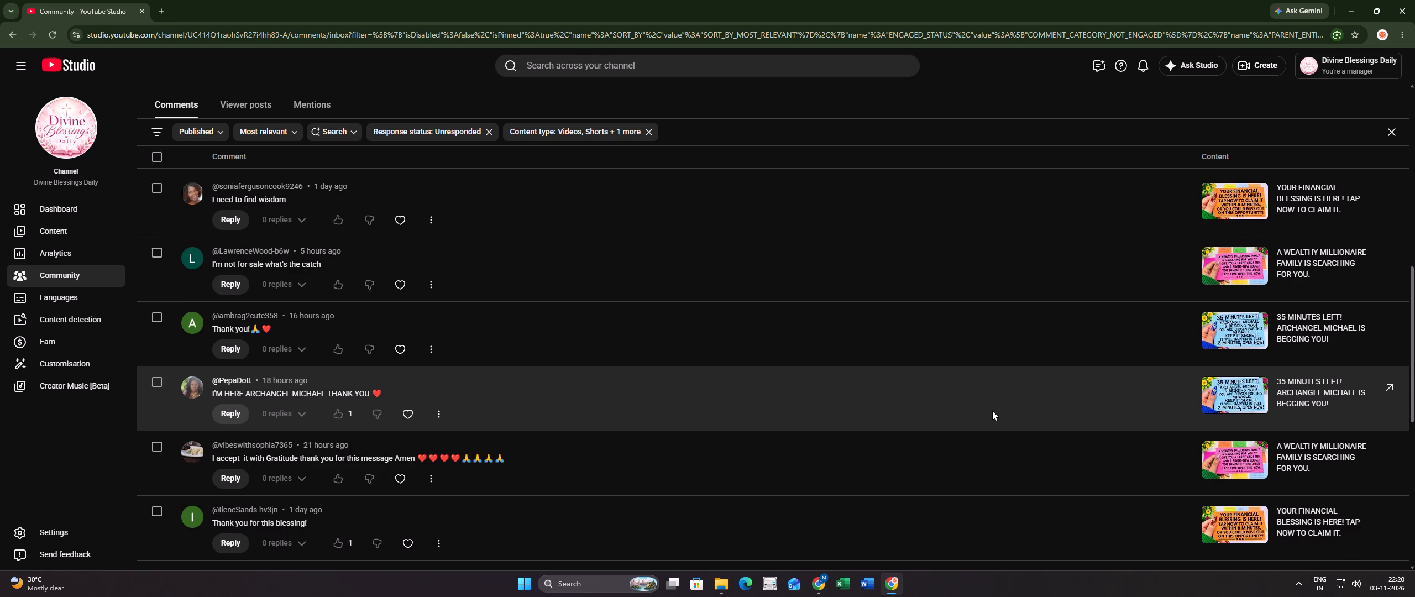
scroll(992, 411, down, 2)
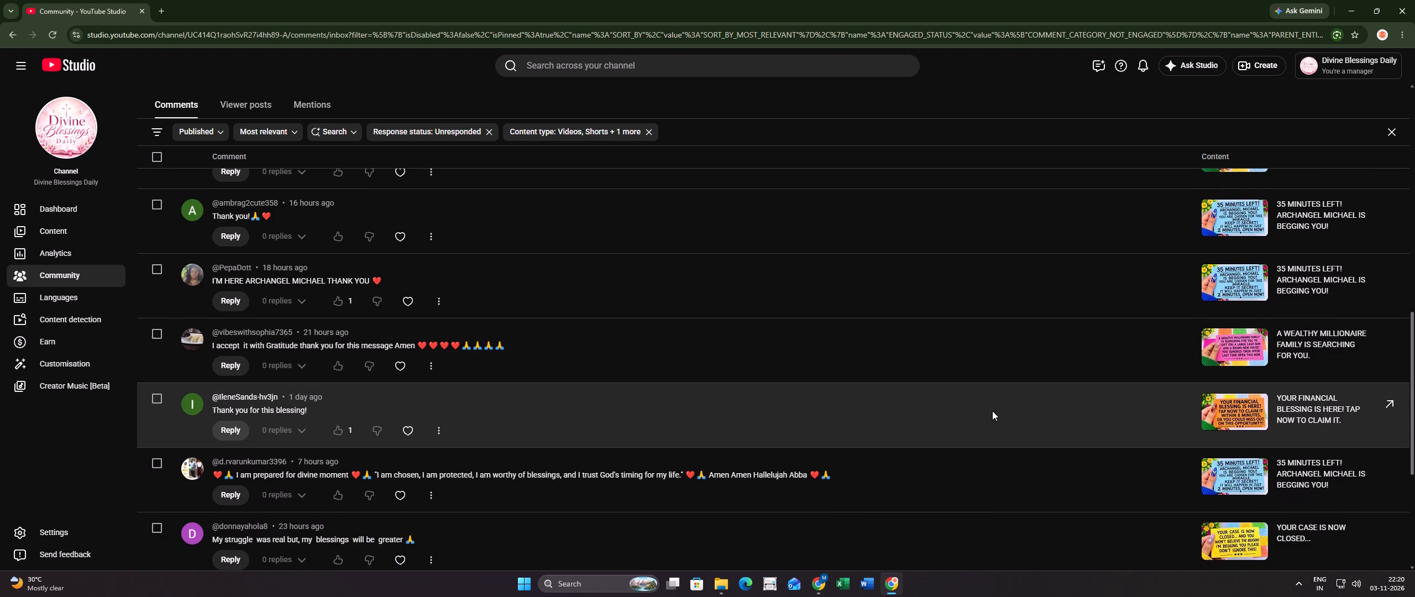
scroll(992, 411, down, 1)
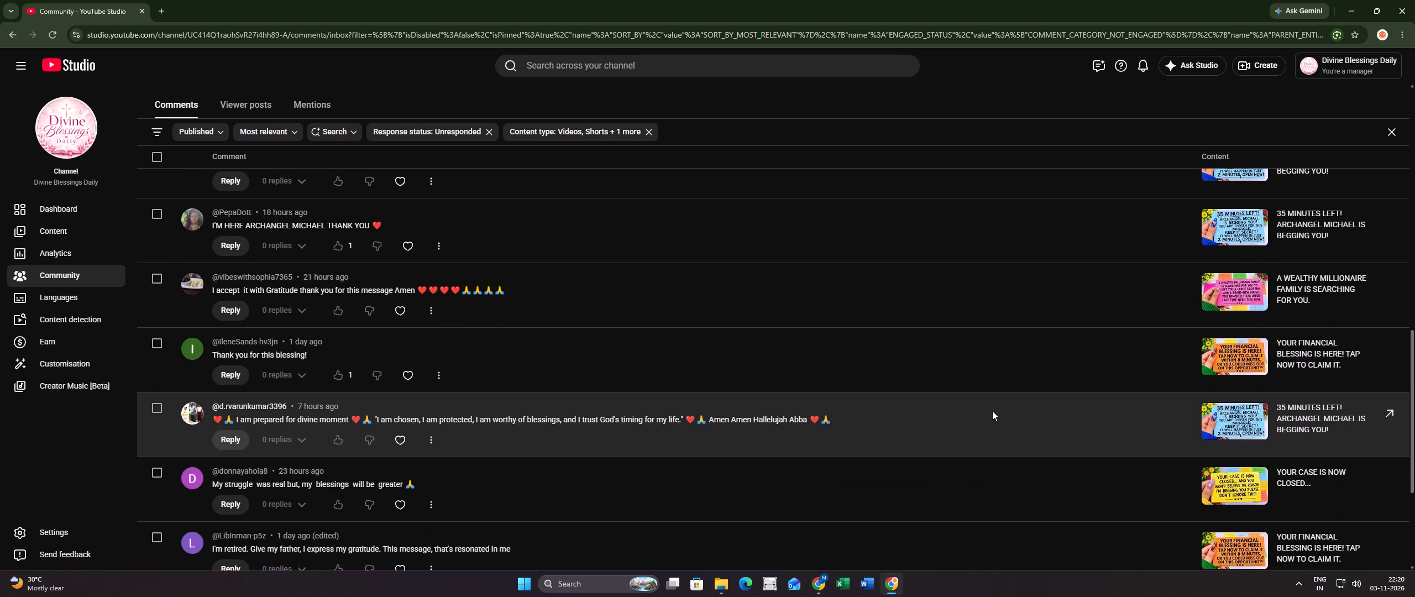
scroll(992, 411, down, 1)
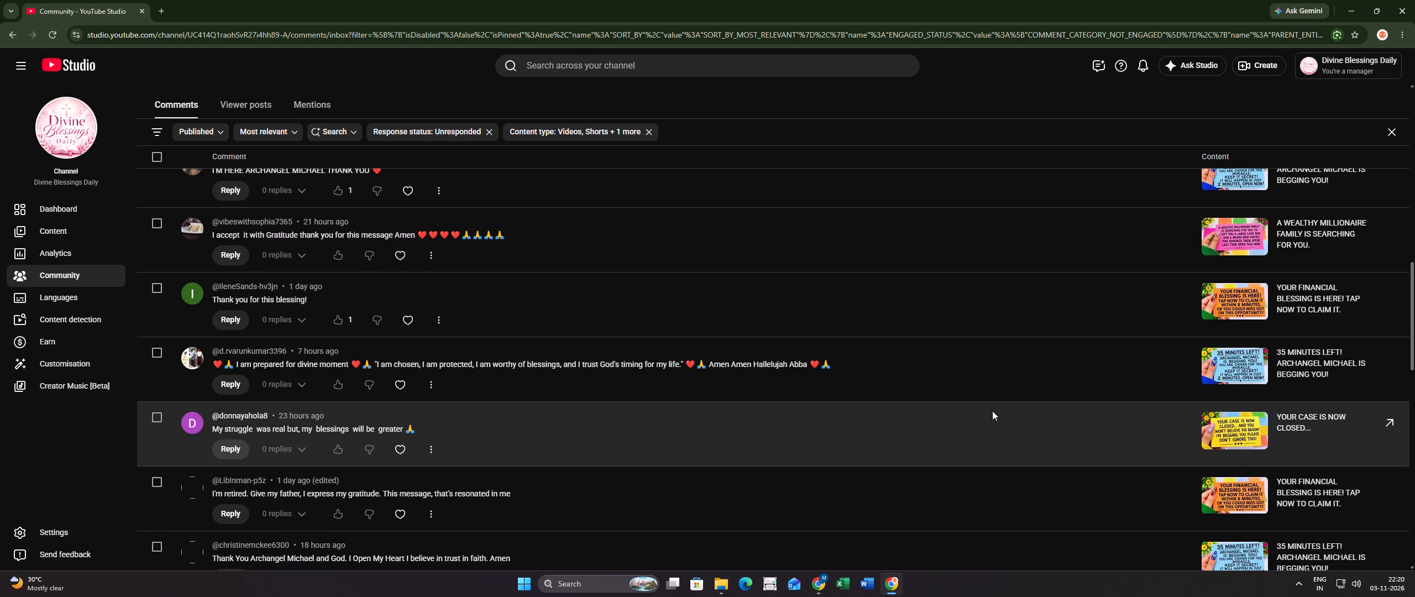
scroll(992, 411, down, 1)
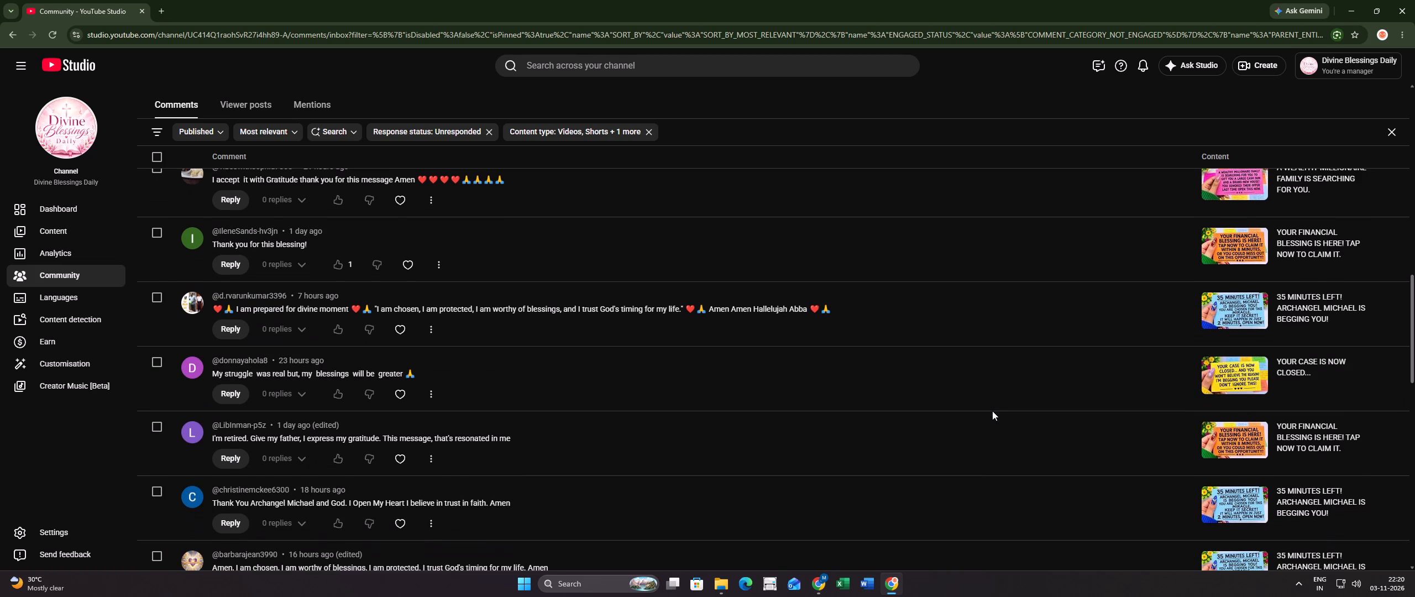
scroll(992, 411, down, 2)
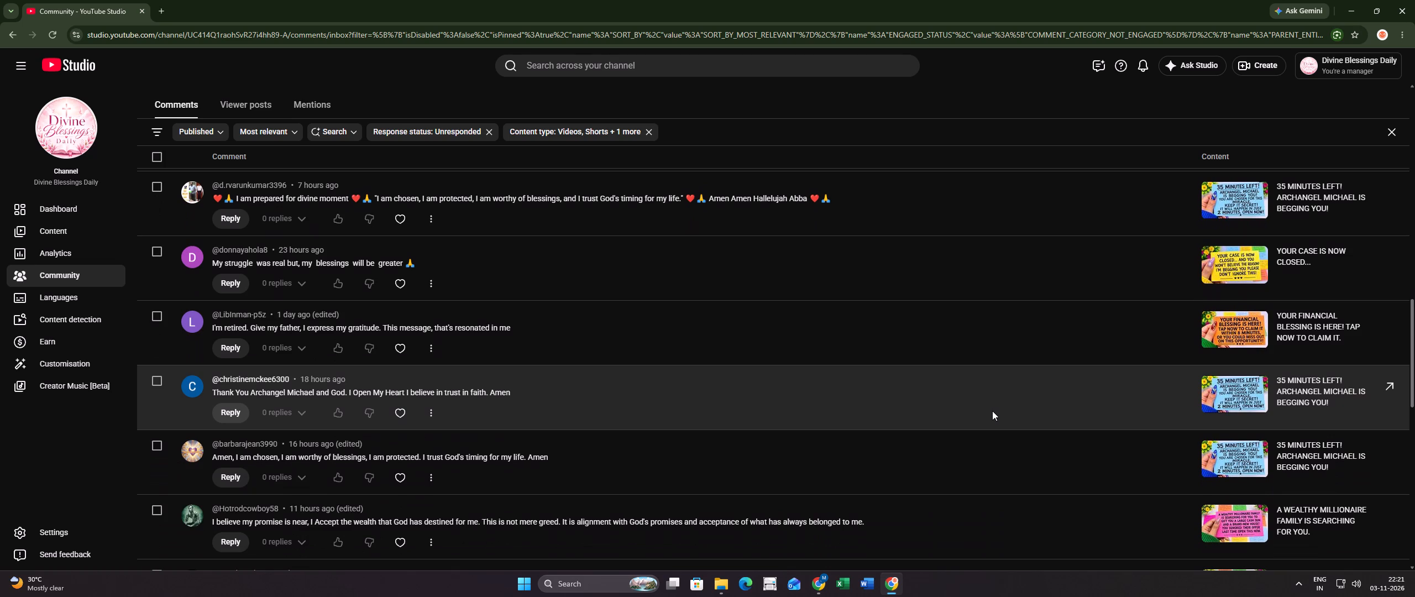
scroll(992, 411, down, 1)
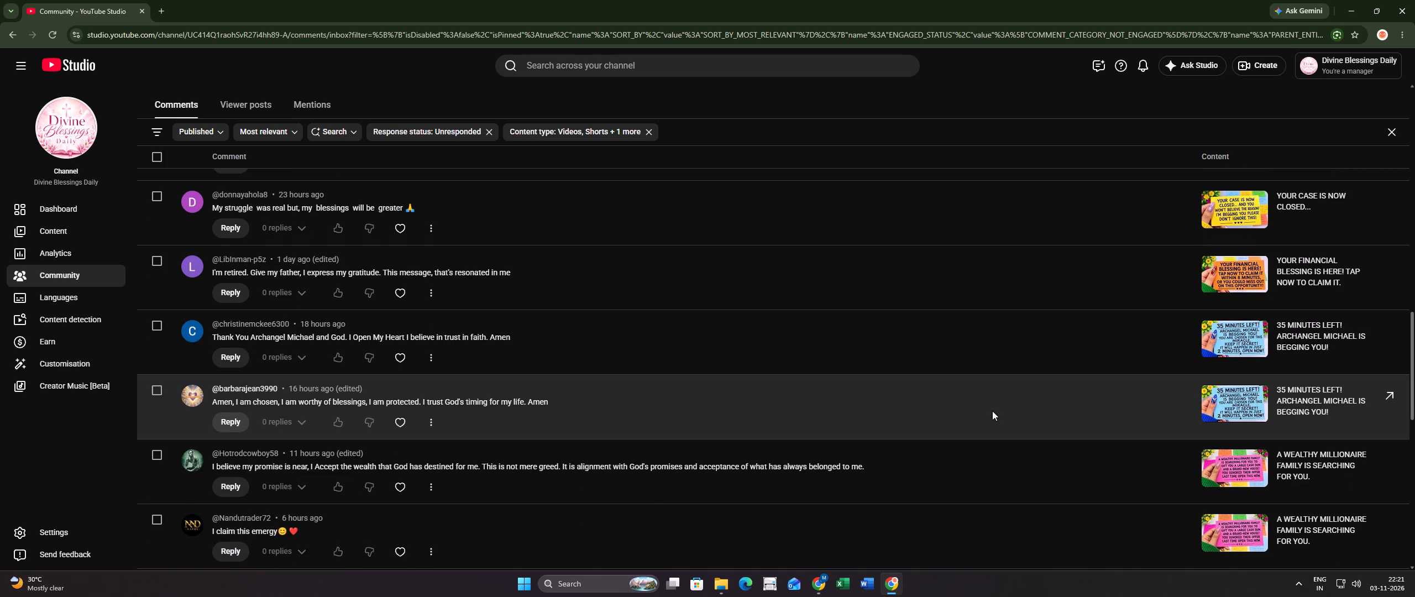
scroll(992, 411, down, 3)
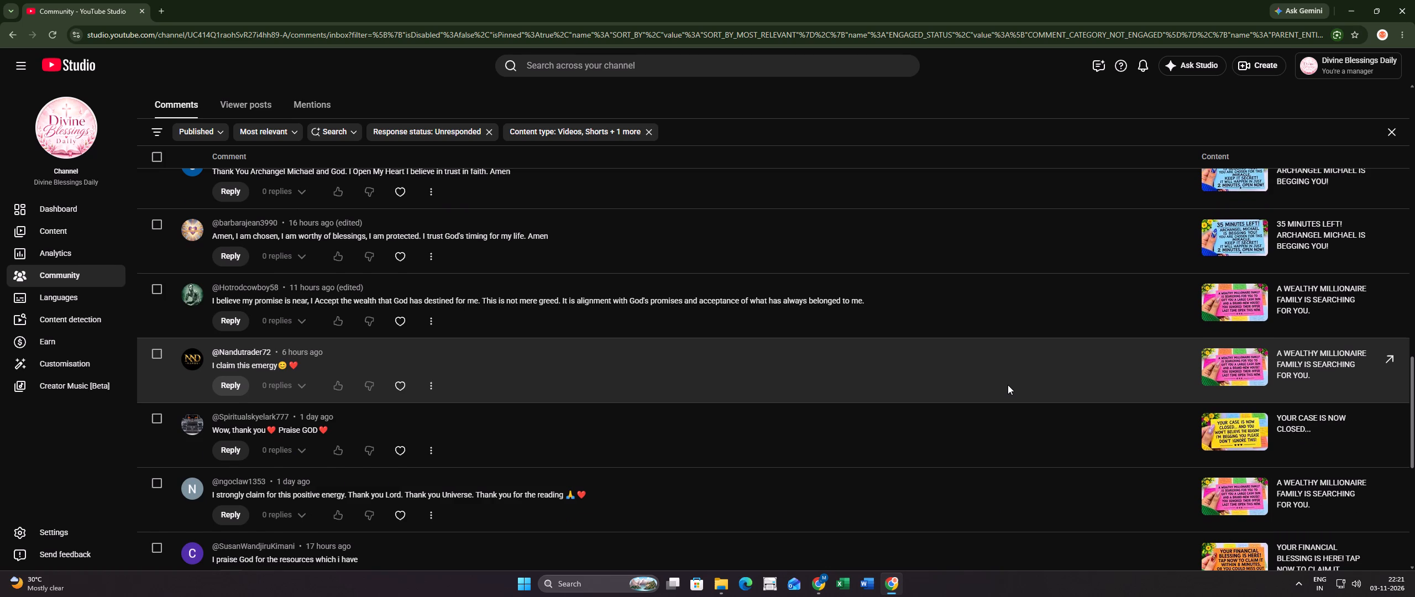
scroll(1008, 385, down, 4)
scroll(993, 434, up, 10)
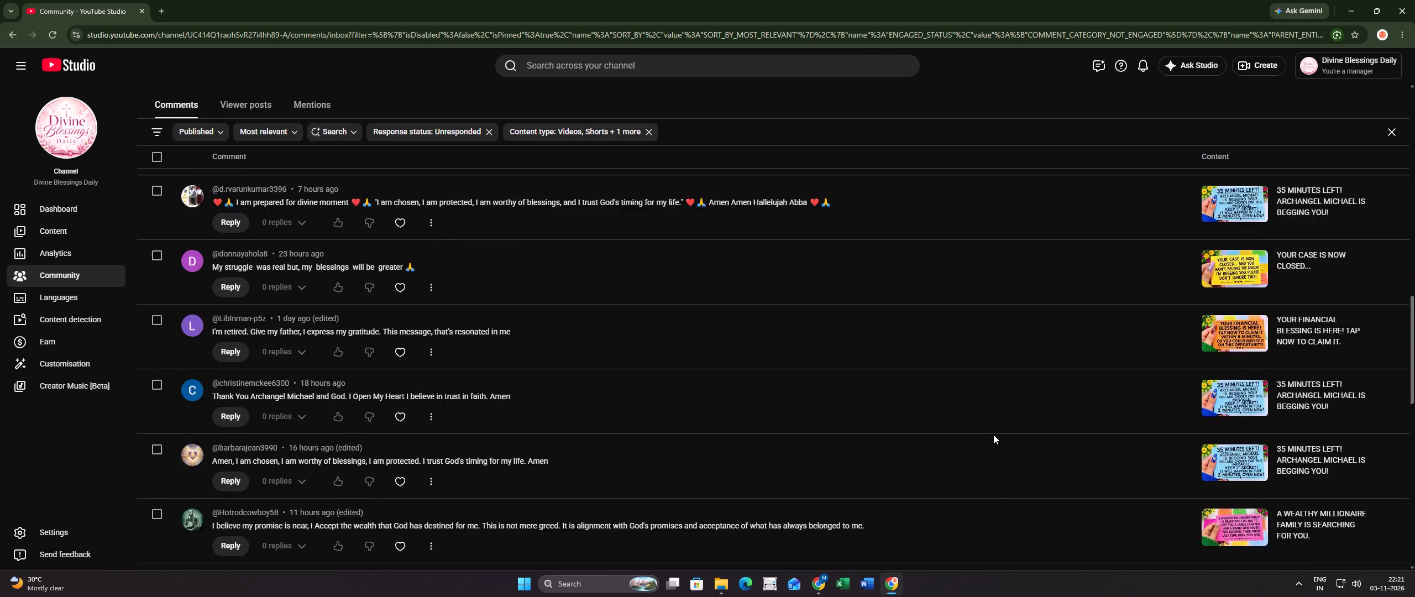
scroll(993, 434, up, 20)
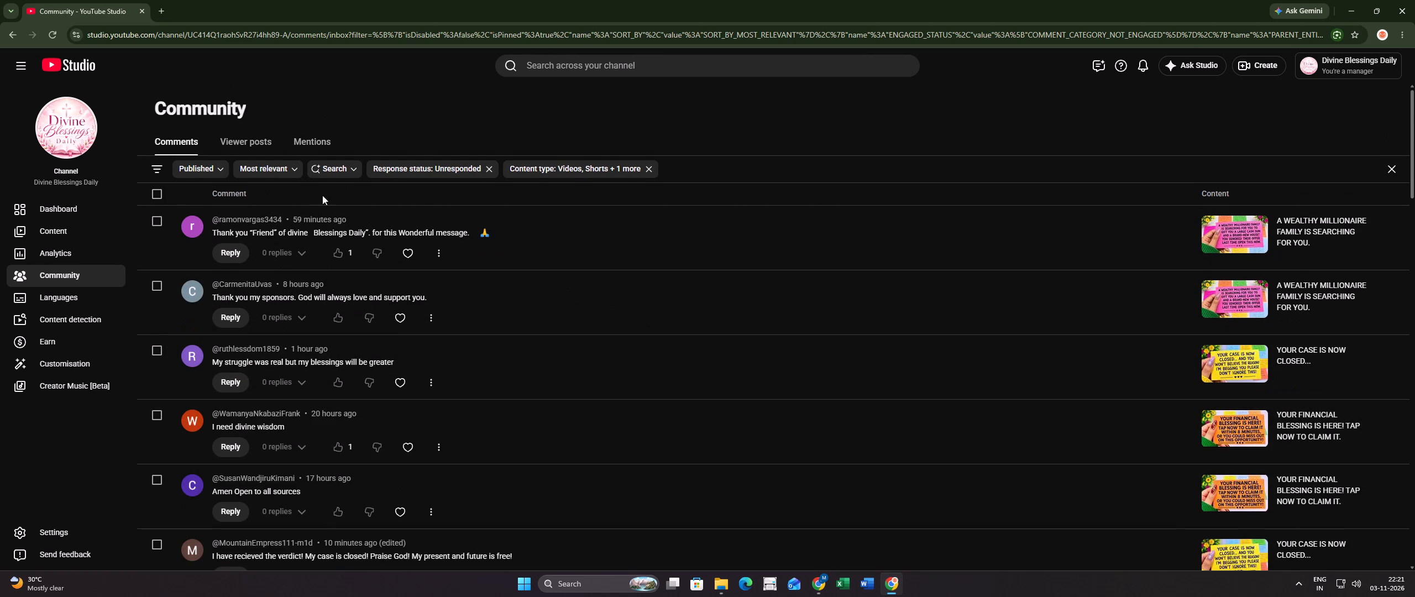
Check the community's viewer posts and mentions, then return to the channel's content list.
click(248, 139)
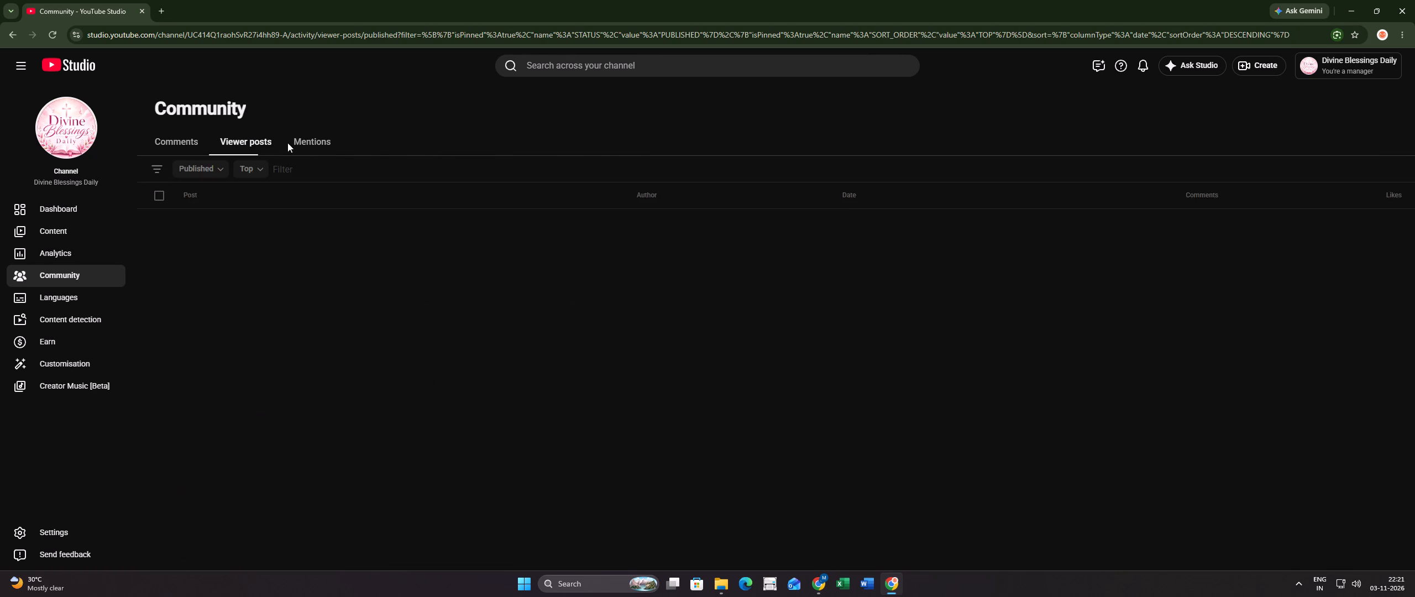
click(312, 143)
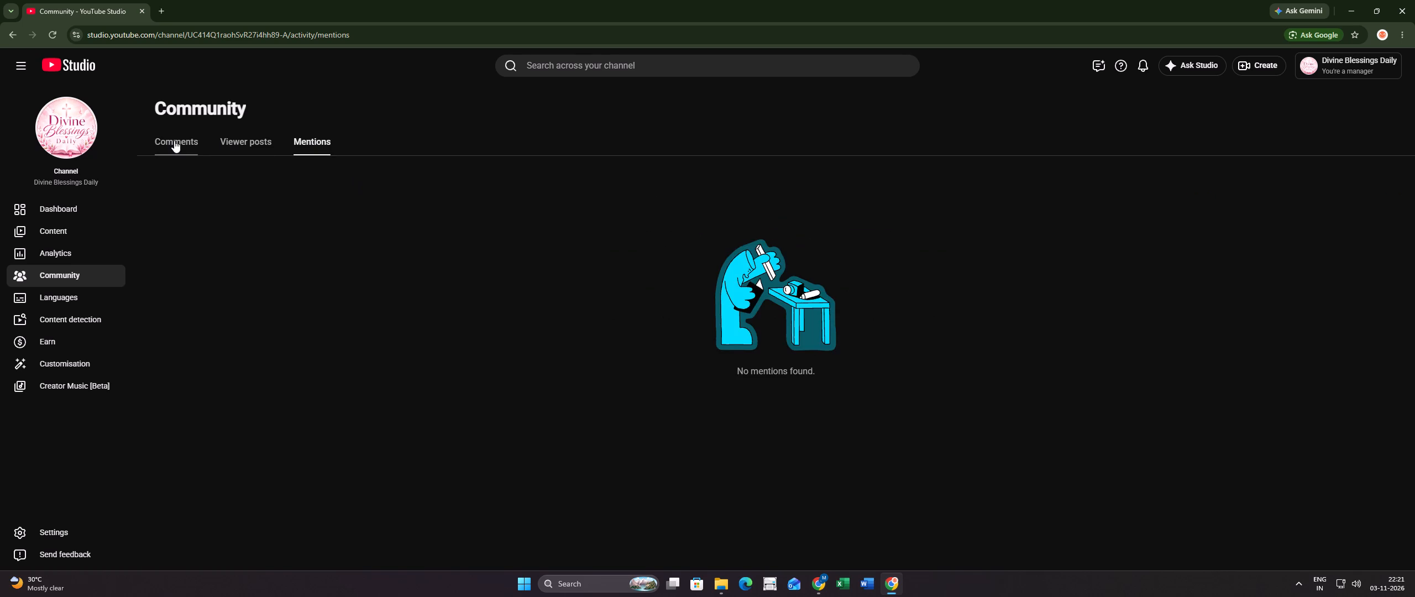
click(168, 140)
click(69, 226)
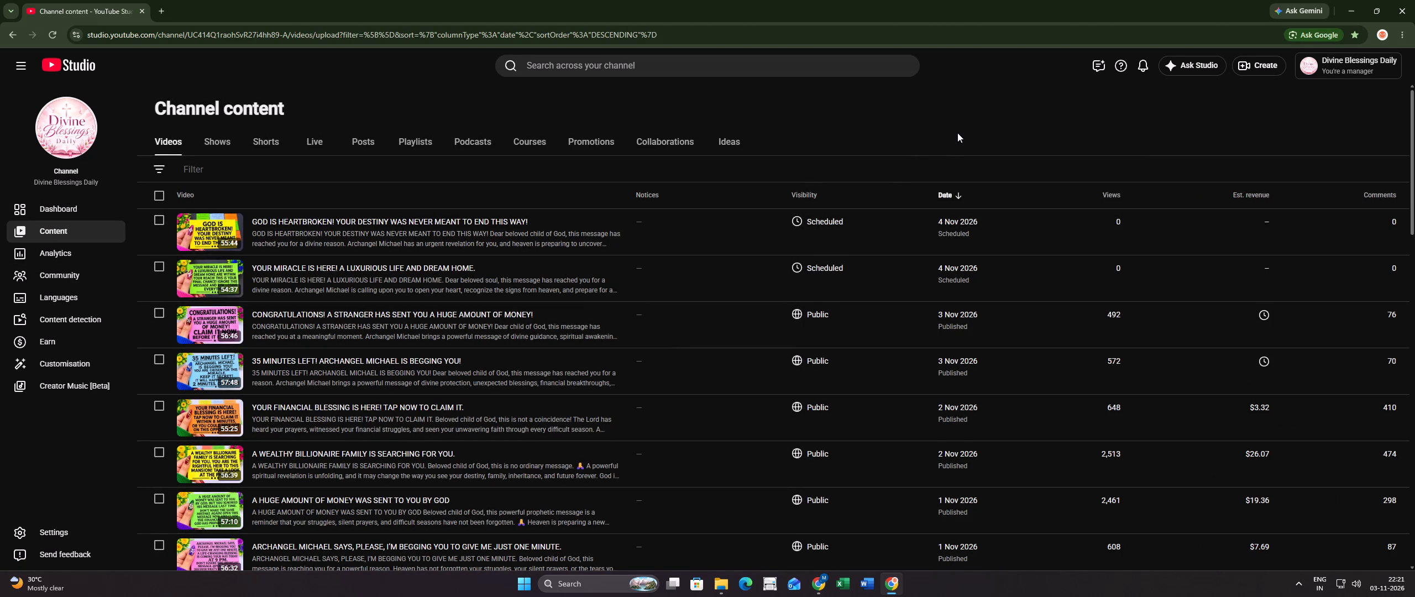
Review the revenue analytics of the video "YOUR FINANCIAL BLESSING IS HERE! TAP NOW TO CLAIM IT." and return to the content list.
click(287, 430)
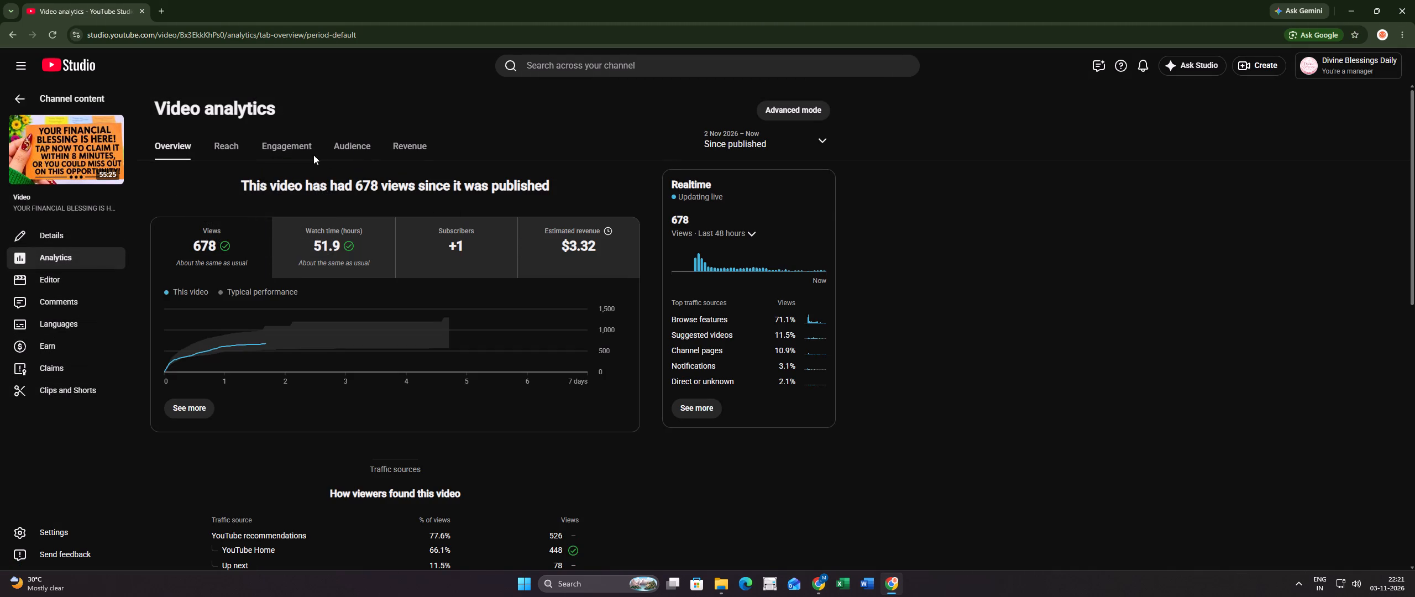
click(427, 139)
click(420, 144)
scroll(908, 357, down, 1)
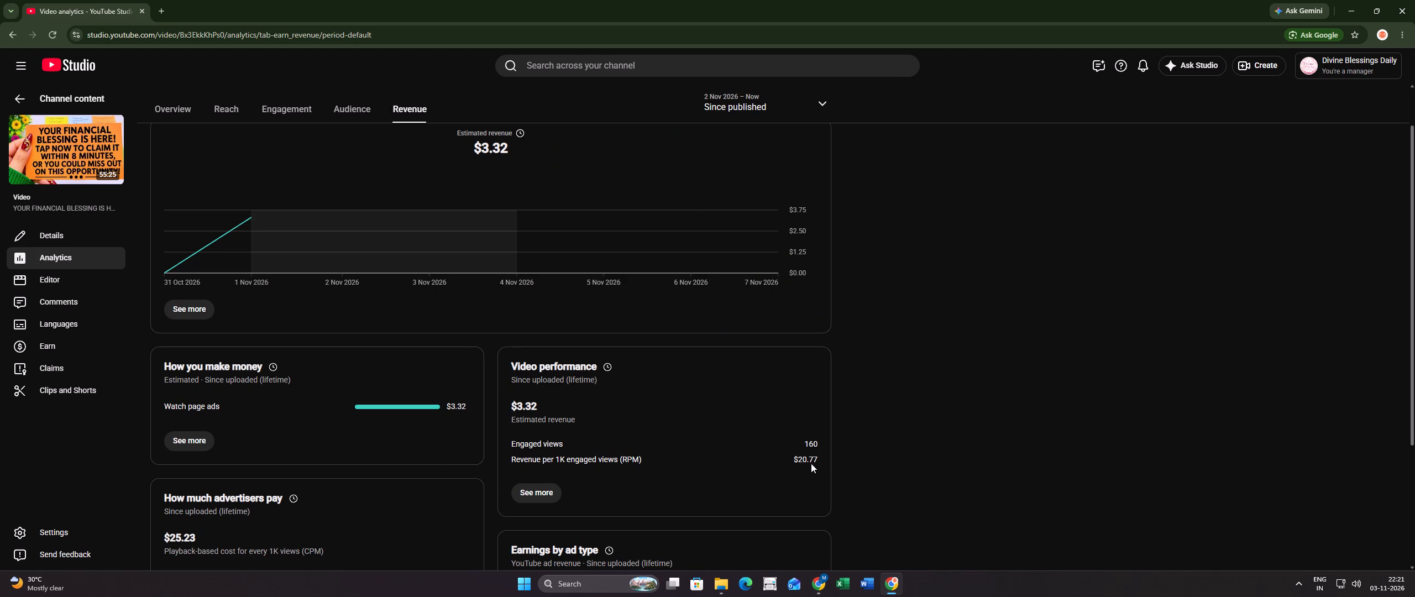
click(12, 104)
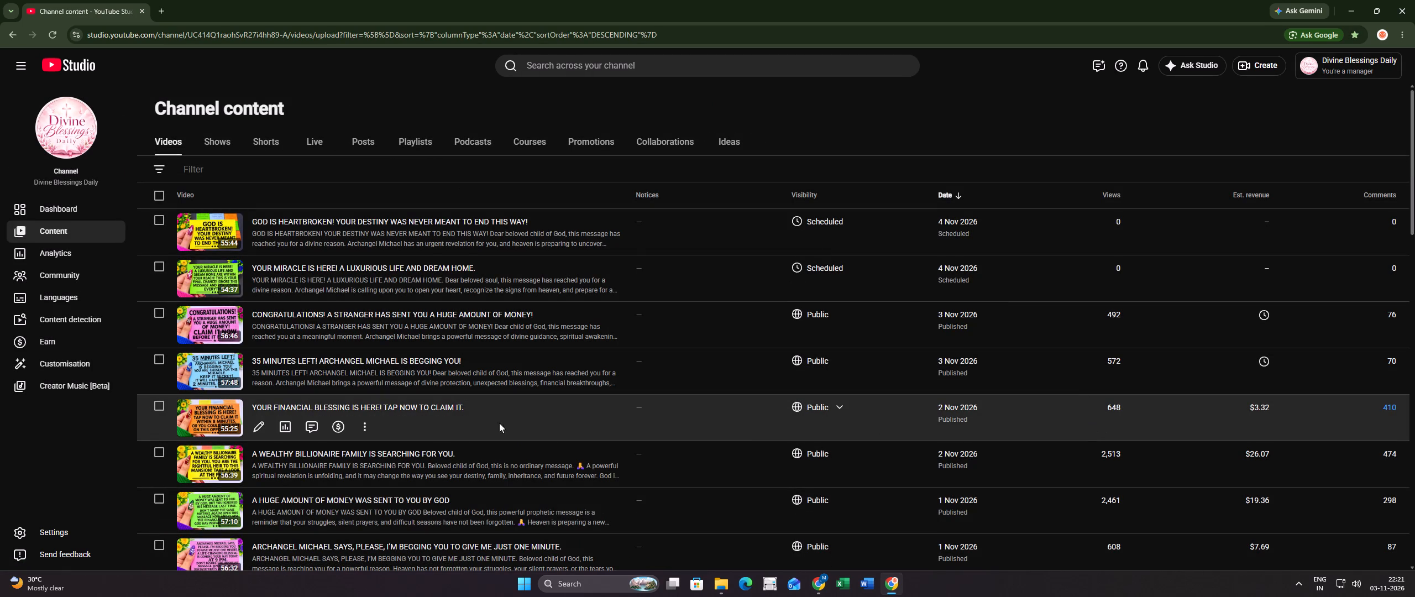
Recheck the analytics overview of the "YOUR FINANCIAL BLESSING IS HERE!" video and return to the content list.
click(283, 426)
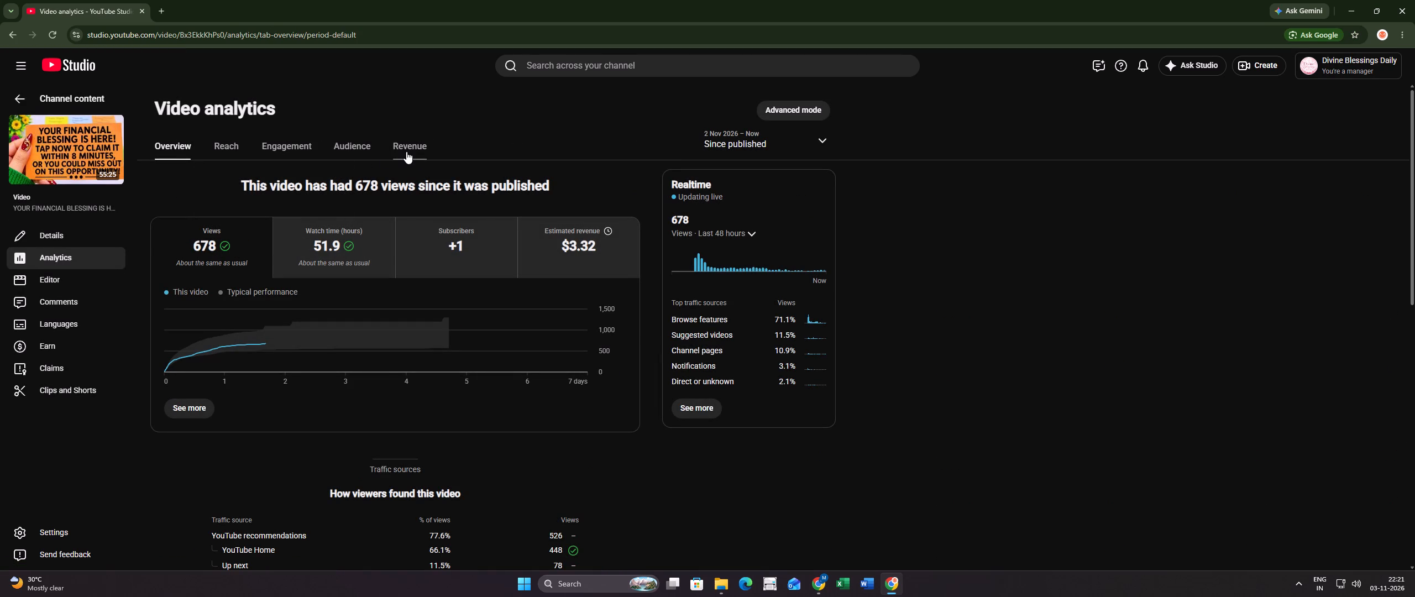
scroll(562, 406, down, 4)
scroll(562, 406, up, 4)
click(29, 101)
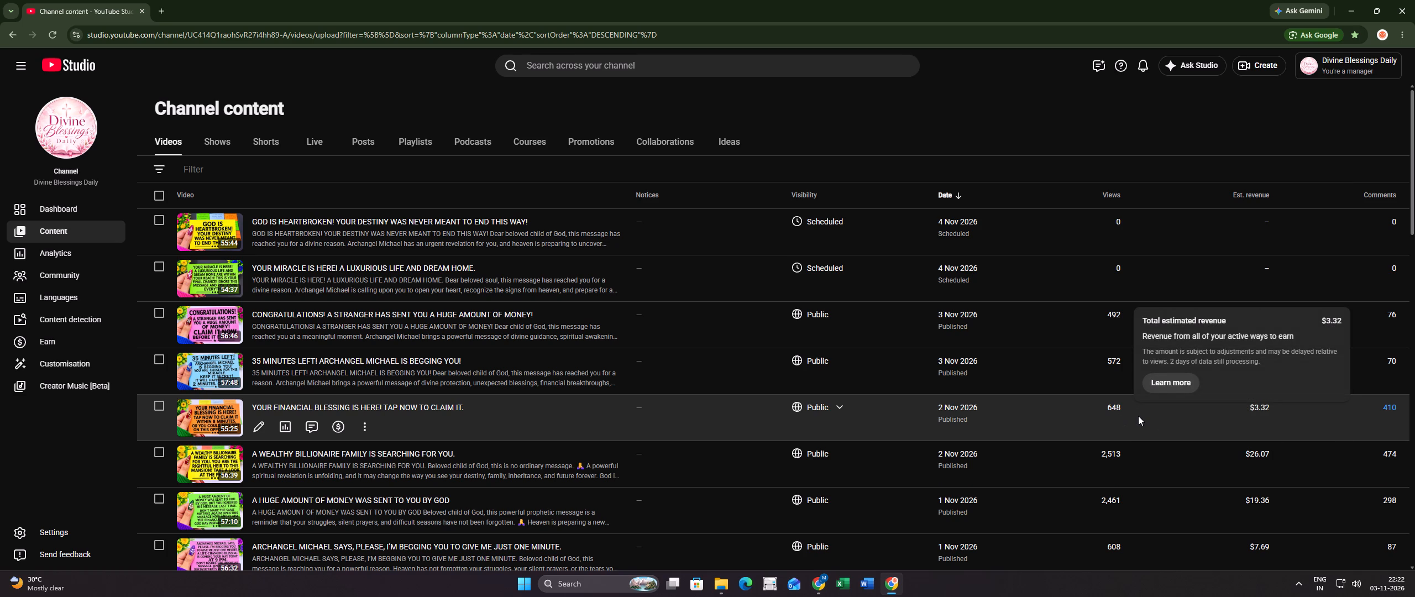
Check the channel's estimated revenue graph for the last 28 days and return to the channel's content list.
click(102, 261)
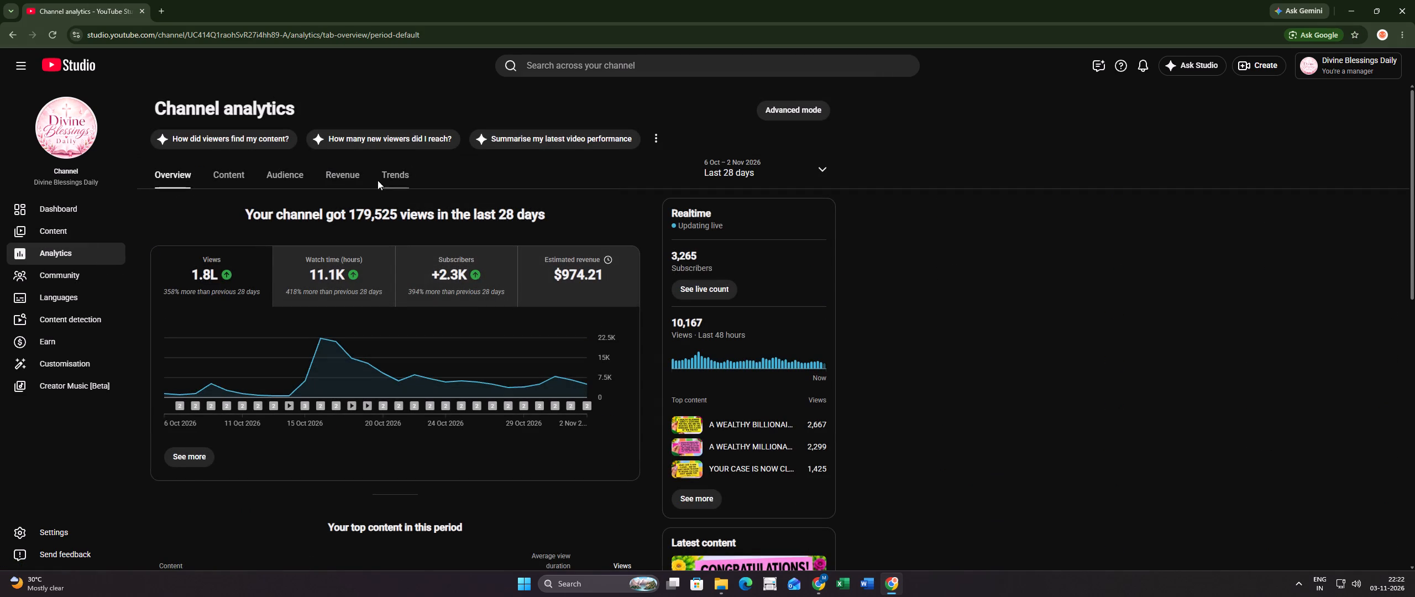
click(332, 172)
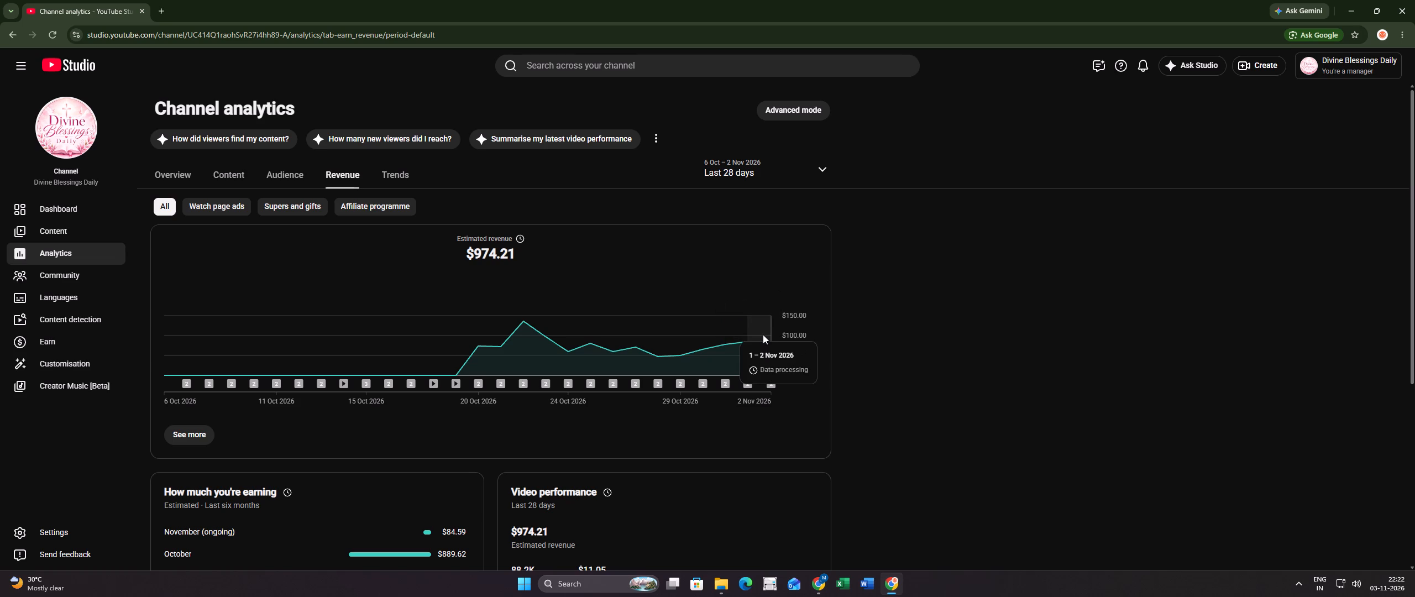
click(91, 235)
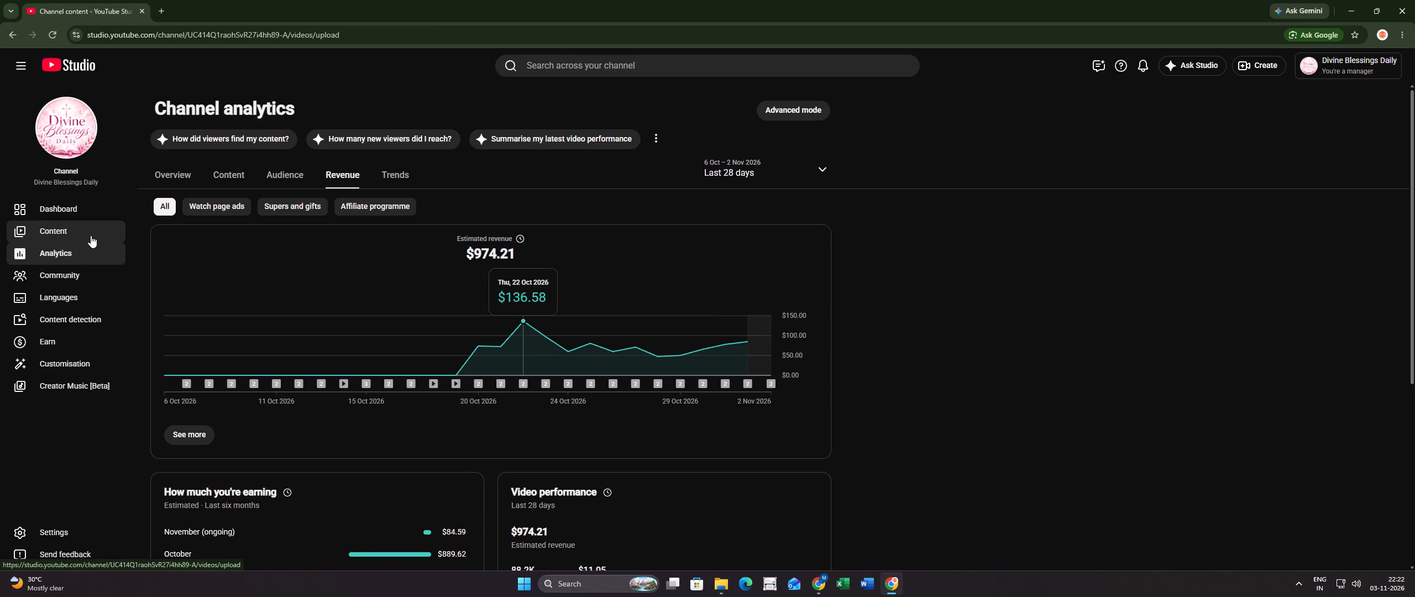
scroll(1167, 202, up, 2)
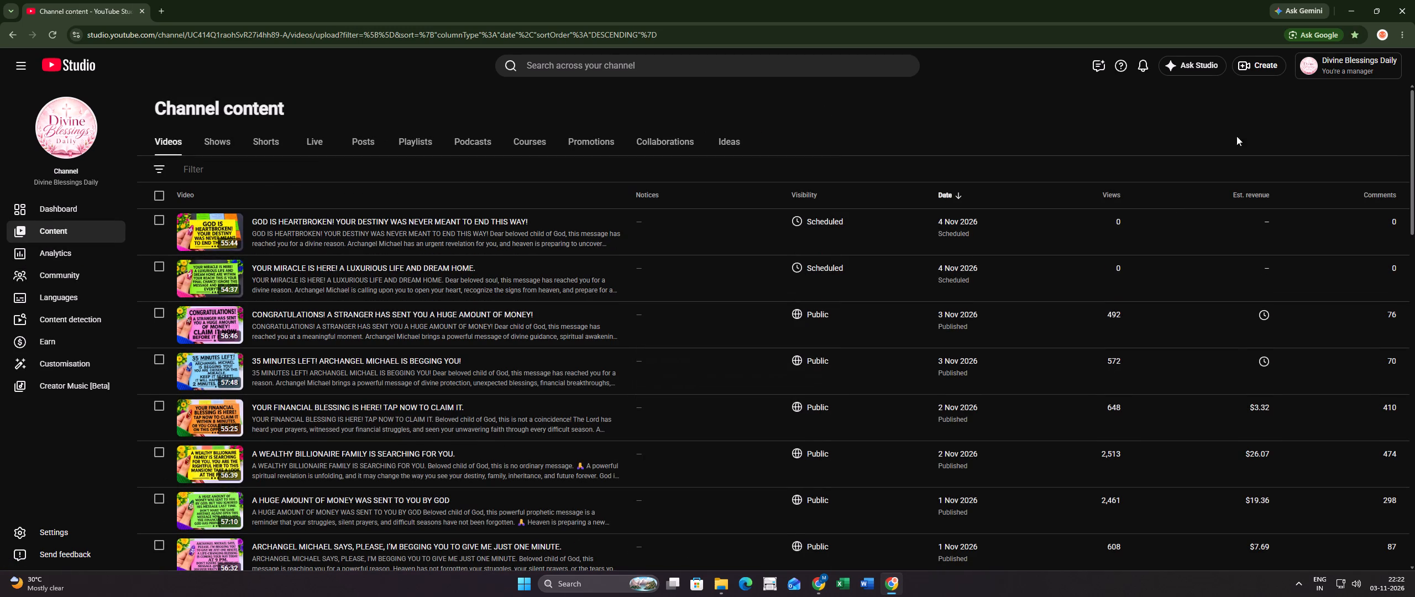
Close the browser window showing the channel content.
click(1414, 0)
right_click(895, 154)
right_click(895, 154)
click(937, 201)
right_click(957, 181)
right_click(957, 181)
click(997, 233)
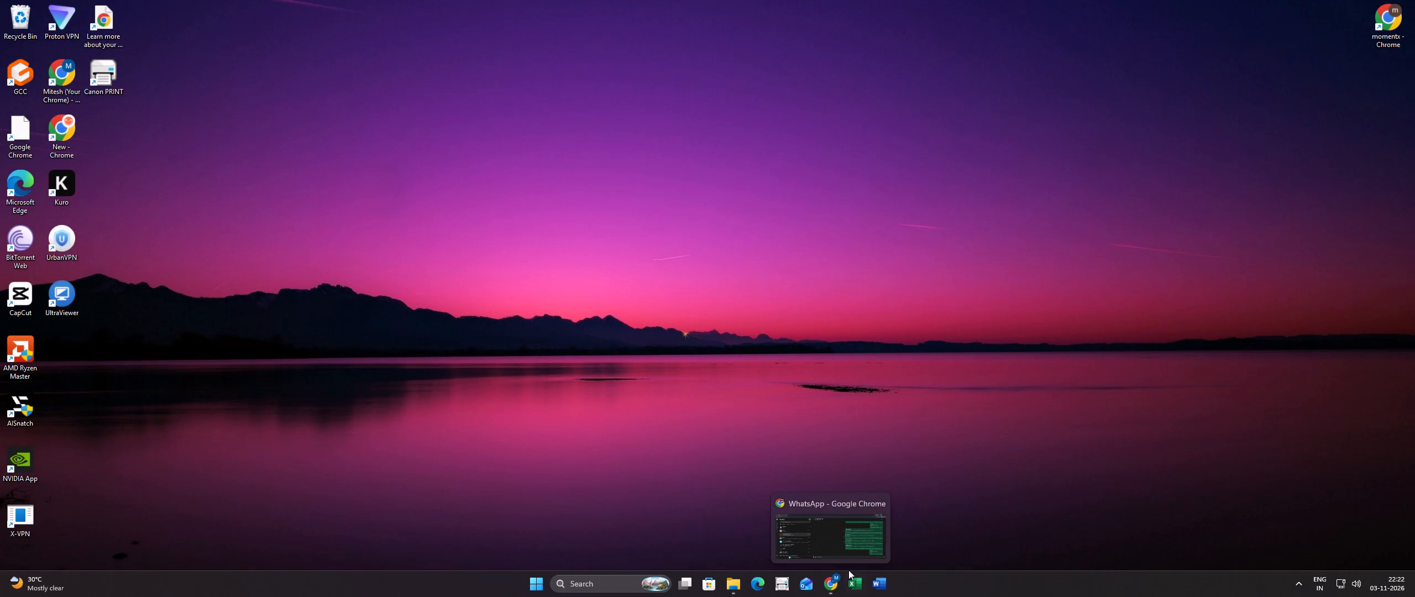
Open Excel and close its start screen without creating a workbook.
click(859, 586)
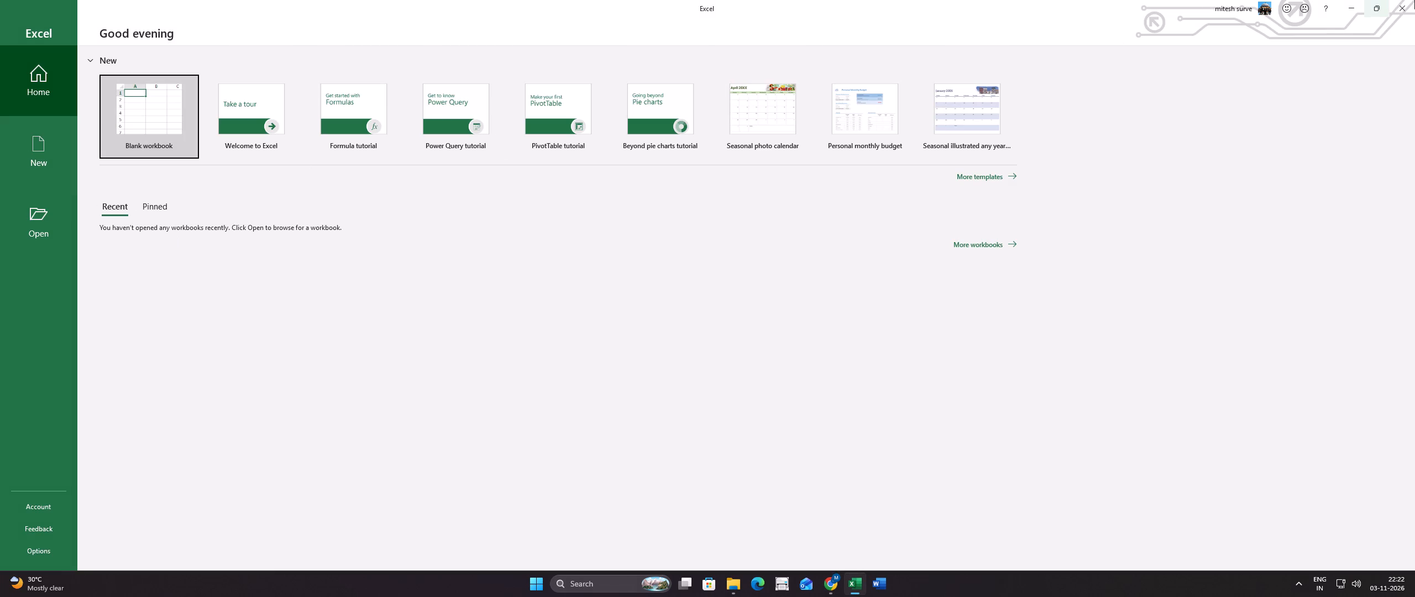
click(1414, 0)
Switch to File Explorer and open the Downloads folder.
click(729, 588)
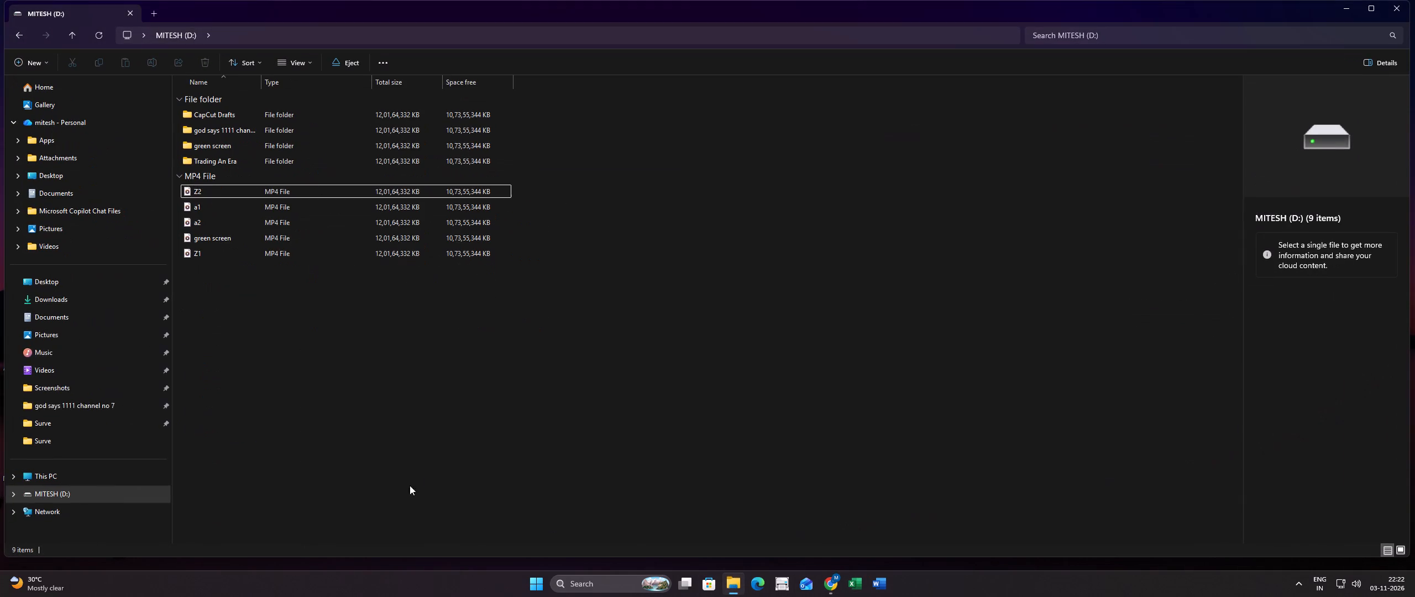
click(63, 294)
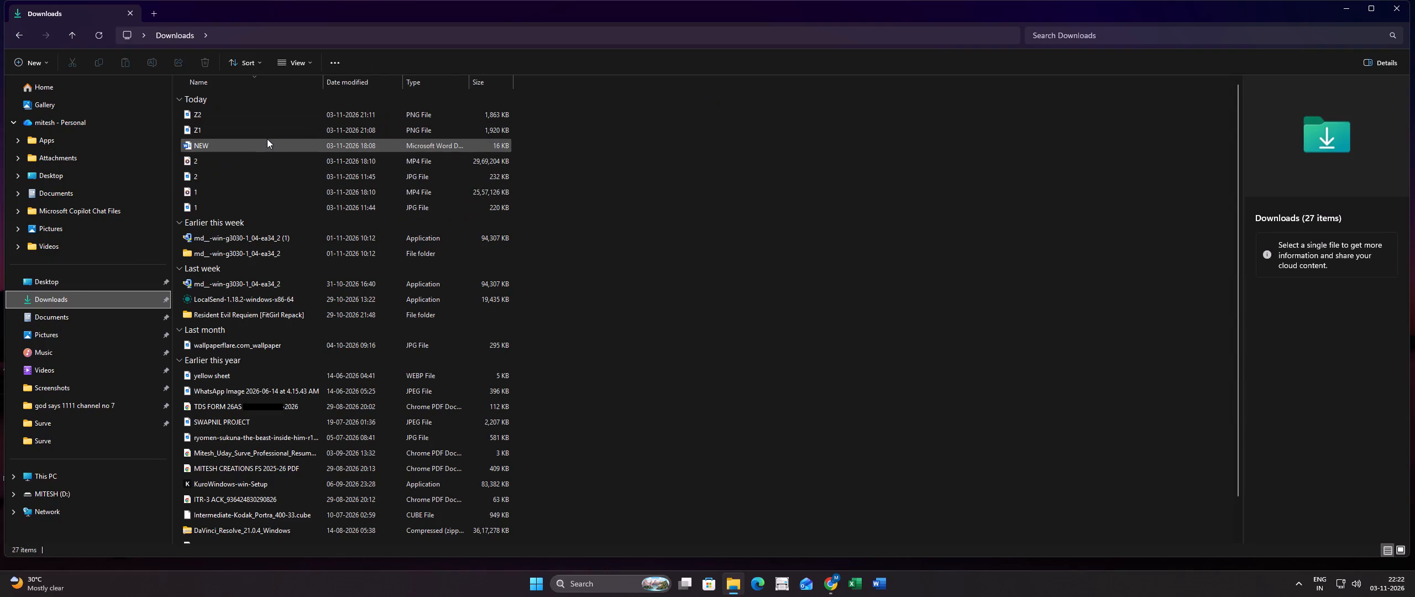
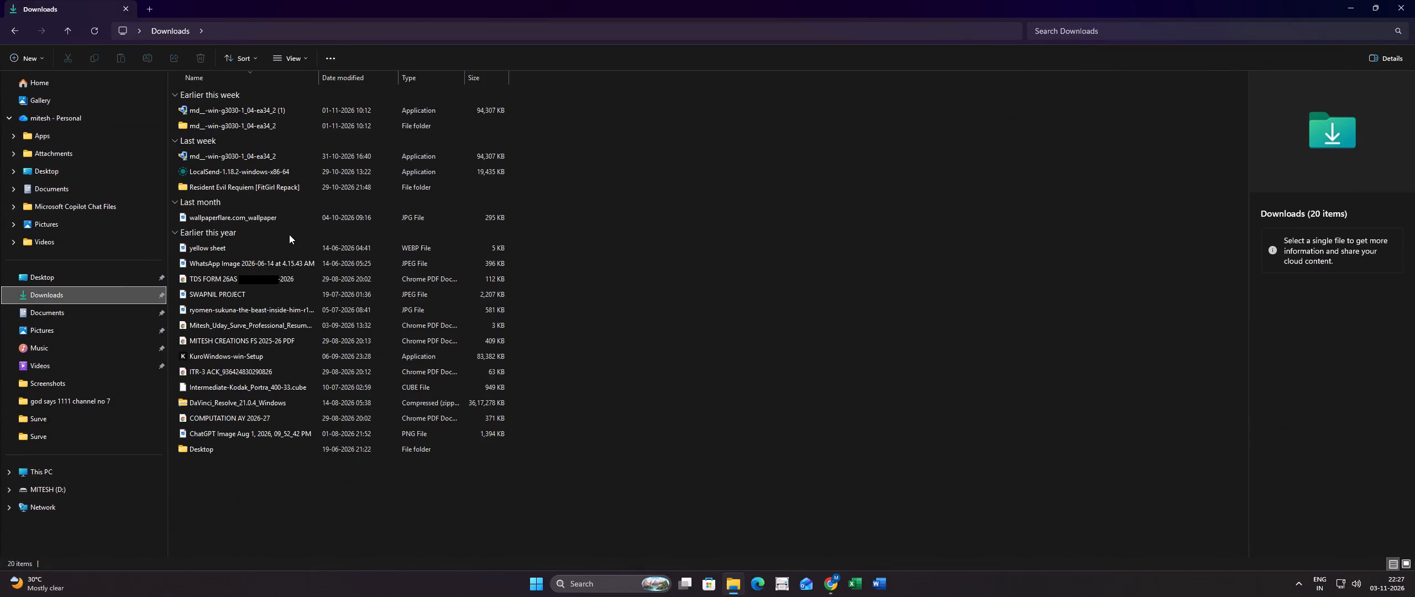
Minimize the Downloads window and refresh the desktop.
click(1350, 8)
right_click(1014, 121)
right_click(1014, 121)
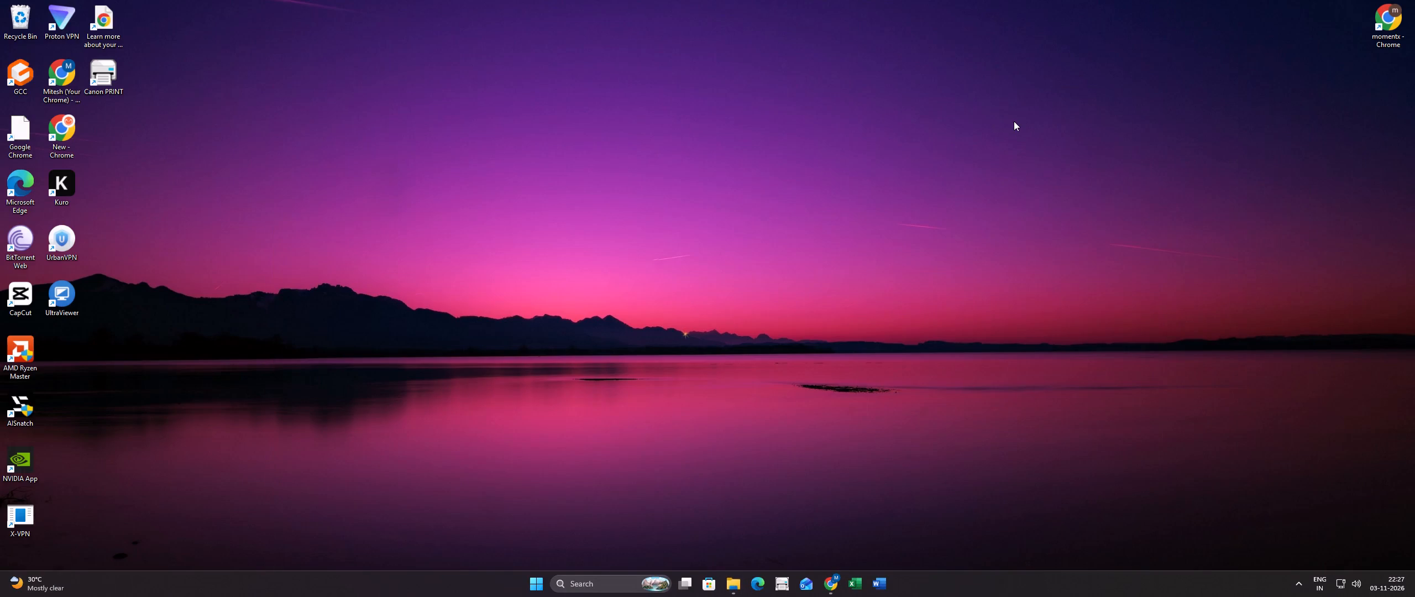
right_click(1014, 121)
click(1085, 172)
right_click(1085, 154)
click(1134, 207)
Show the hidden system tray icons.
click(1297, 585)
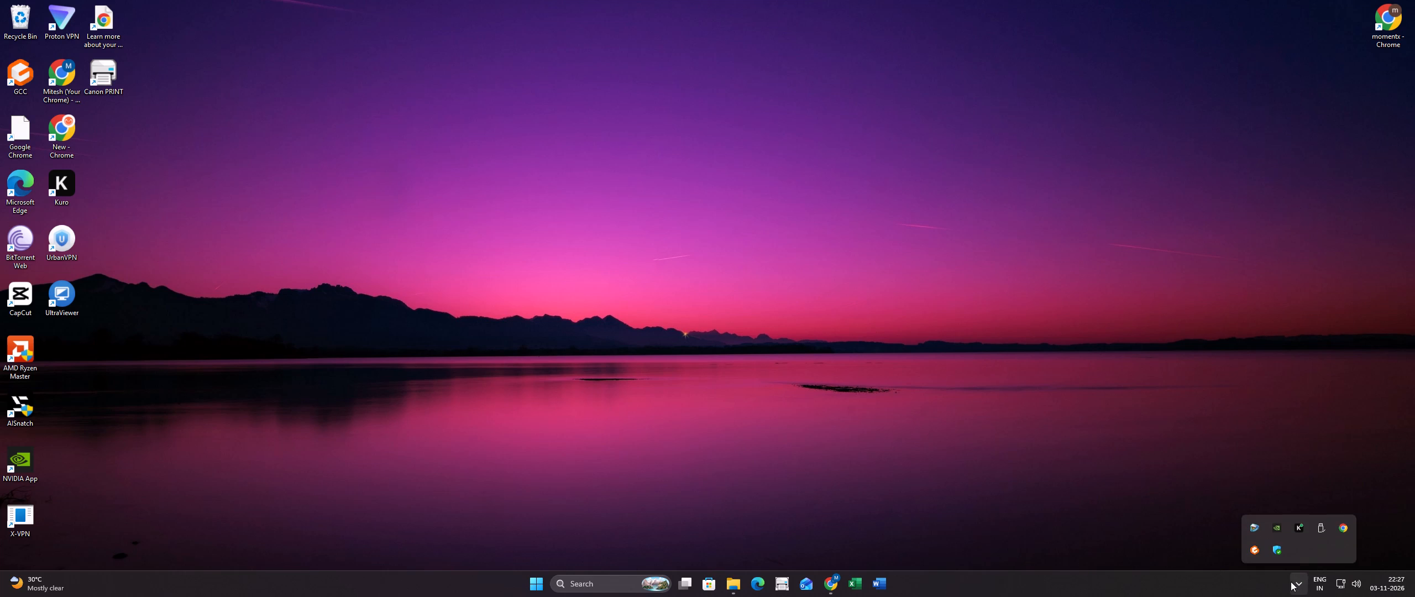